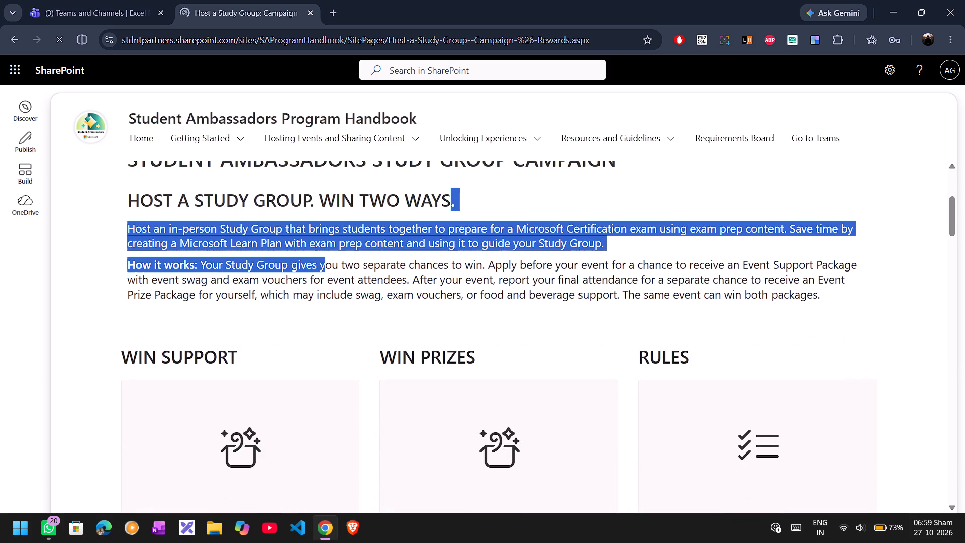
Read the Study Group campaign introduction and its How it works paragraph on the handbook page.
drag(323, 264, 322, 264)
click(326, 270)
scroll(224, 268, down, 1)
scroll(227, 268, up, 1)
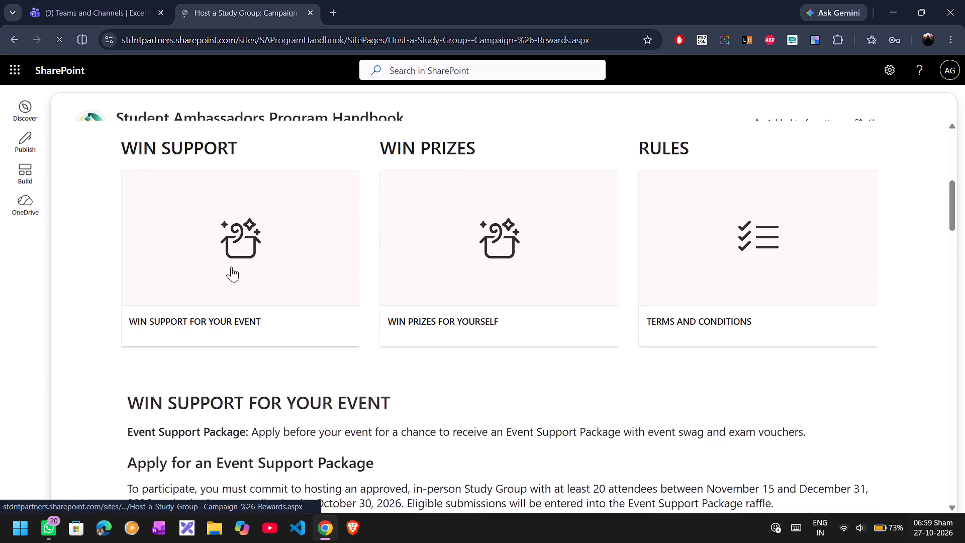
scroll(231, 266, up, 1)
scroll(185, 258, up, 1)
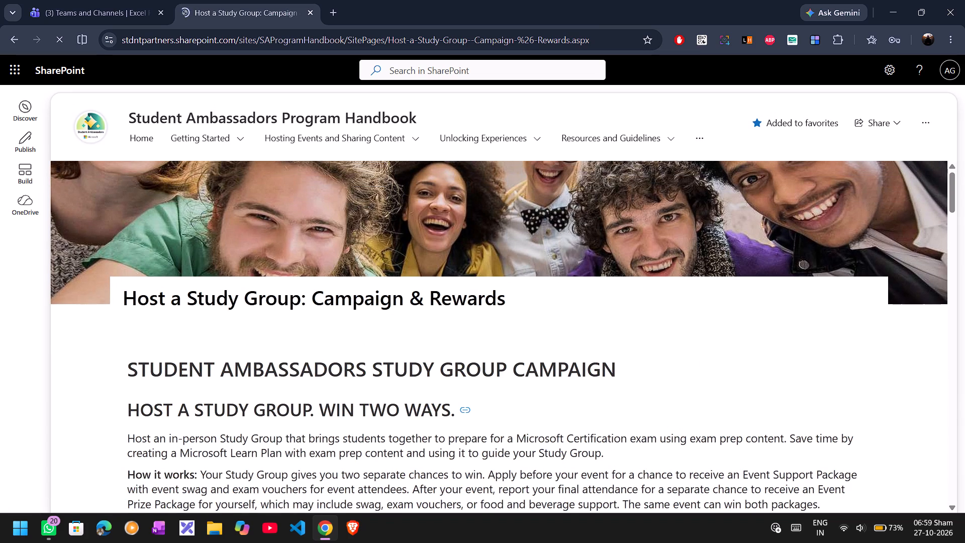
drag(271, 424, 364, 435)
click(425, 440)
scroll(567, 464, down, 2)
scroll(350, 364, up, 1)
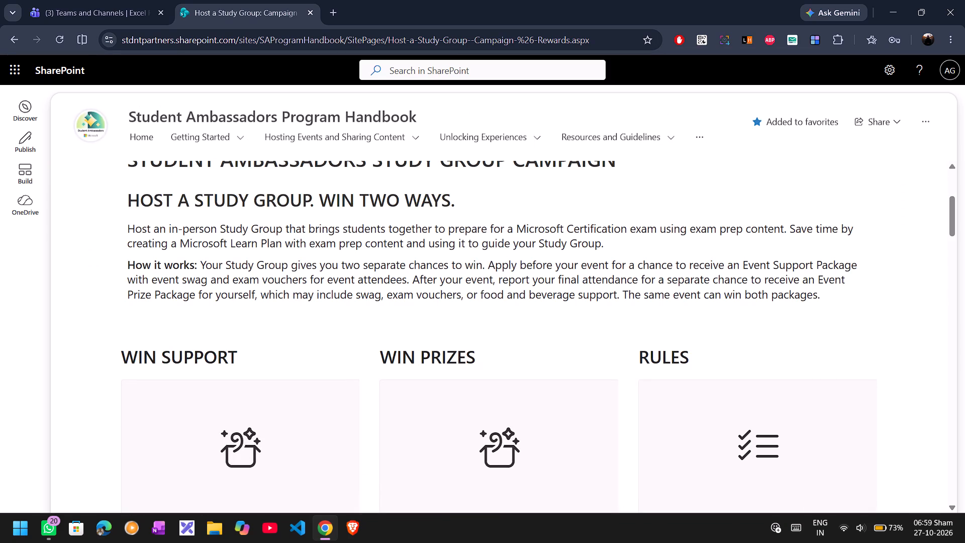
drag(192, 269, 378, 269)
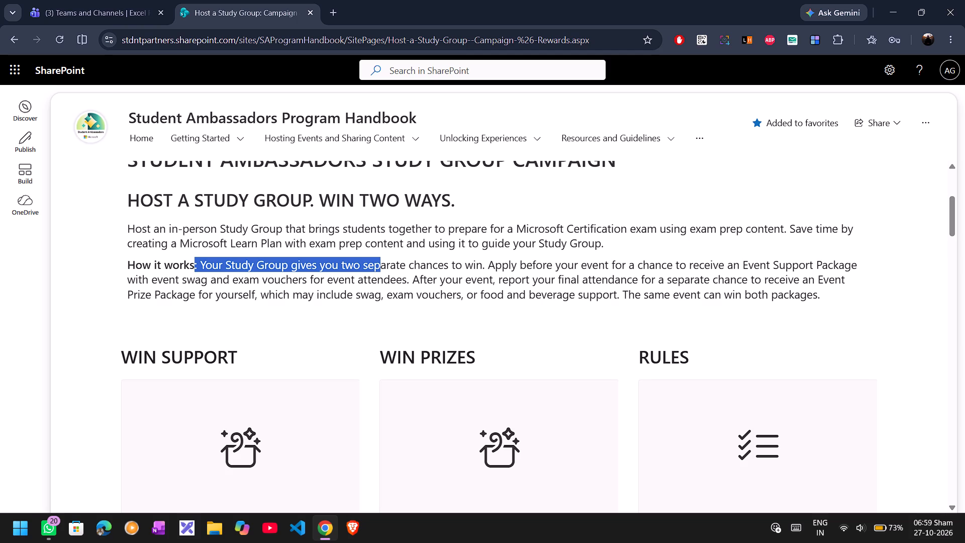
drag(503, 284, 814, 279)
click(774, 286)
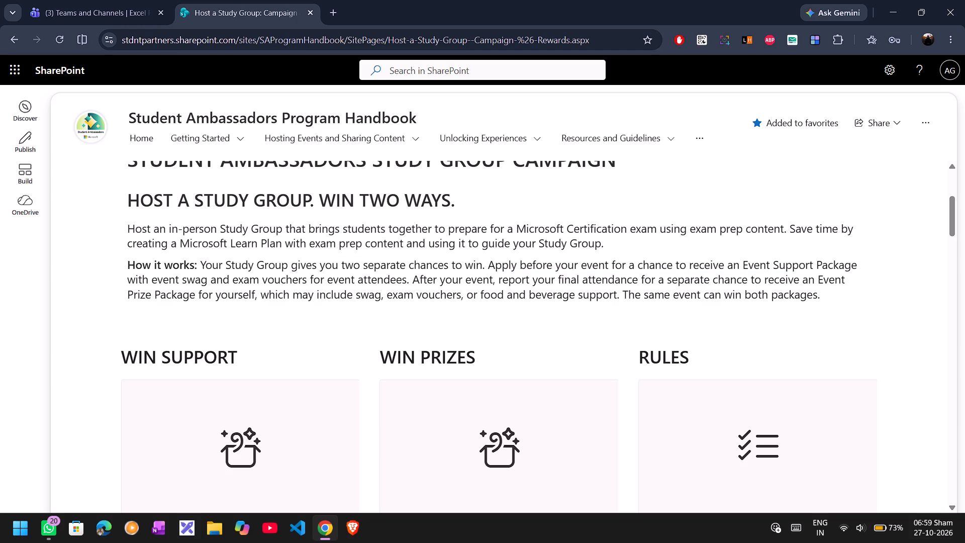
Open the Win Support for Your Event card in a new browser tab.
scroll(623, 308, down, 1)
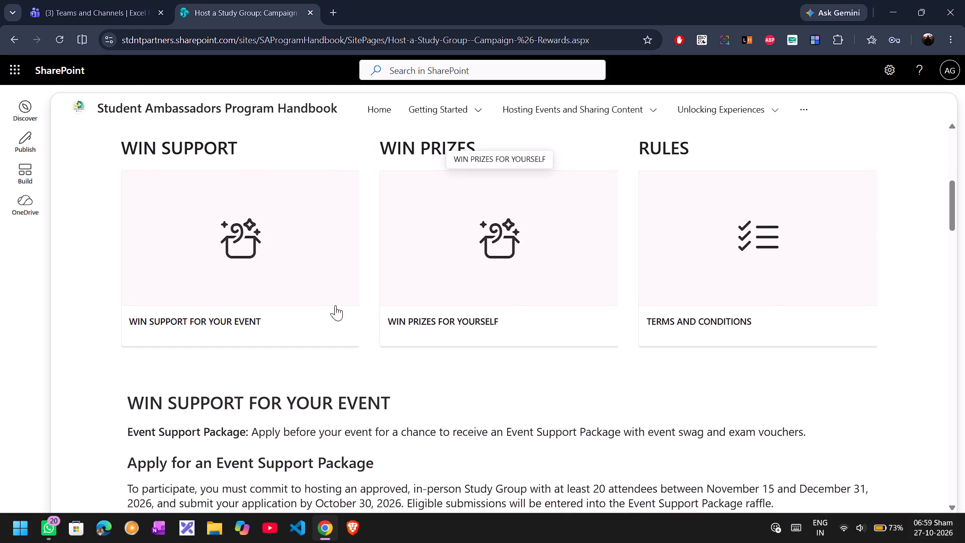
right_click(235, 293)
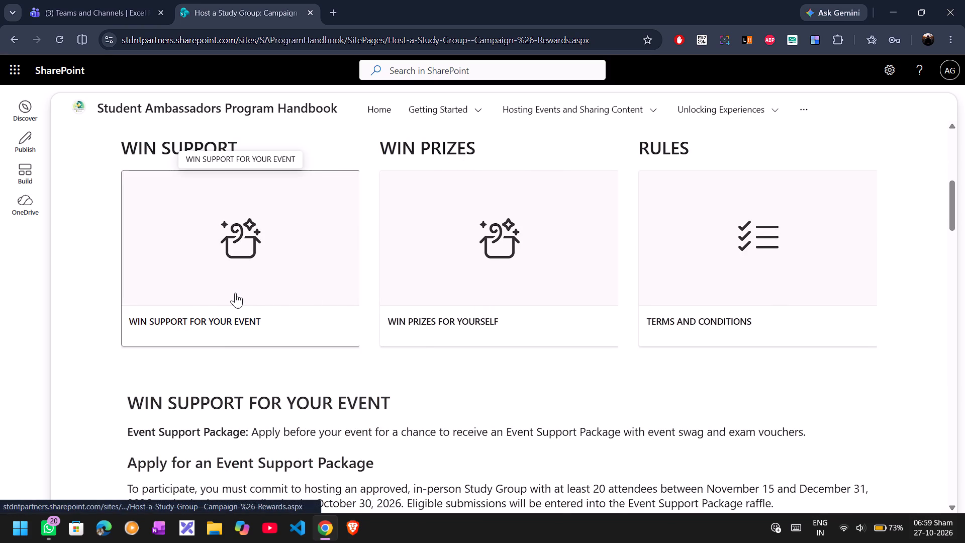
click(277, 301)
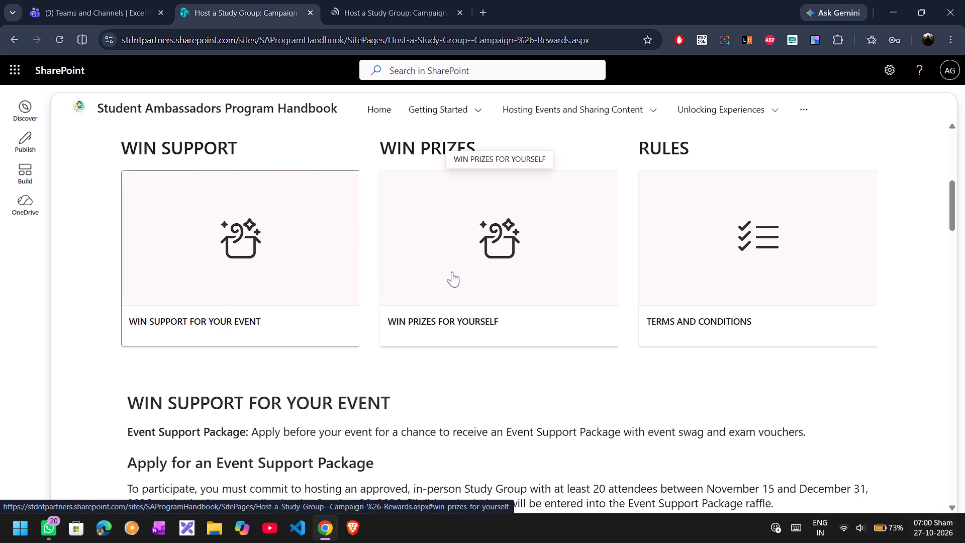
Jump to the Win Prizes for Yourself section through its card.
click(452, 271)
scroll(298, 304, down, 1)
scroll(298, 304, up, 1)
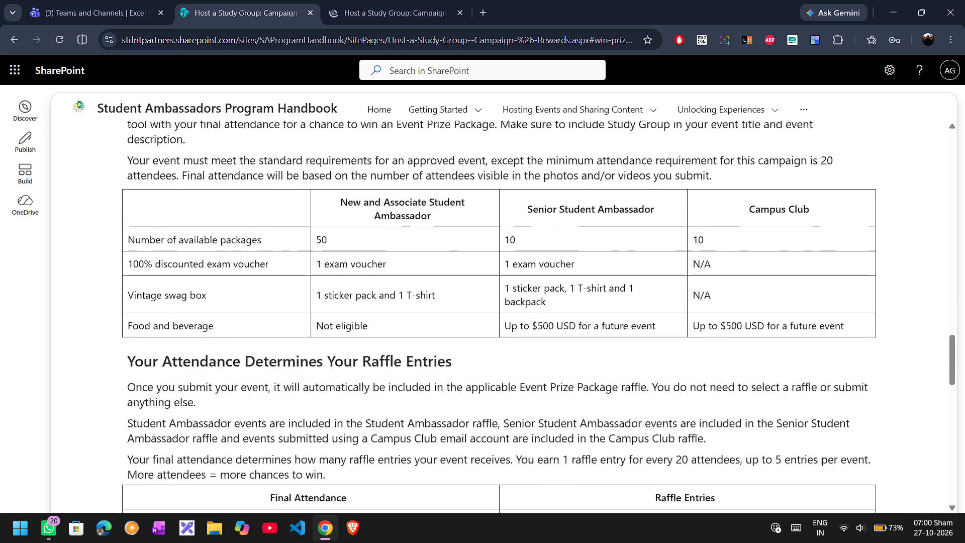
Go back to the Event Support Package table and examine the number of available packages for New and Associate Student Ambassadors.
scroll(298, 304, up, 1)
scroll(298, 305, down, 1)
scroll(291, 307, up, 1)
scroll(179, 241, up, 4)
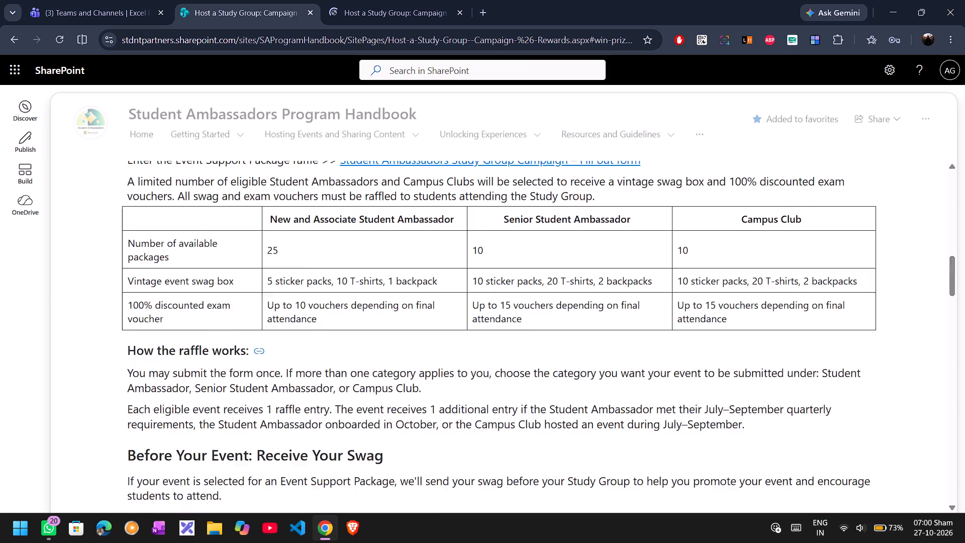
scroll(189, 273, up, 3)
scroll(244, 325, up, 1)
scroll(245, 326, down, 2)
scroll(244, 327, up, 1)
scroll(244, 327, down, 3)
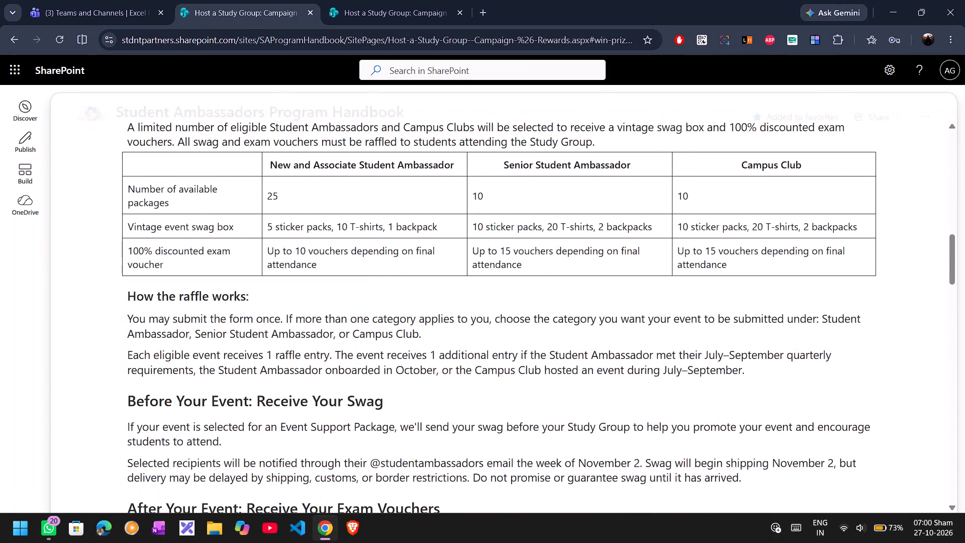
scroll(241, 327, down, 2)
scroll(241, 326, up, 3)
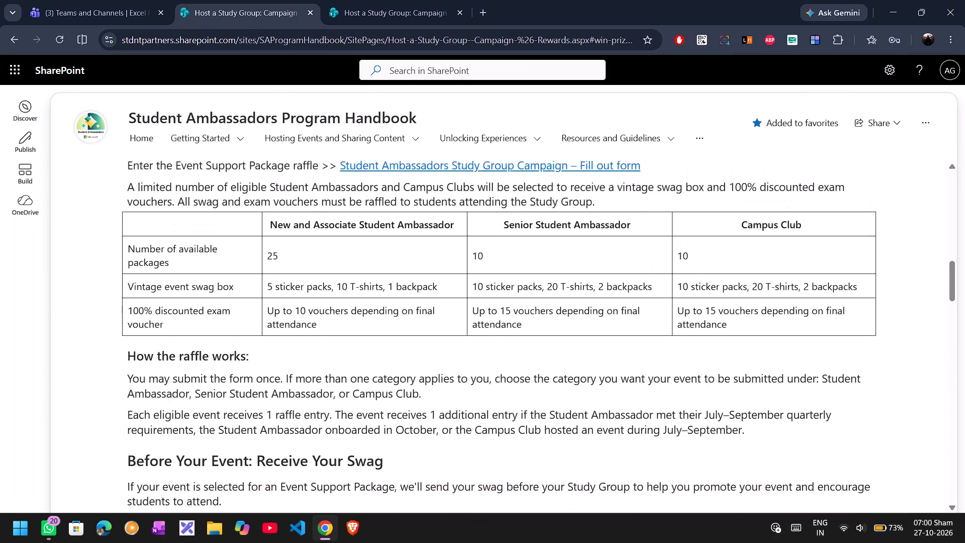
scroll(241, 326, up, 1)
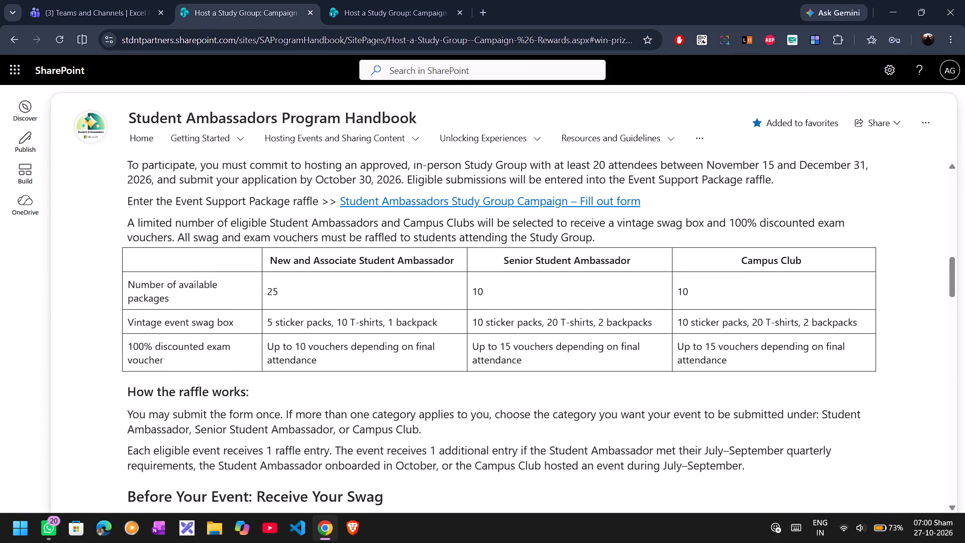
drag(268, 289, 280, 289)
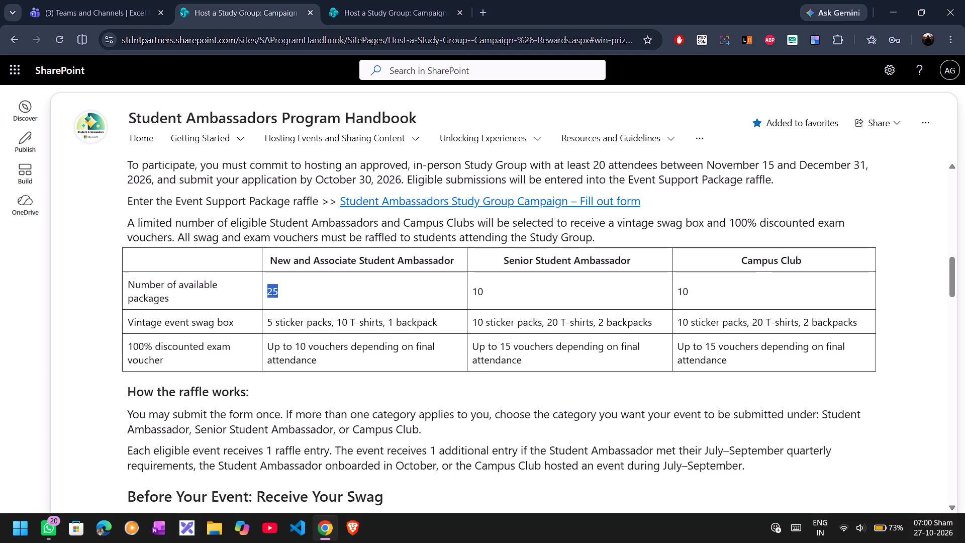
Review the Win Support for Your Event section, including the participation requirements under Apply for an Event Support Package.
scroll(280, 289, up, 2)
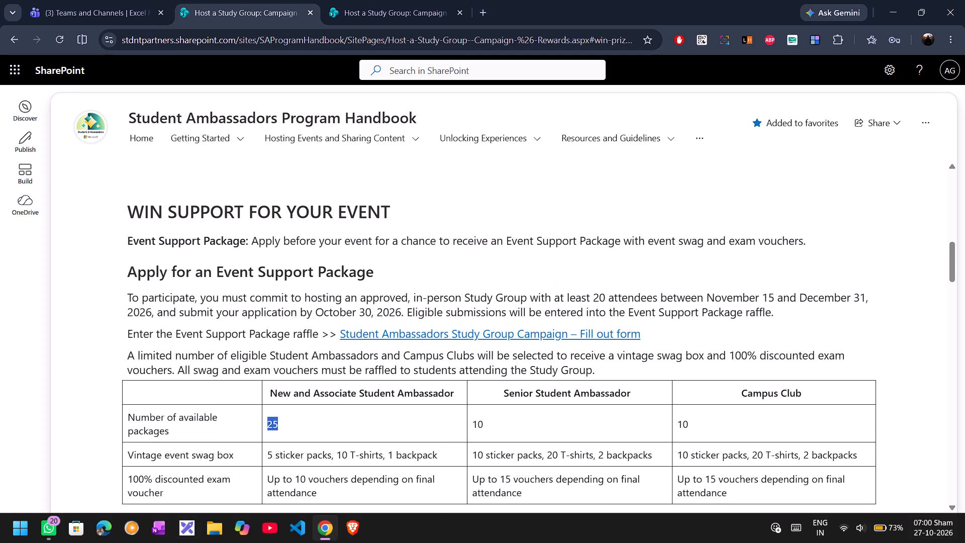
scroll(280, 289, up, 2)
scroll(280, 289, down, 2)
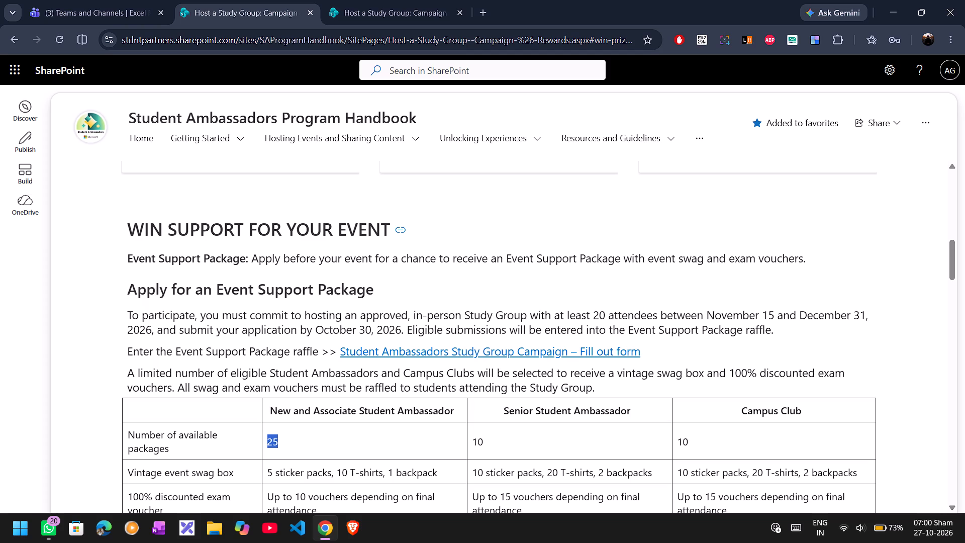
scroll(450, 326, down, 1)
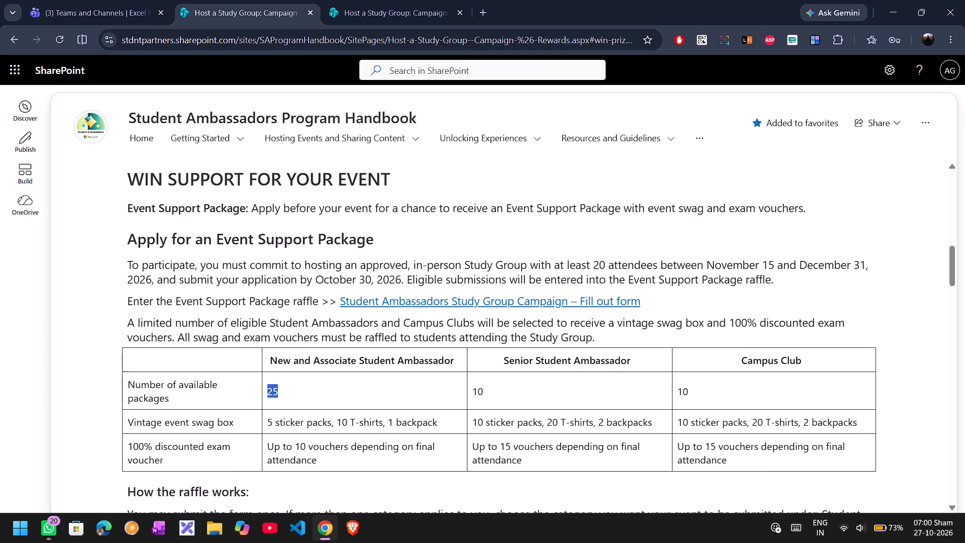
scroll(450, 326, down, 1)
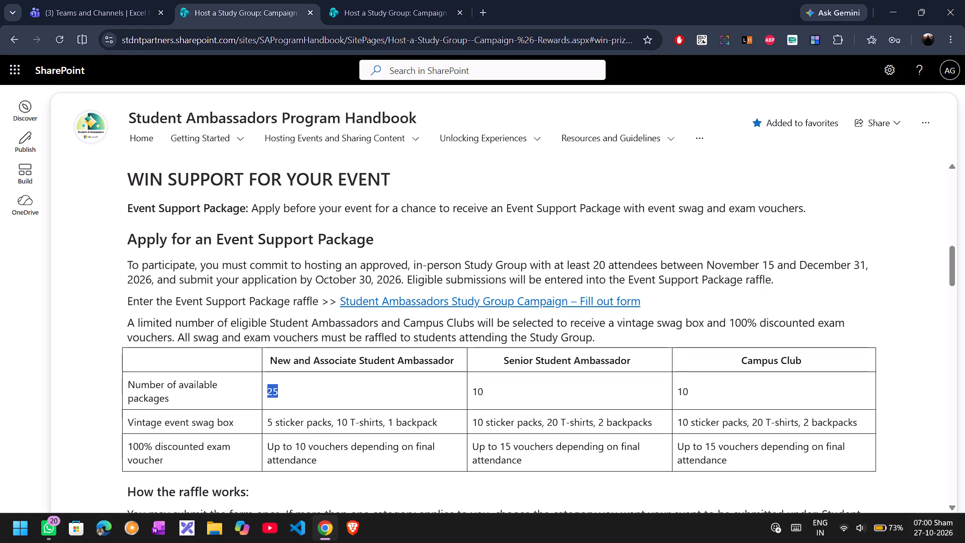
scroll(537, 323, up, 3)
scroll(495, 321, down, 1)
scroll(491, 323, up, 2)
scroll(308, 415, down, 1)
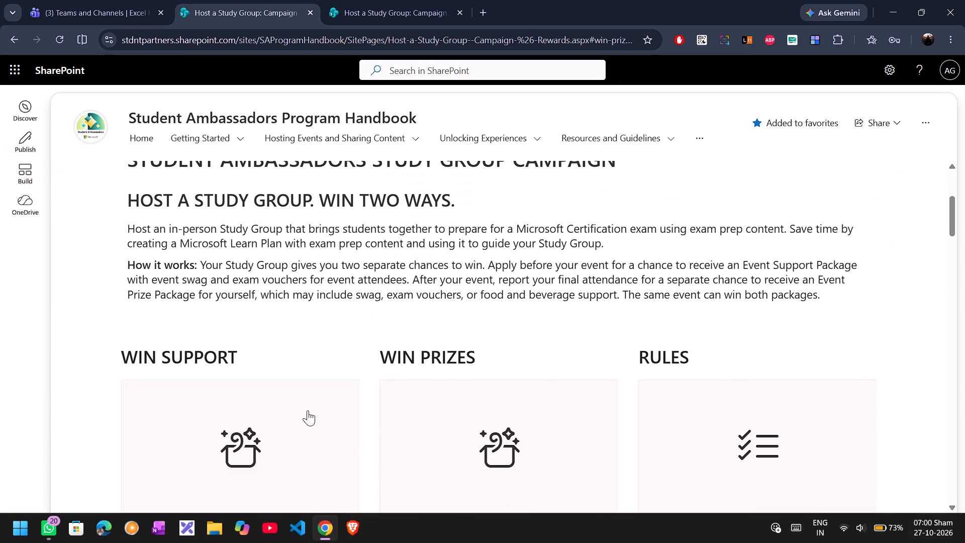
scroll(203, 307, down, 1)
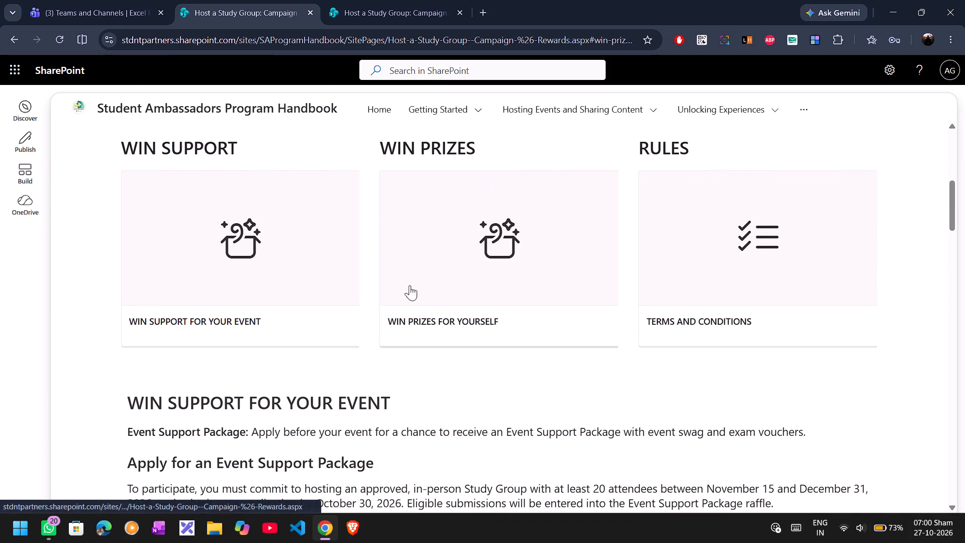
scroll(329, 307, down, 1)
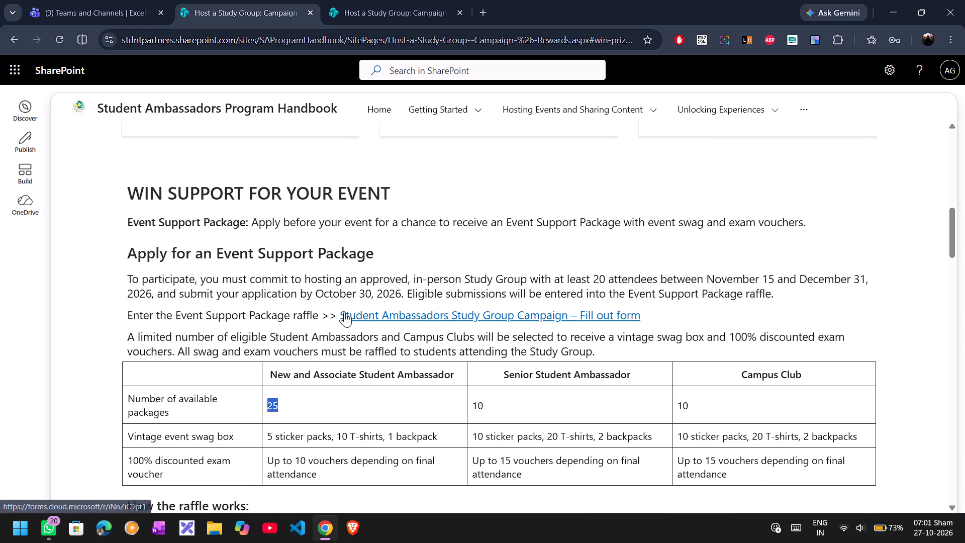
Examine the vintage event swag box and discounted exam voucher entries for New and Associate Student Ambassadors.
click(233, 344)
scroll(242, 343, down, 1)
scroll(242, 343, up, 1)
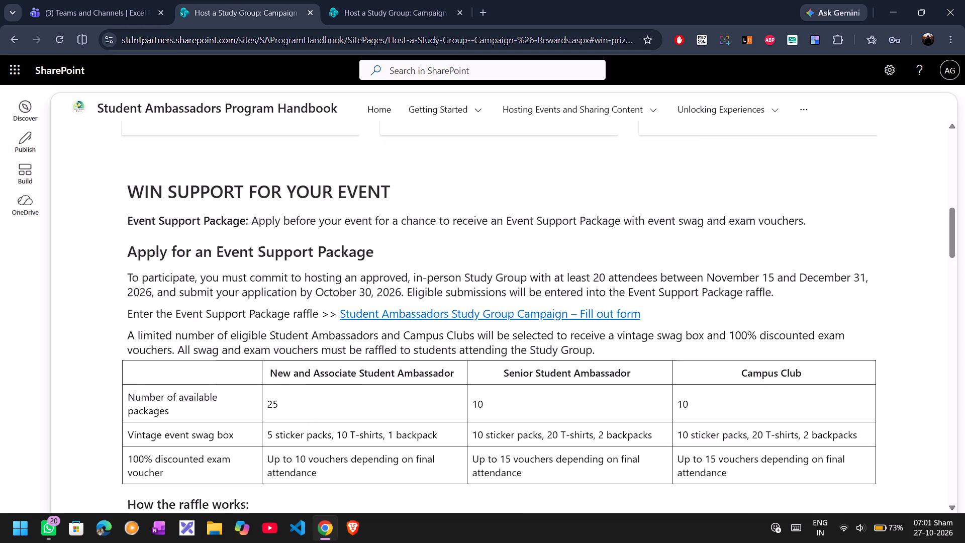
drag(256, 429, 431, 438)
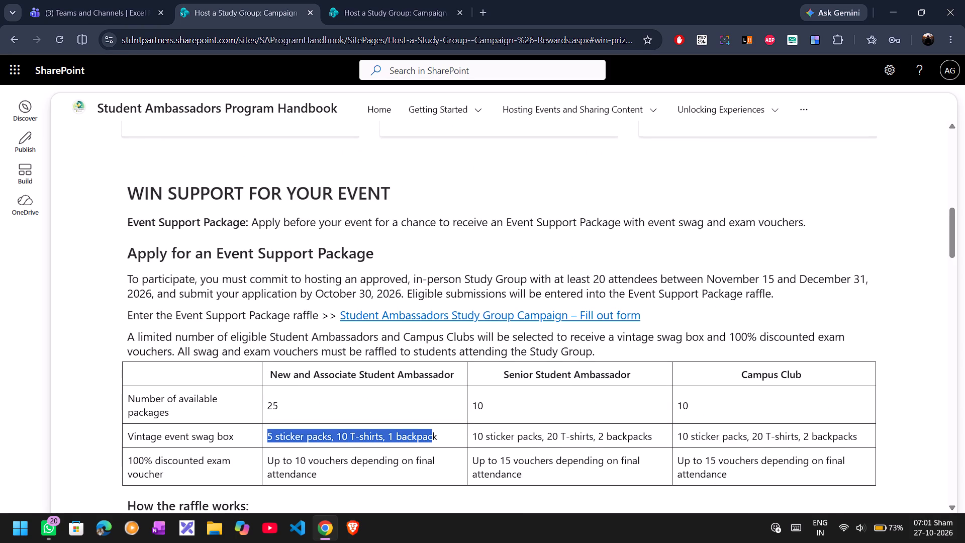
drag(431, 438, 438, 437)
click(444, 437)
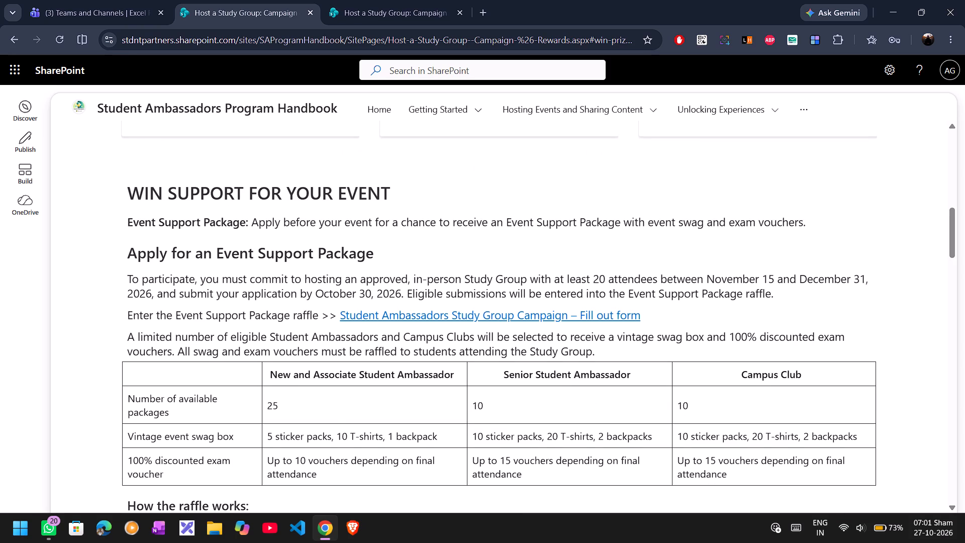
drag(330, 477, 253, 451)
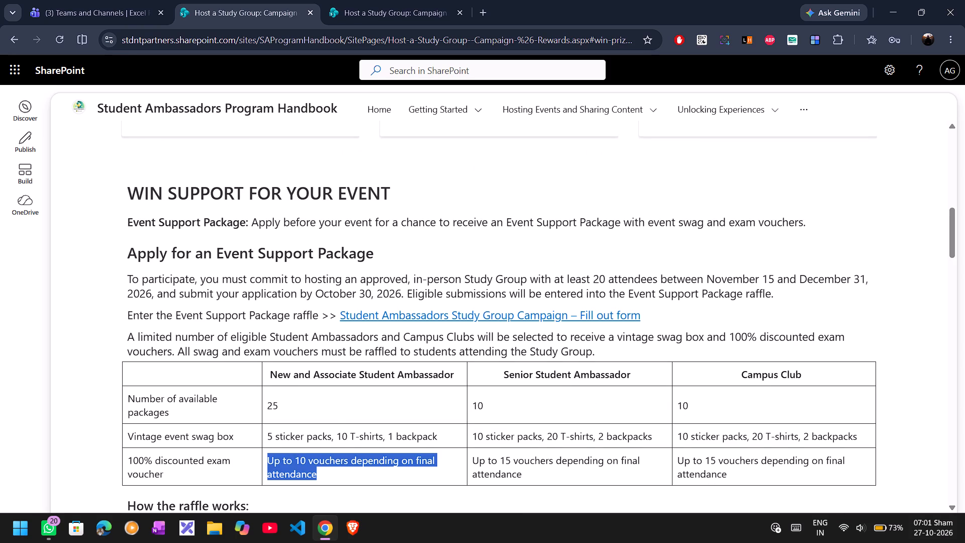
Read the submission rule under How the raffle works in the Event Support Package section.
scroll(374, 479, down, 2)
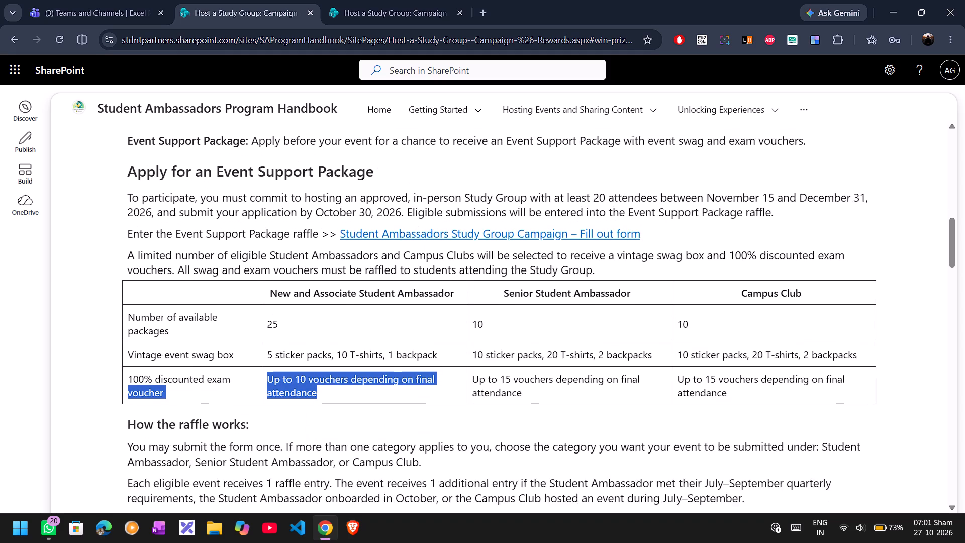
scroll(374, 479, down, 5)
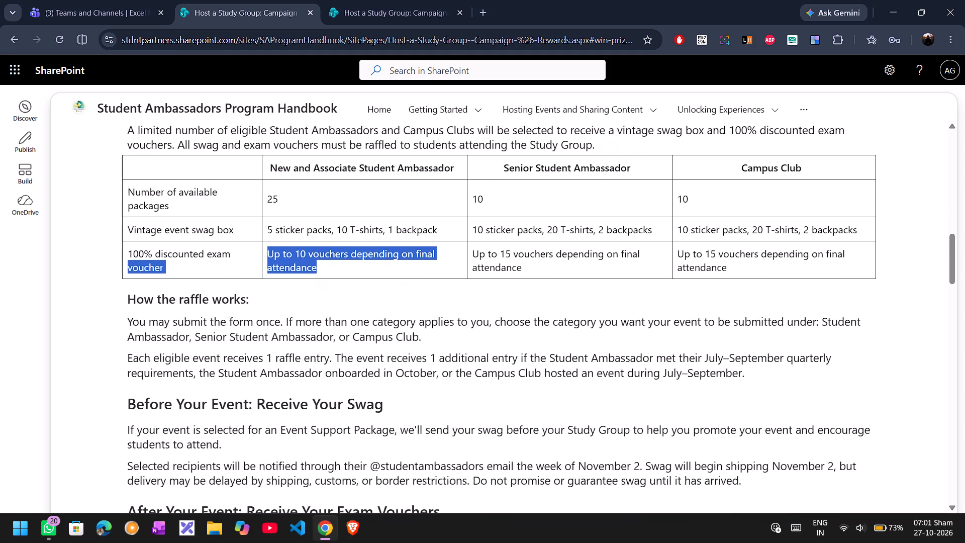
scroll(374, 479, down, 2)
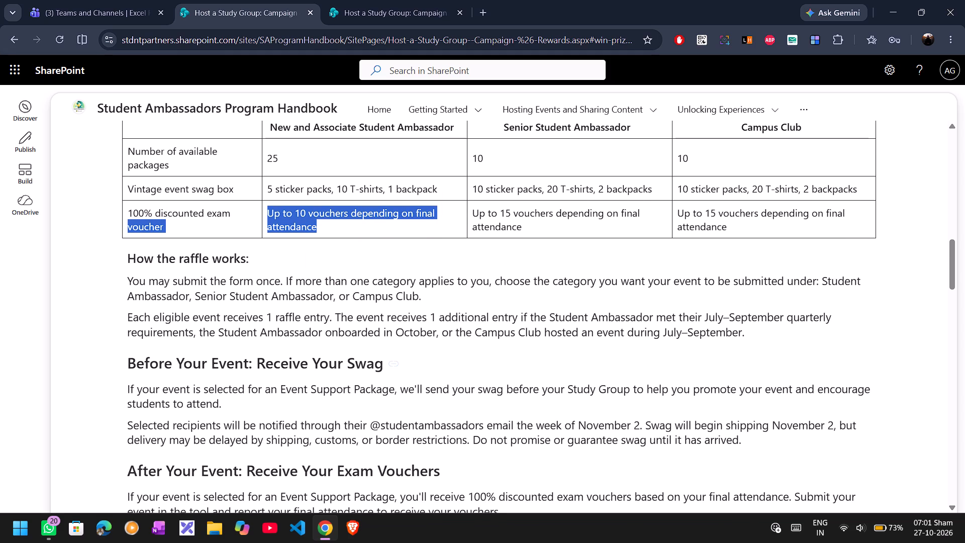
drag(422, 296, 123, 280)
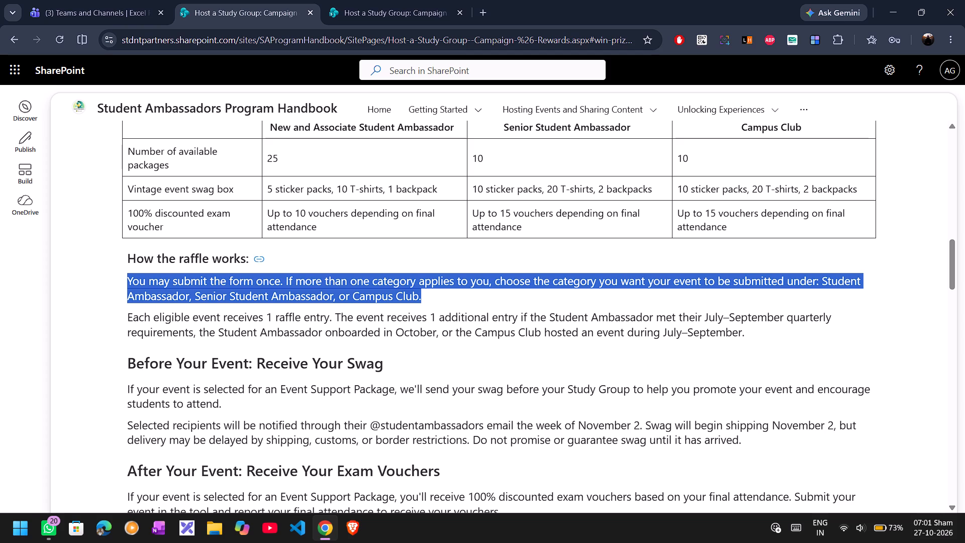
click(291, 328)
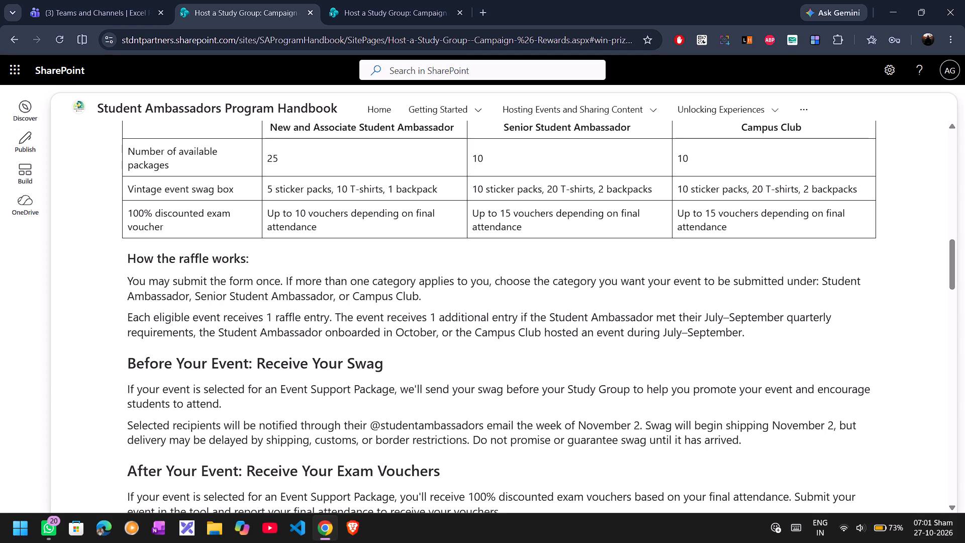
Open the Student Ambassadors Study Group Campaign form link for the Event Support Package raffle in a new tab.
scroll(423, 341, up, 2)
scroll(425, 345, down, 1)
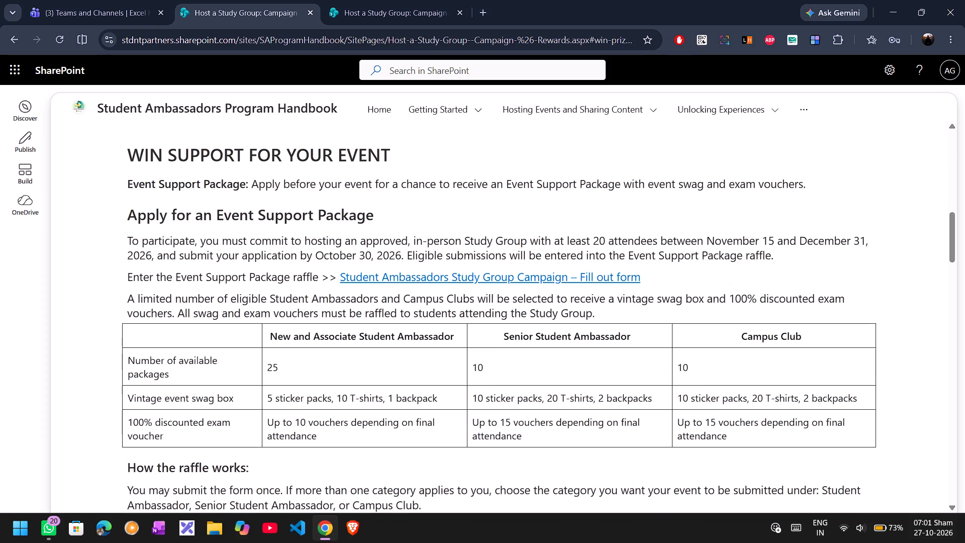
right_click(571, 277)
click(627, 292)
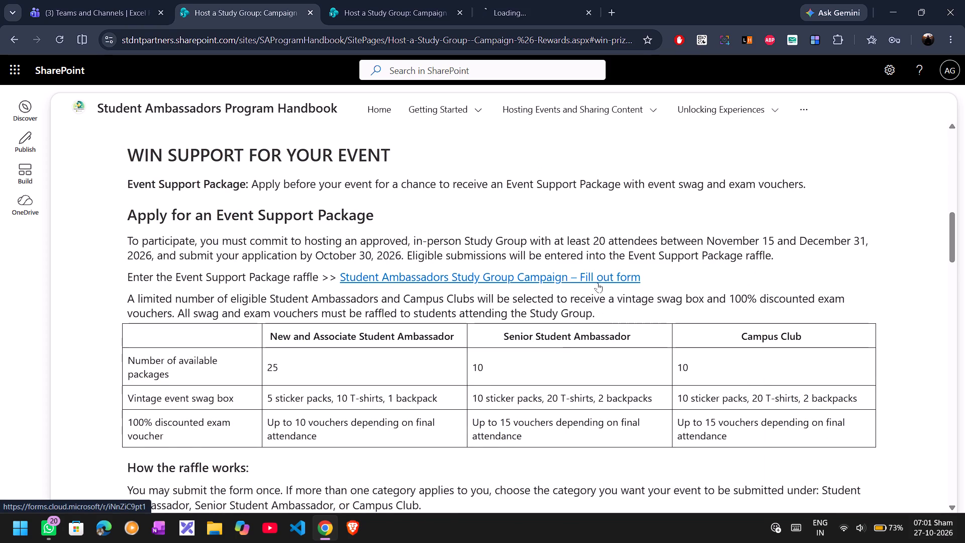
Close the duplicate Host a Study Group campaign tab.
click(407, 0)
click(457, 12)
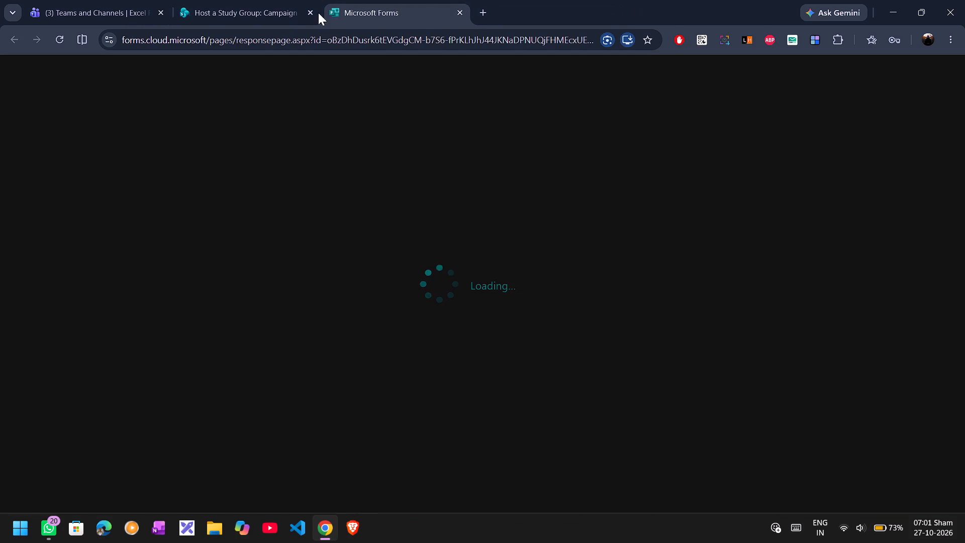
Return to the Host a Study Group campaign page and review its Event Support Package swag, voucher and application sections.
click(217, 13)
scroll(427, 315, down, 2)
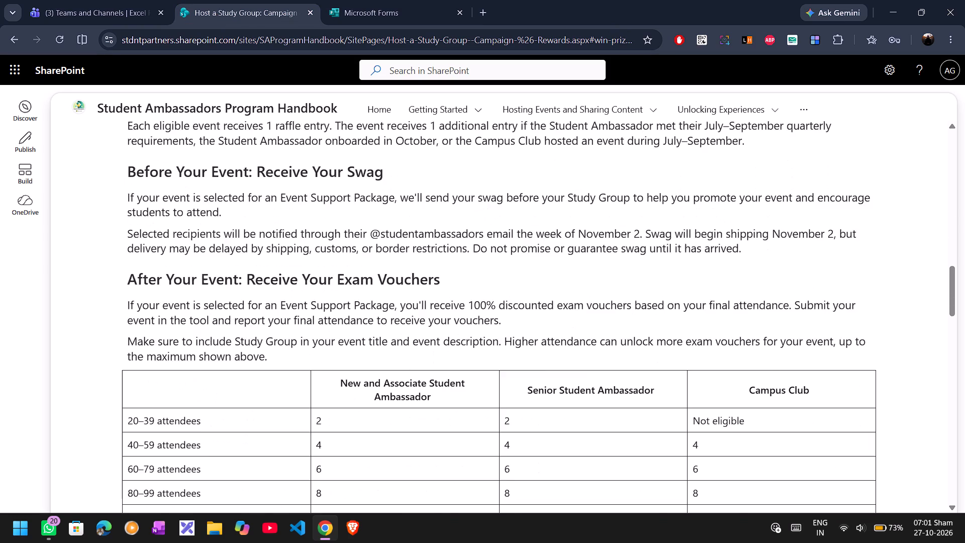
scroll(405, 298, up, 2)
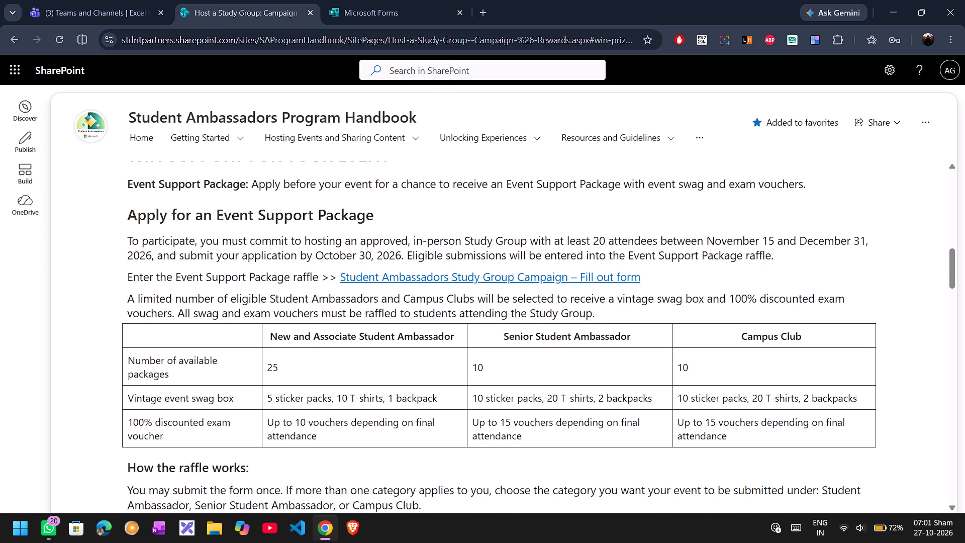
scroll(586, 367, up, 2)
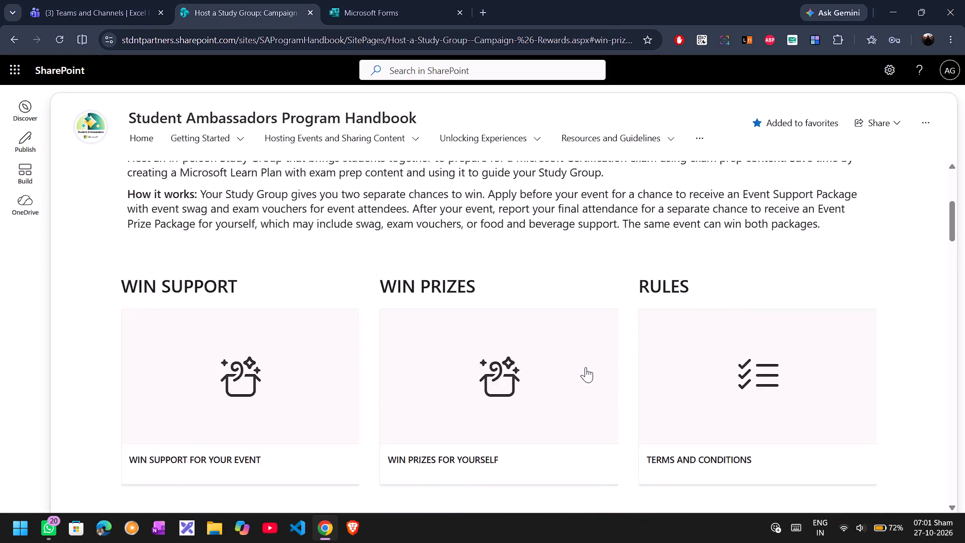
scroll(586, 367, up, 1)
scroll(586, 367, down, 1)
scroll(381, 373, down, 1)
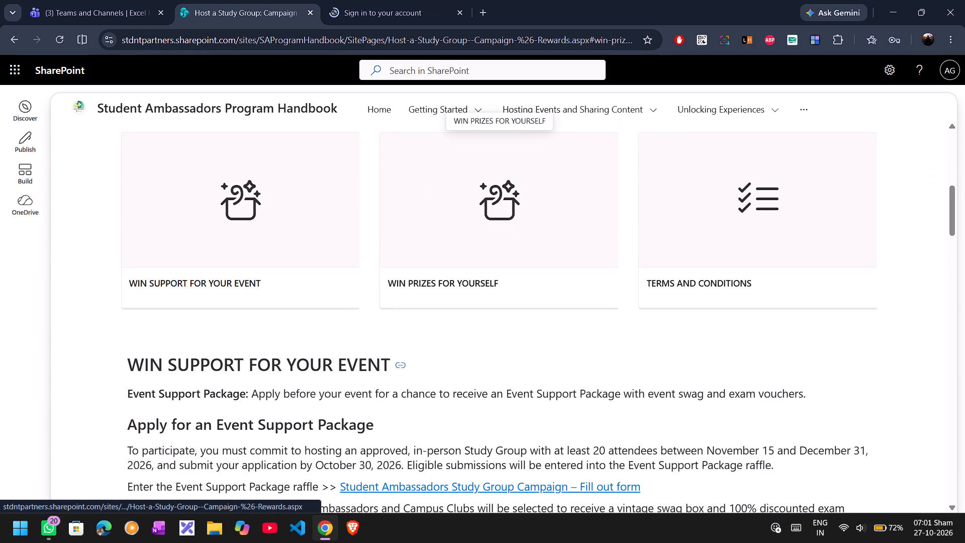
scroll(513, 239, down, 3)
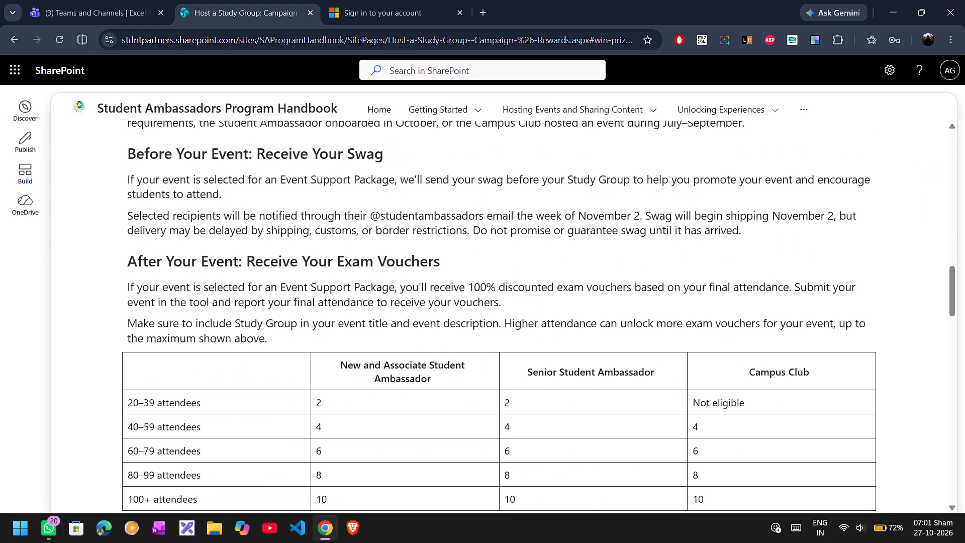
scroll(480, 323, down, 5)
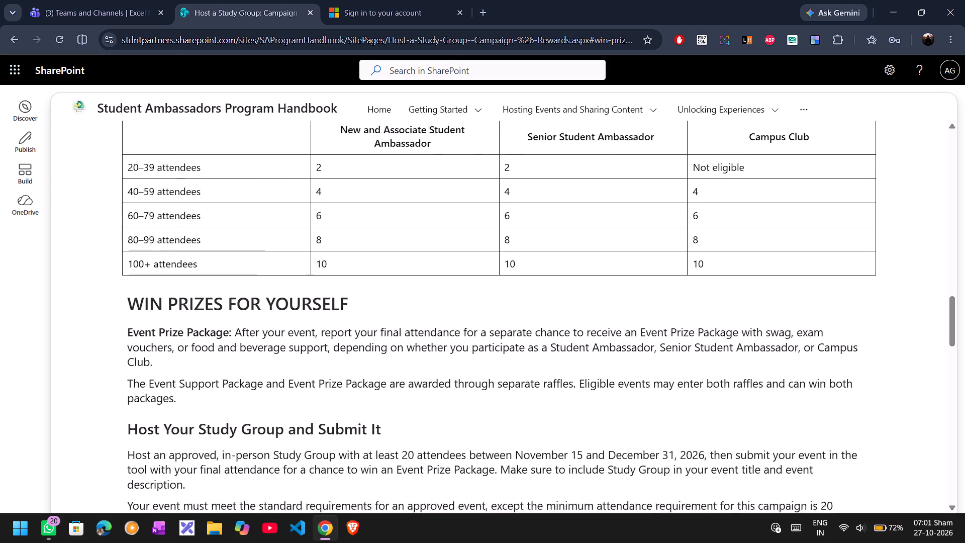
scroll(480, 323, down, 4)
scroll(480, 323, up, 6)
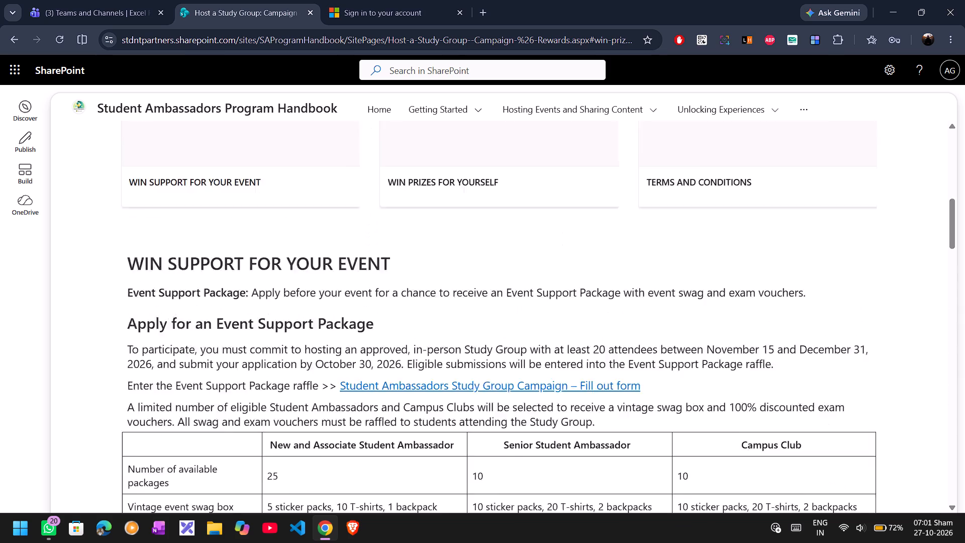
Examine the exam voucher table under After Your Event, focusing on the 20–39 and 100+ attendees rows for New and Associate Student Ambassadors.
scroll(480, 323, down, 7)
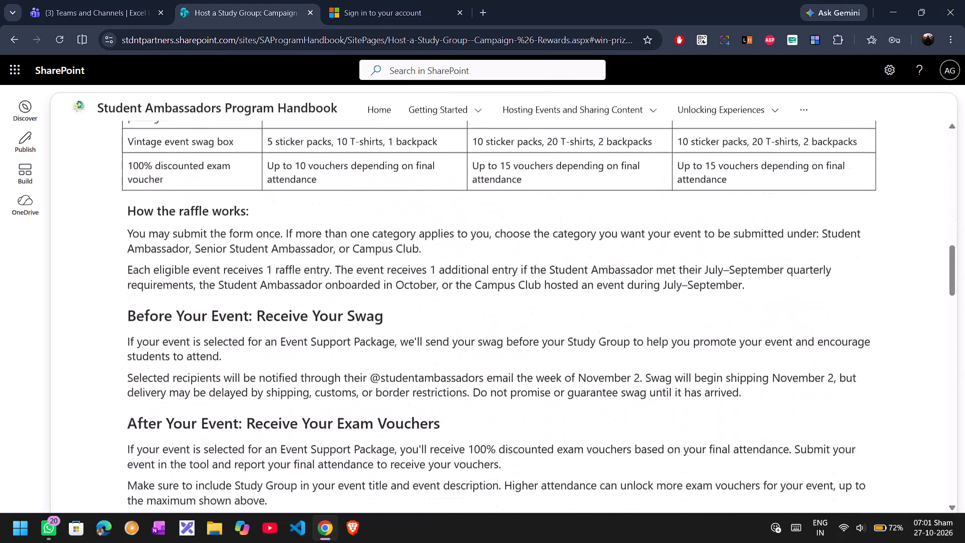
scroll(480, 323, down, 4)
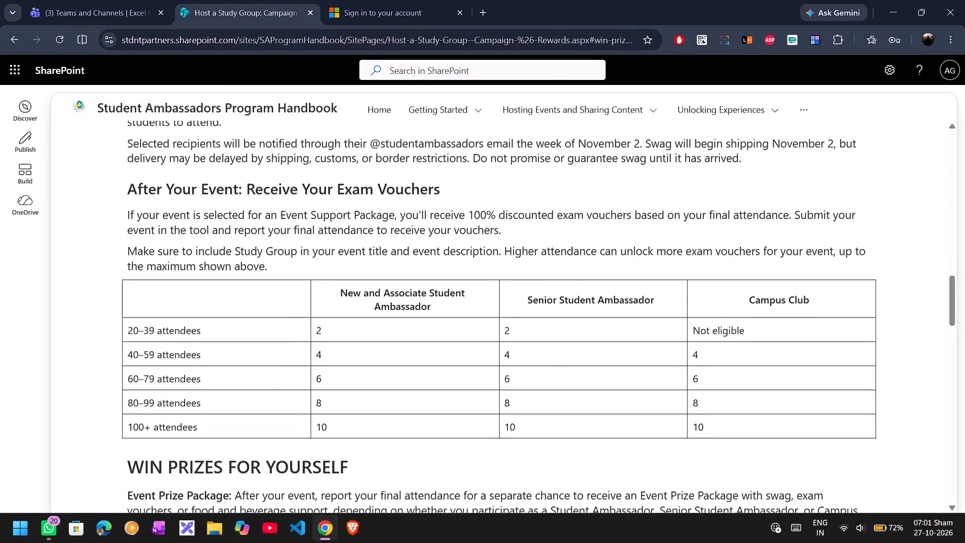
drag(387, 326, 307, 330)
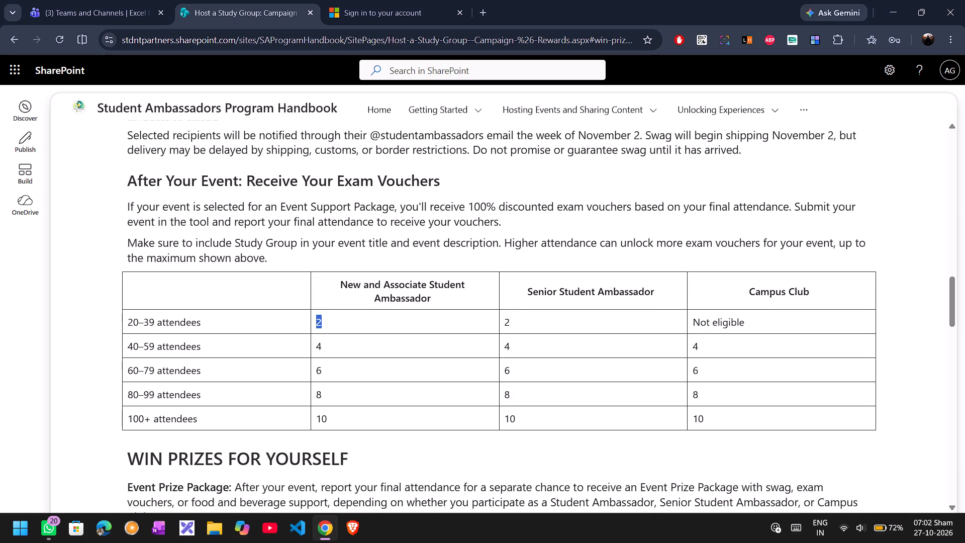
click(377, 335)
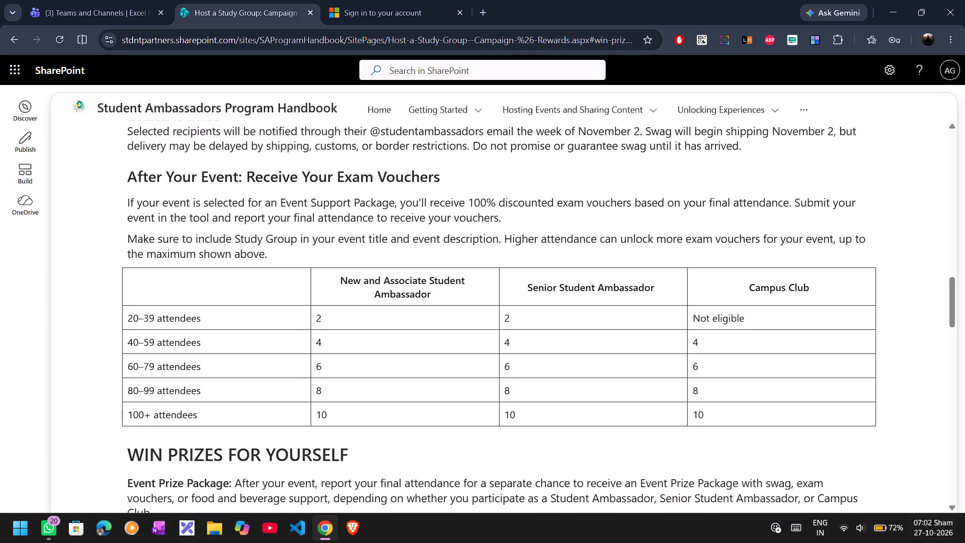
drag(335, 313, 312, 313)
drag(312, 313, 312, 314)
scroll(312, 314, down, 2)
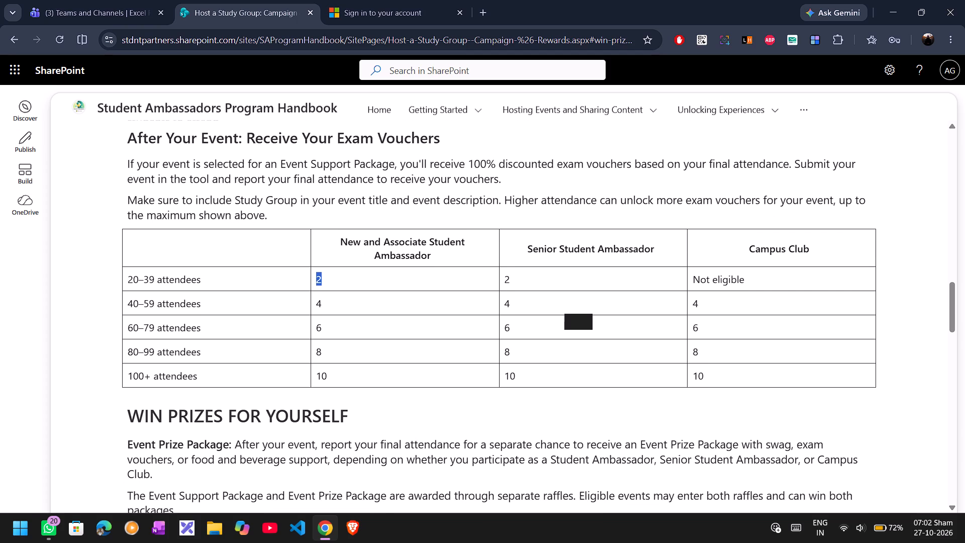
click(343, 285)
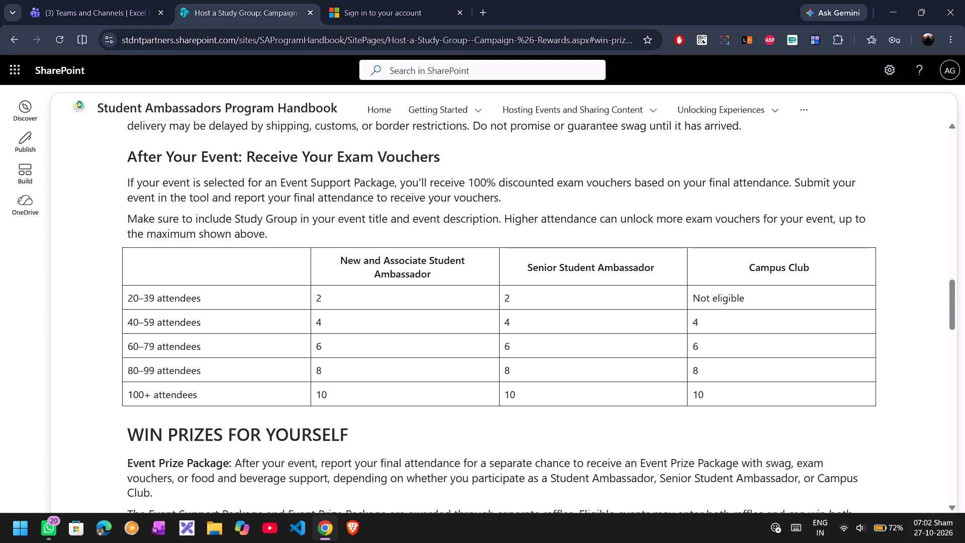
drag(198, 400, 131, 404)
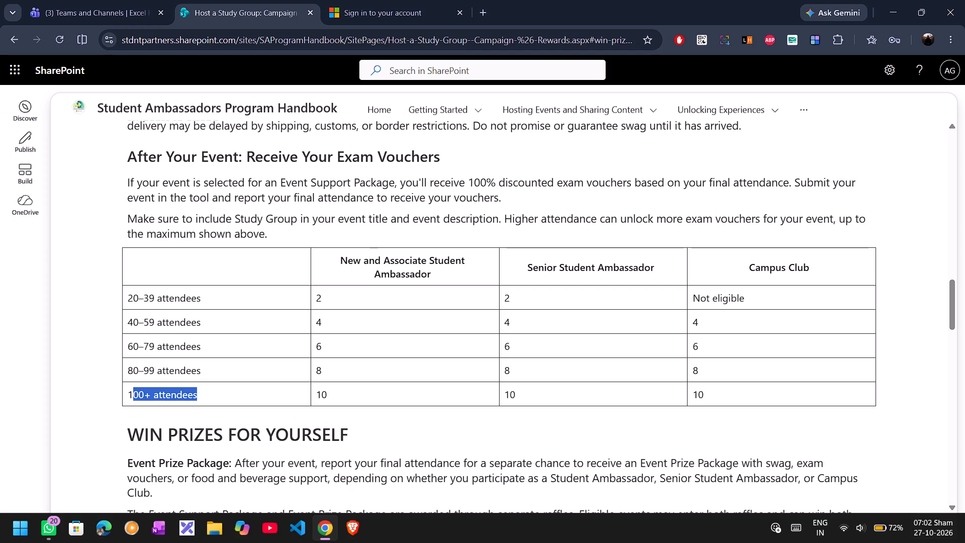
drag(131, 404, 129, 404)
Read the Host Your Study Group and Submit It section, including its attendance requirement and the Event Prize Package table.
scroll(129, 404, down, 7)
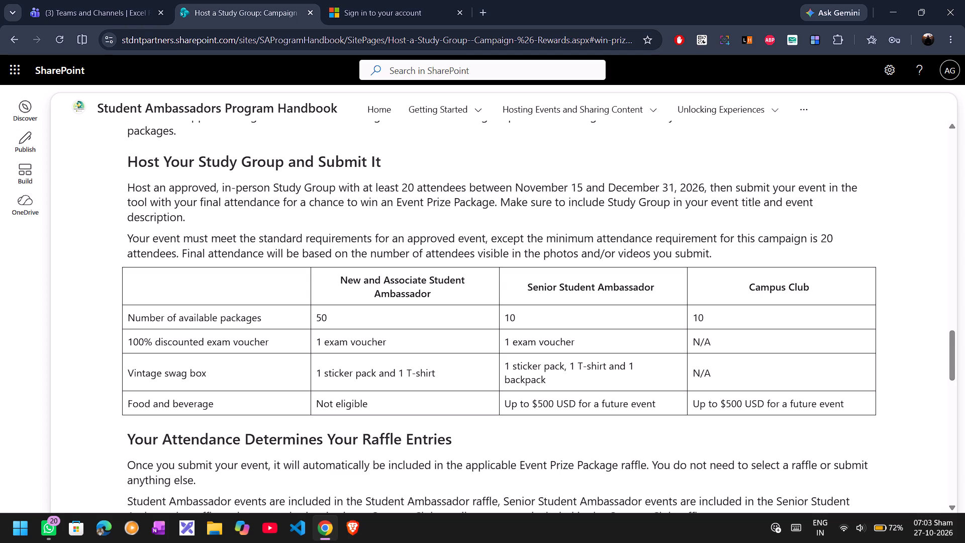
scroll(129, 404, right, 1)
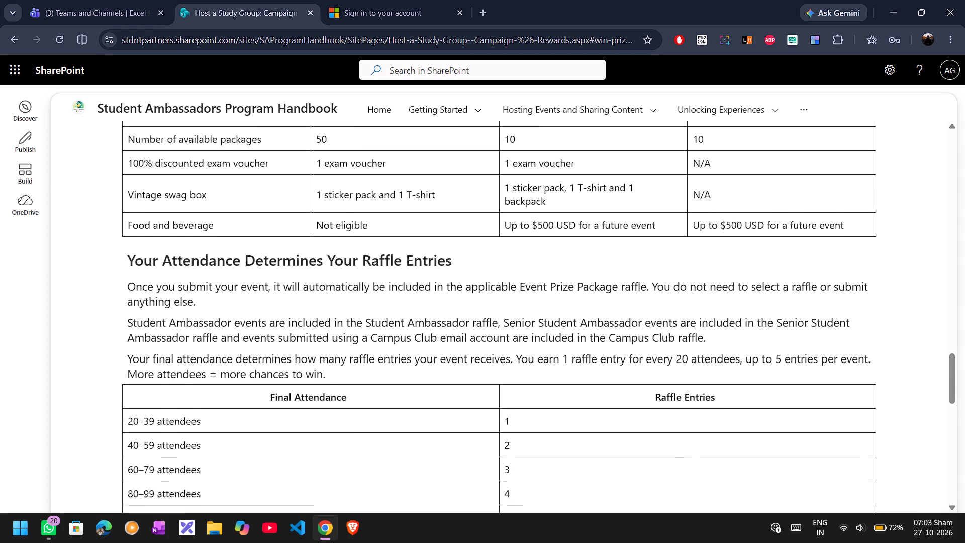
scroll(129, 404, right, 3)
scroll(129, 404, up, 1)
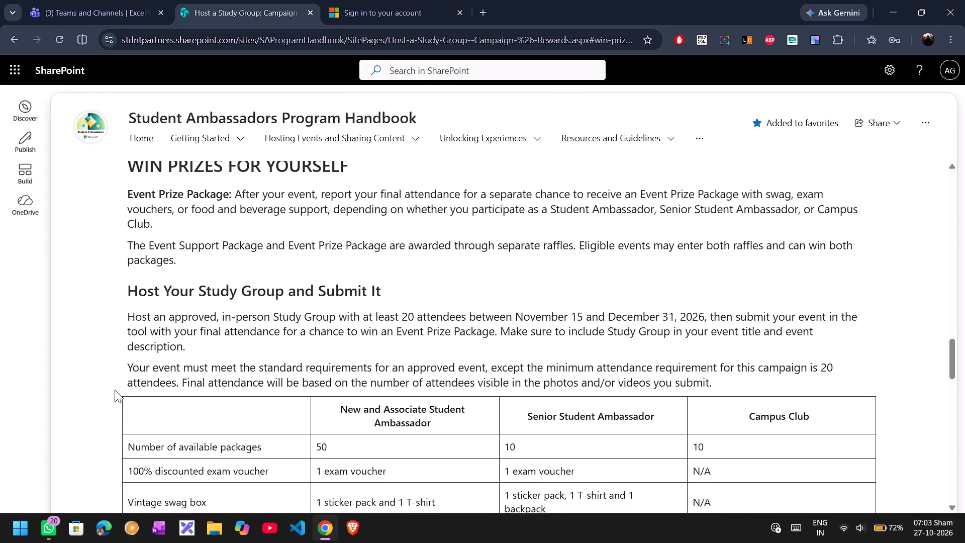
scroll(115, 390, right, 1)
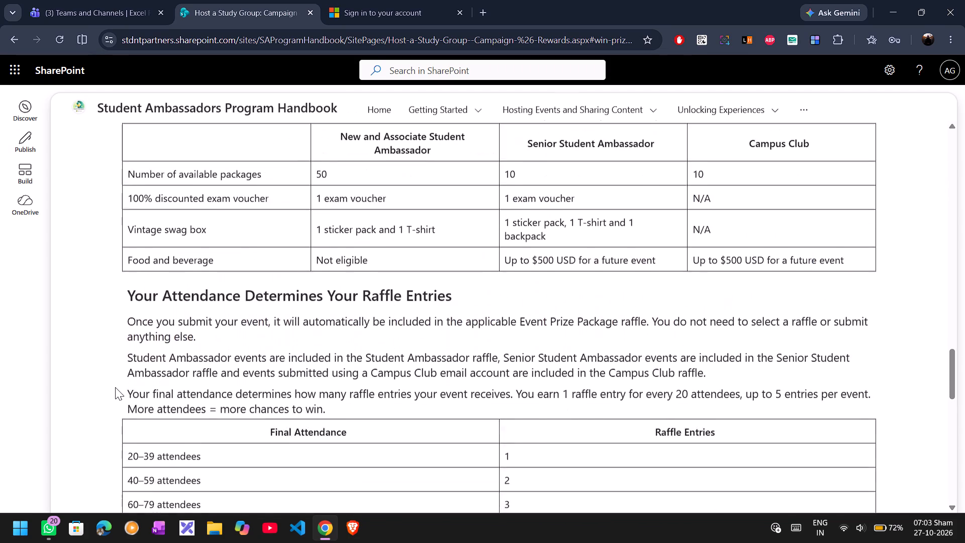
ctrl+scroll(115, 377, up, 3)
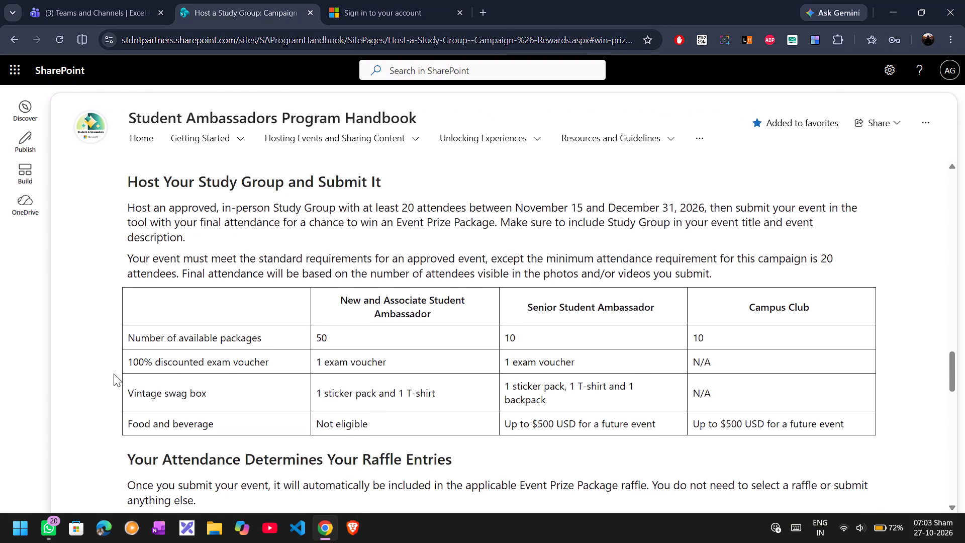
scroll(346, 342, down, 1)
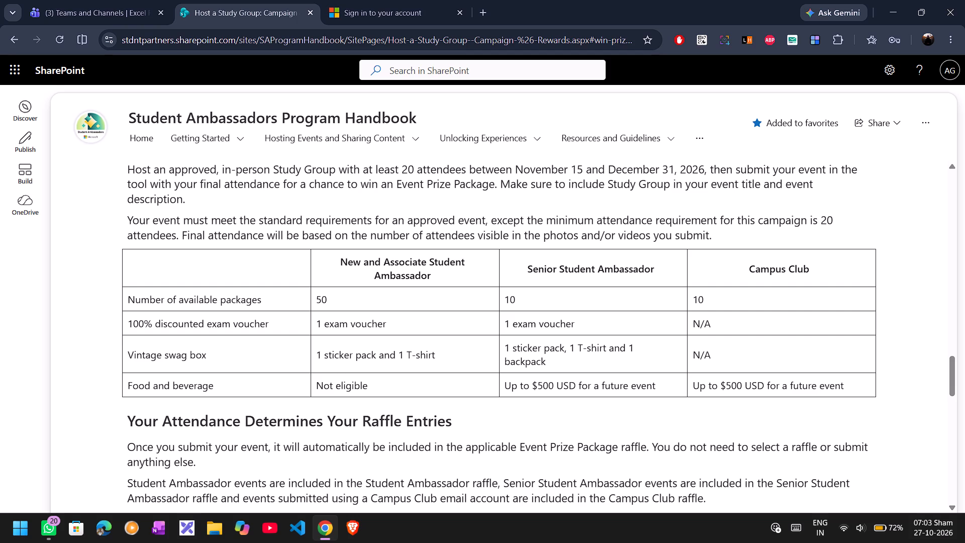
drag(702, 234, 430, 220)
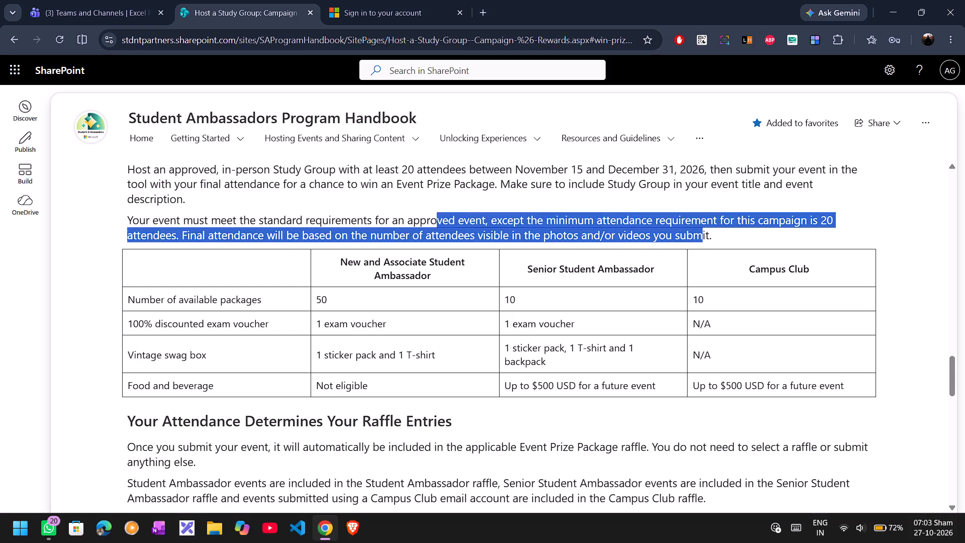
drag(430, 220, 389, 234)
click(389, 234)
Read how final attendance determines raffle entries, and skim the Event Prize Package selection section and the campaign terms and conditions.
scroll(389, 234, down, 3)
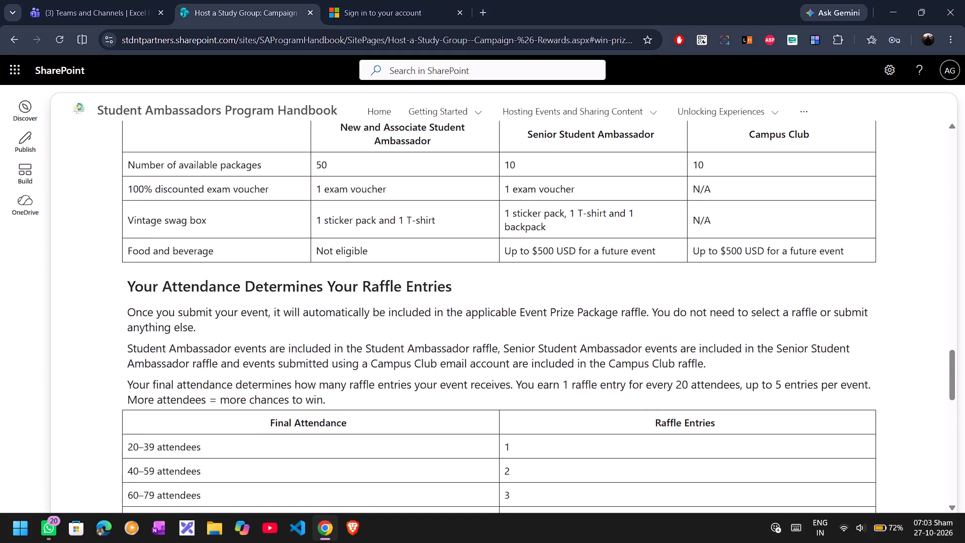
click(389, 234)
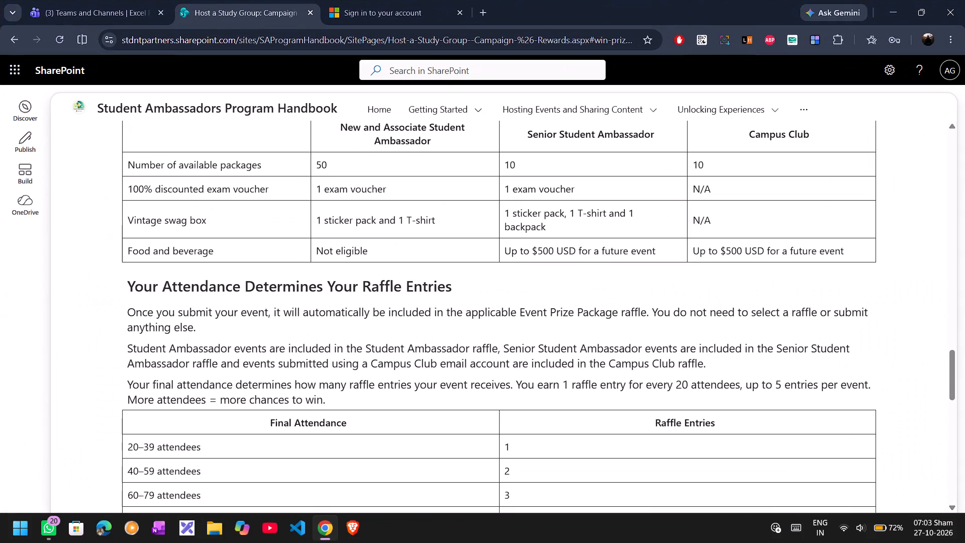
scroll(389, 234, down, 1)
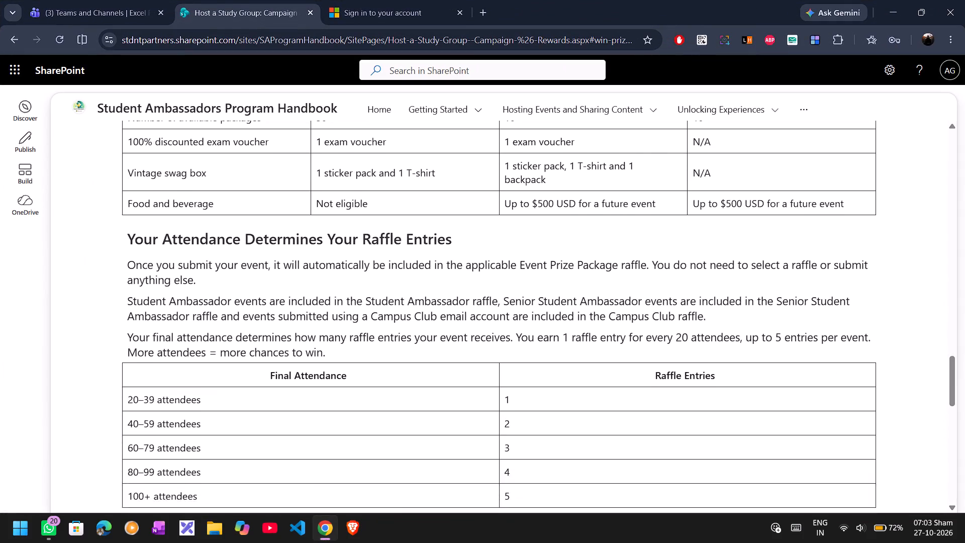
scroll(389, 234, down, 2)
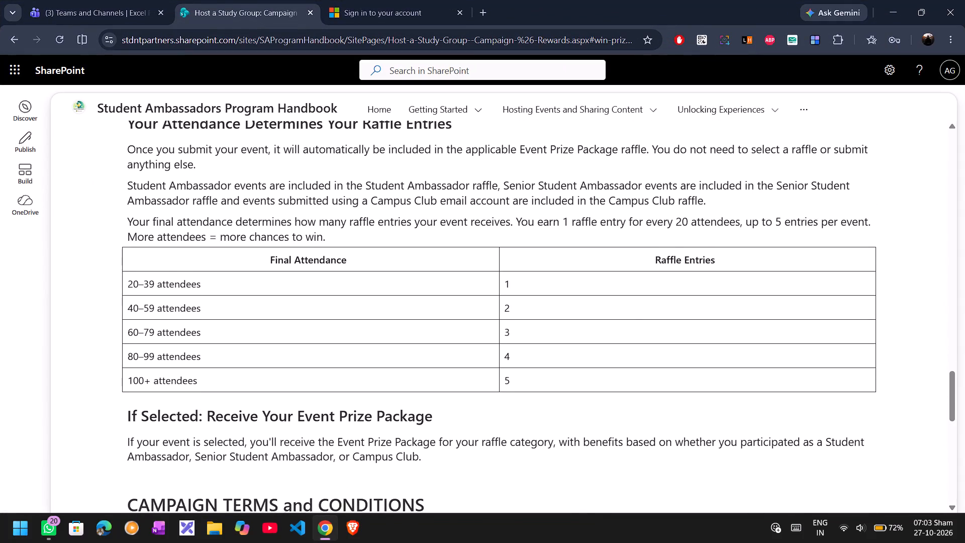
scroll(389, 234, down, 1)
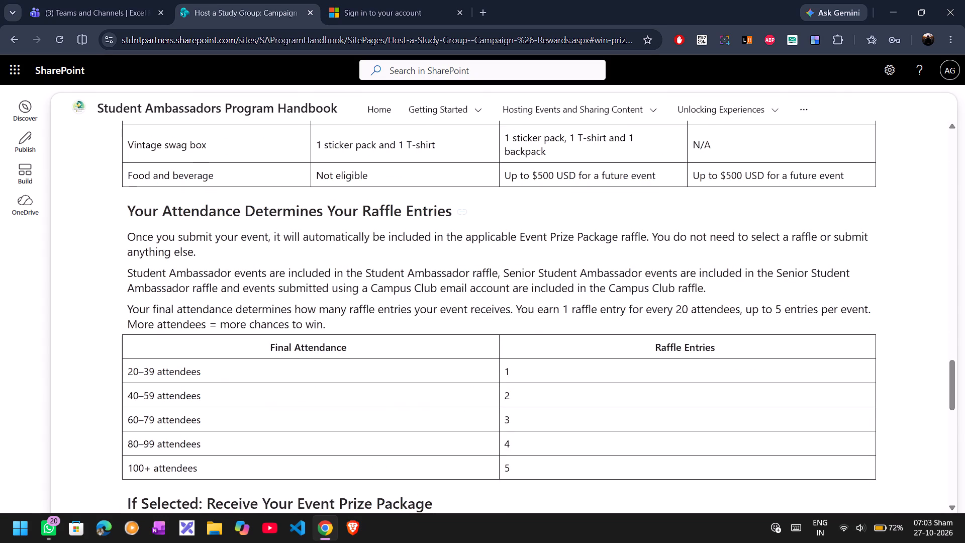
scroll(422, 257, down, 3)
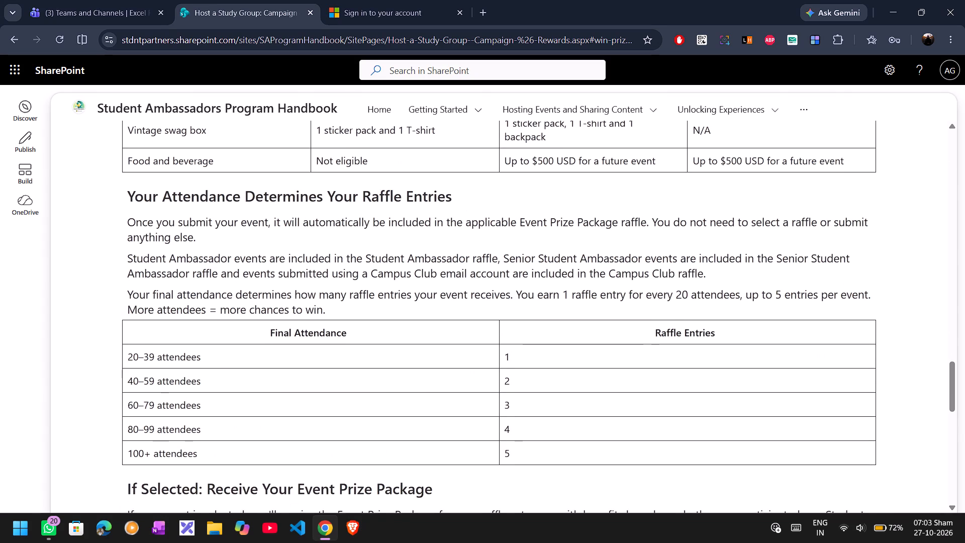
scroll(422, 257, down, 4)
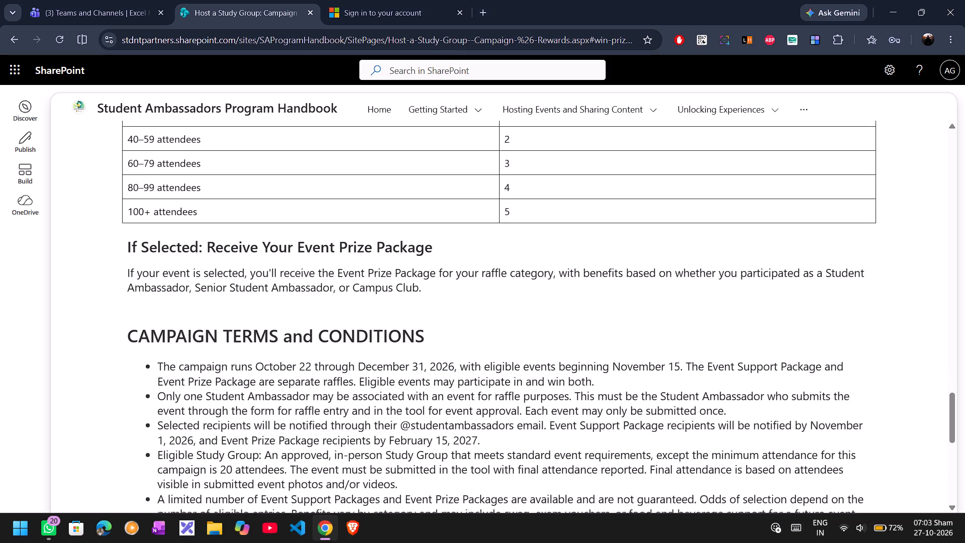
scroll(422, 257, down, 8)
Go back to the Win Support for Your Event section with the Event Support Package application details.
scroll(422, 257, up, 13)
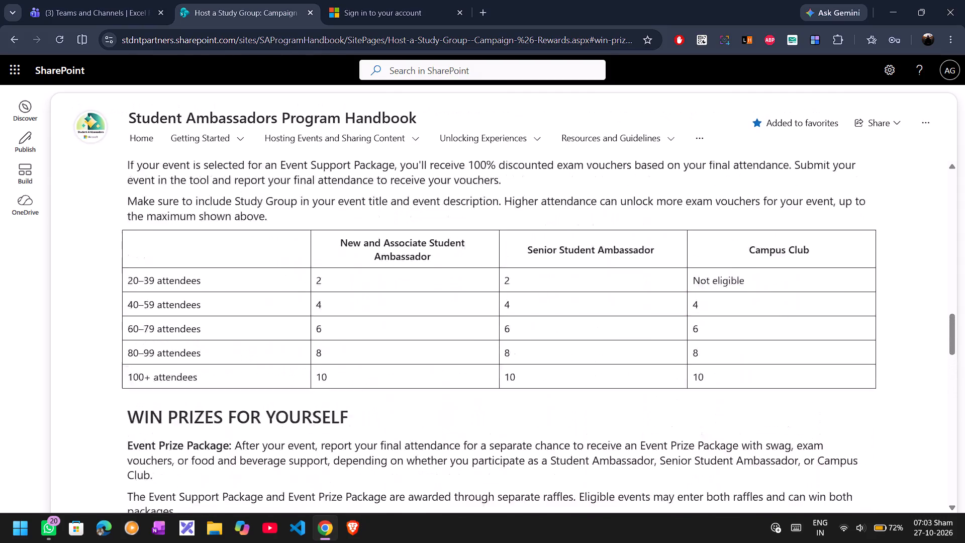
scroll(422, 257, up, 7)
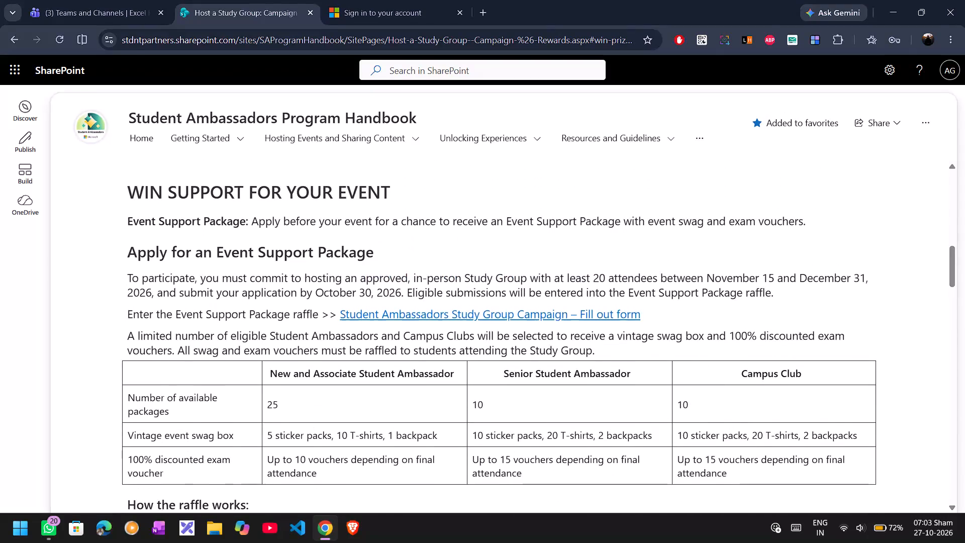
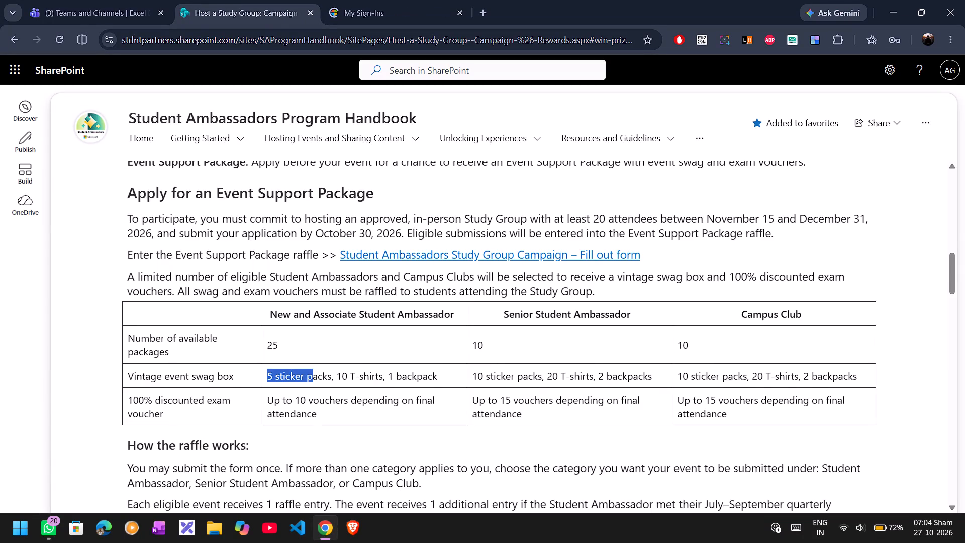
Examine the vintage swag box and discounted exam voucher rows for New and Associate Student Ambassadors in the Event Support Package table.
drag(327, 377, 445, 383)
click(442, 380)
drag(444, 380, 263, 379)
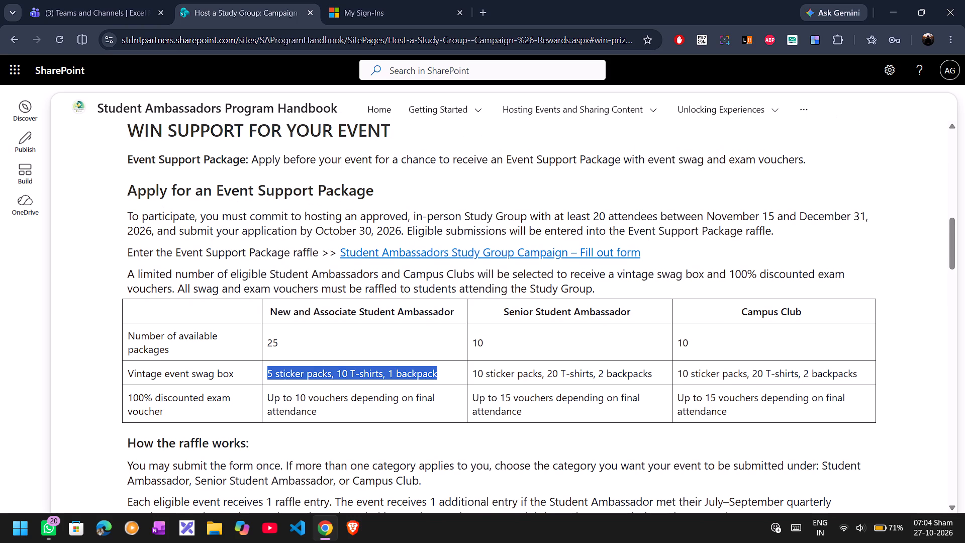
scroll(432, 384, down, 1)
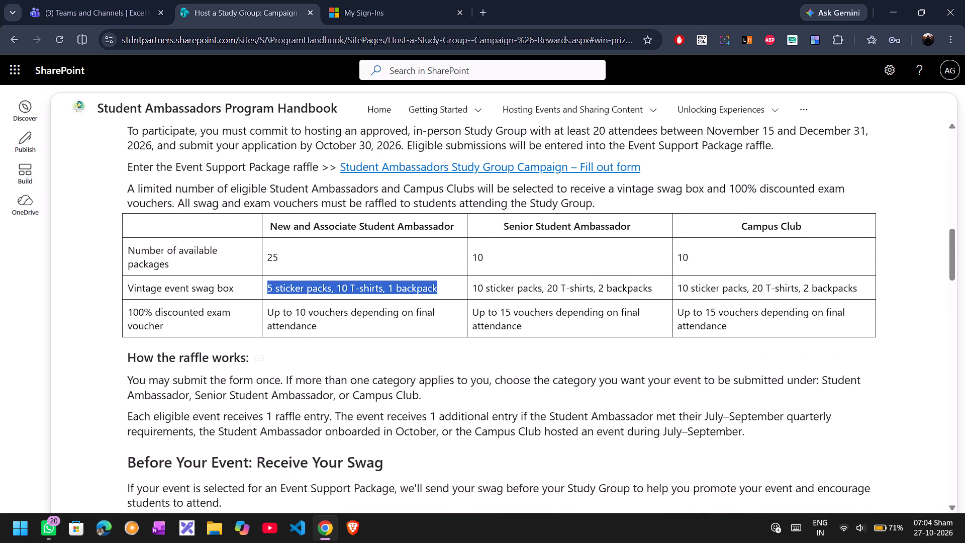
click(440, 292)
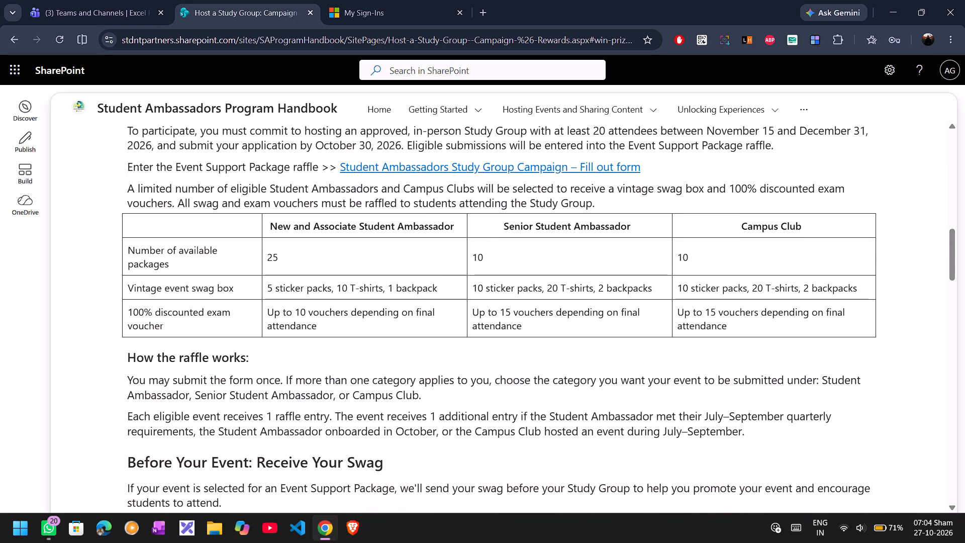
drag(437, 290, 266, 293)
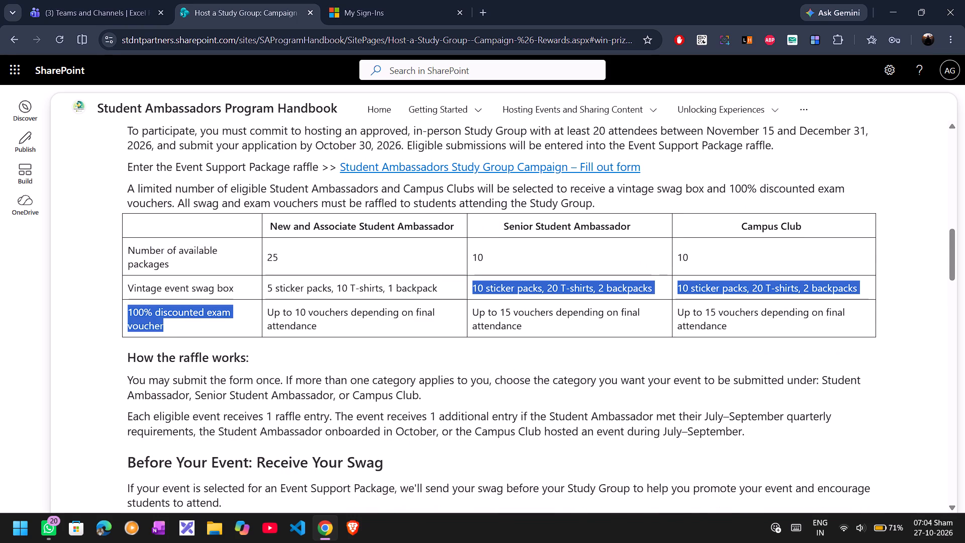
drag(317, 328, 270, 319)
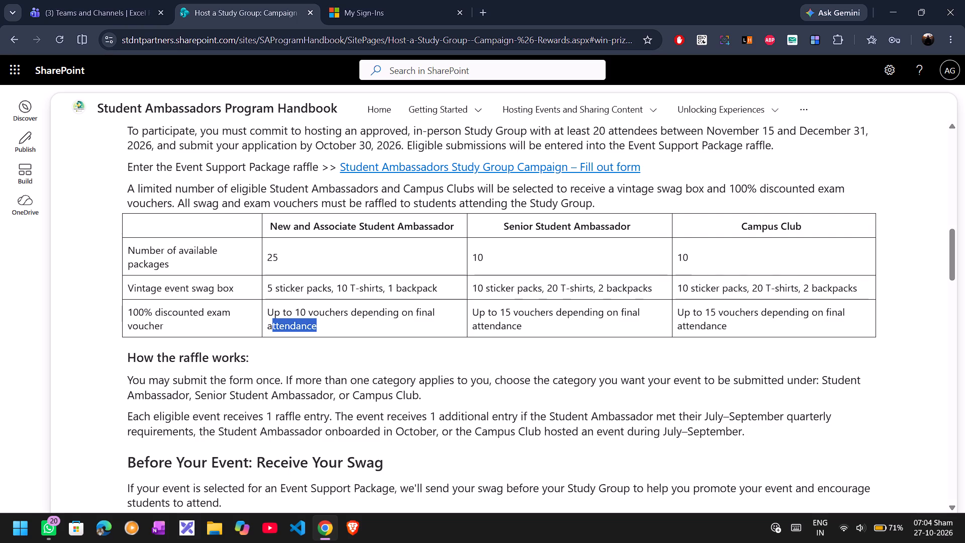
drag(270, 319, 267, 314)
Review the Before Your Event and After Your Event sections covering swag delivery and attendance-based exam vouchers.
scroll(267, 314, down, 2)
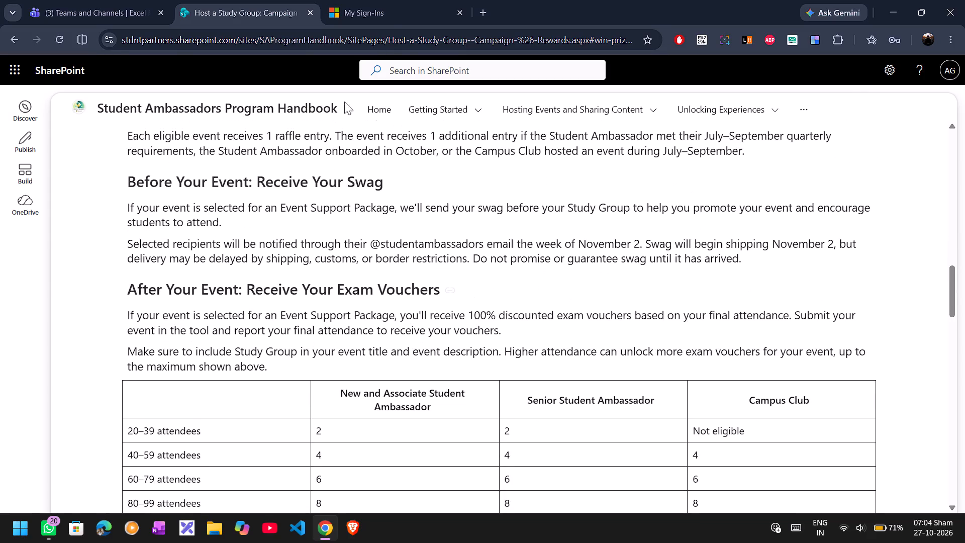
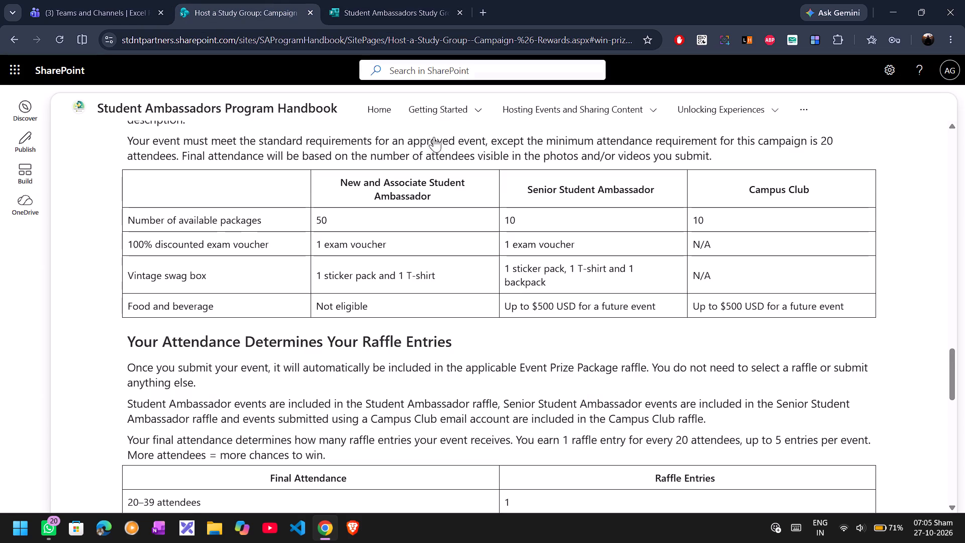
Check the attendance-based raffle entries table and revisit the Apply for an Event Support Package requirements and package table.
scroll(517, 297, down, 8)
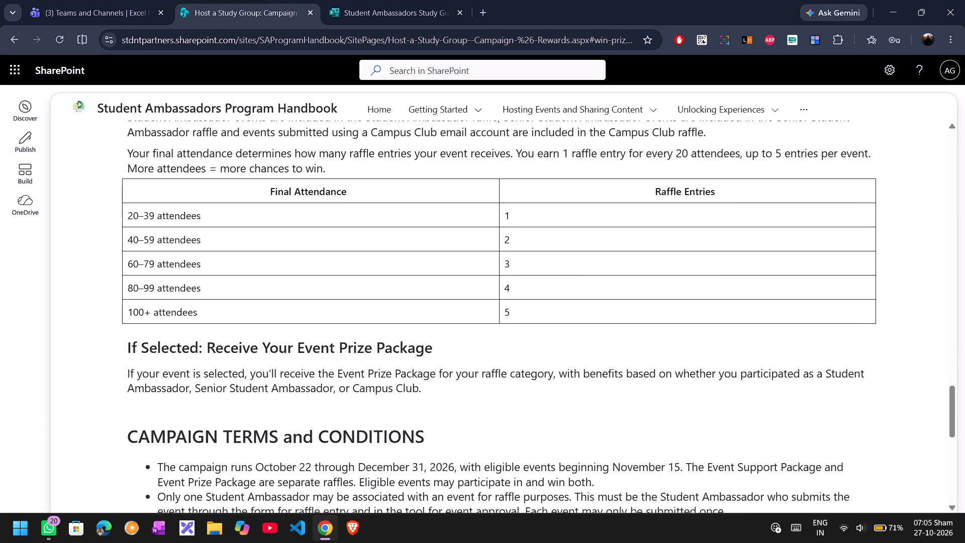
scroll(517, 297, up, 12)
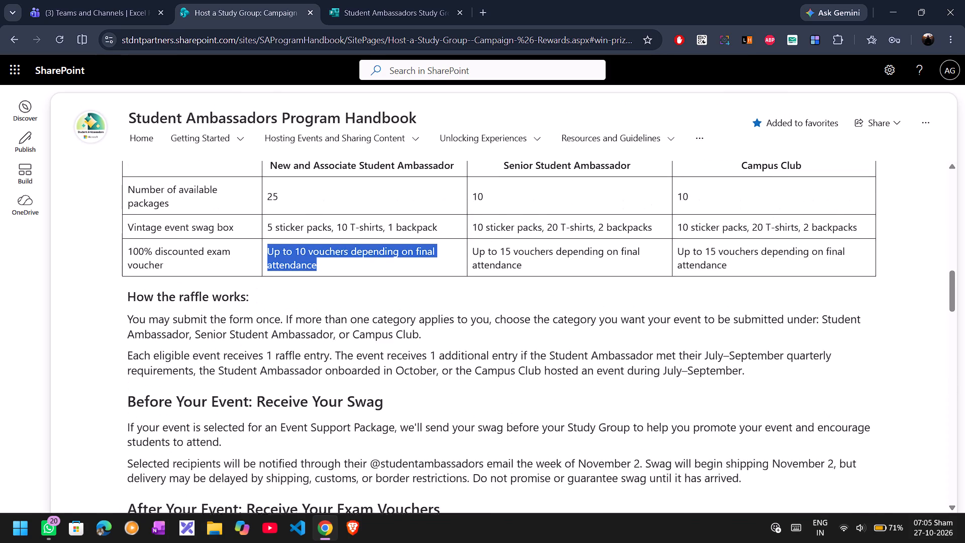
scroll(517, 297, up, 3)
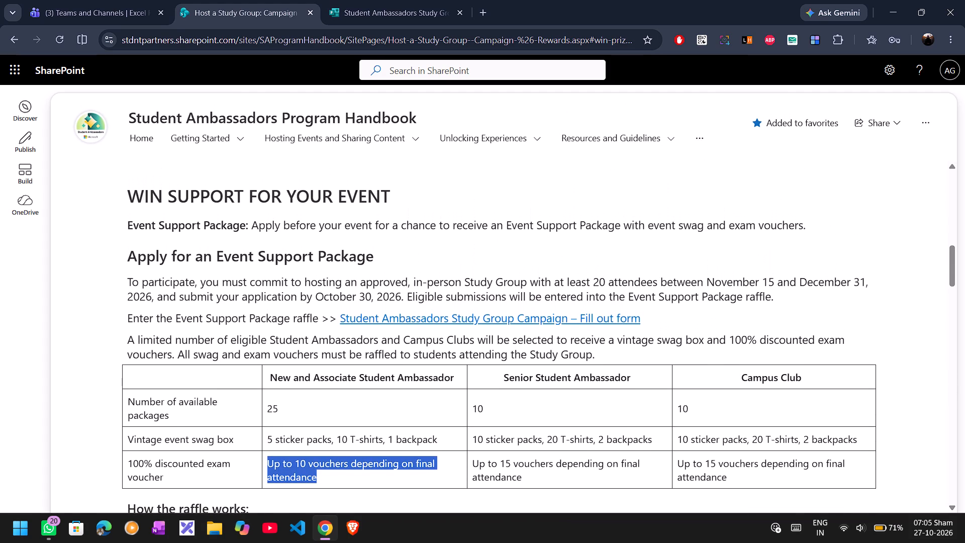
scroll(466, 396, down, 1)
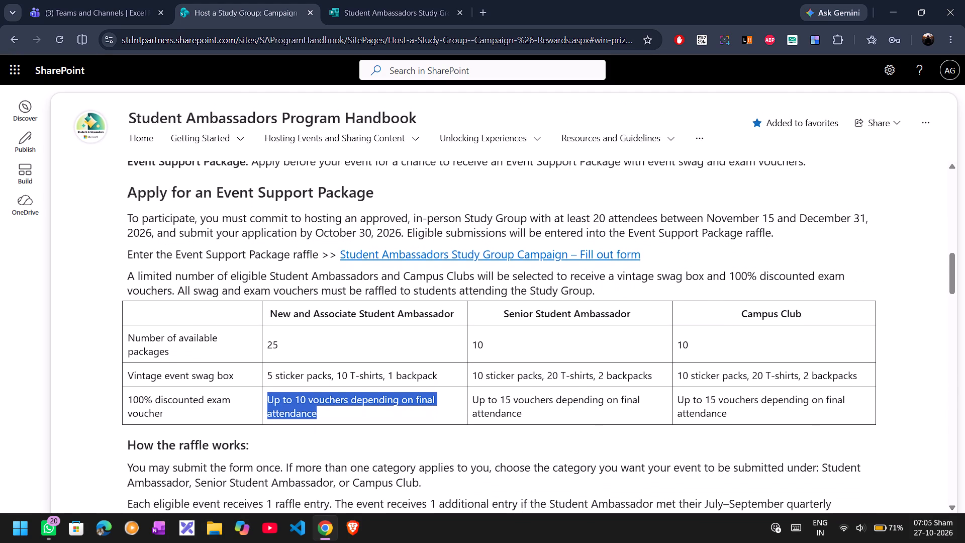
scroll(466, 396, down, 2)
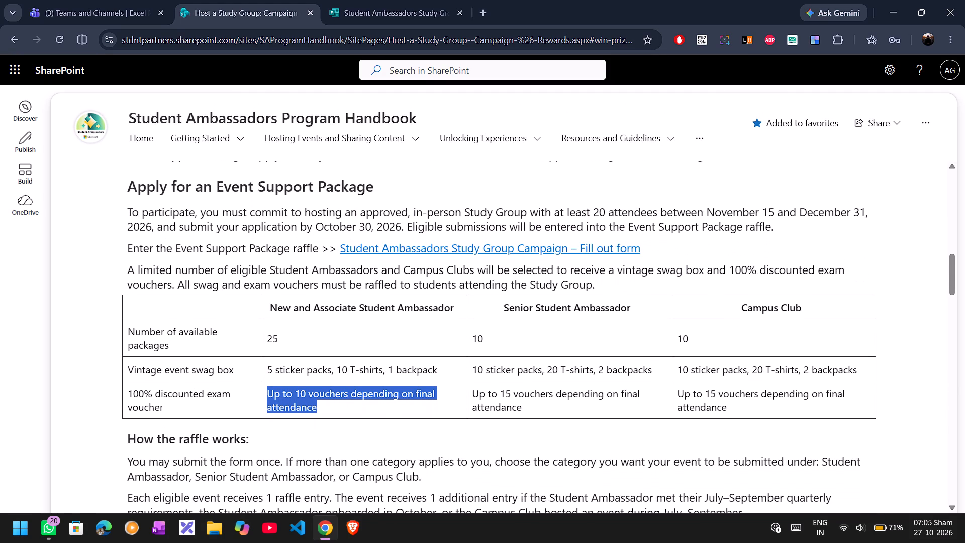
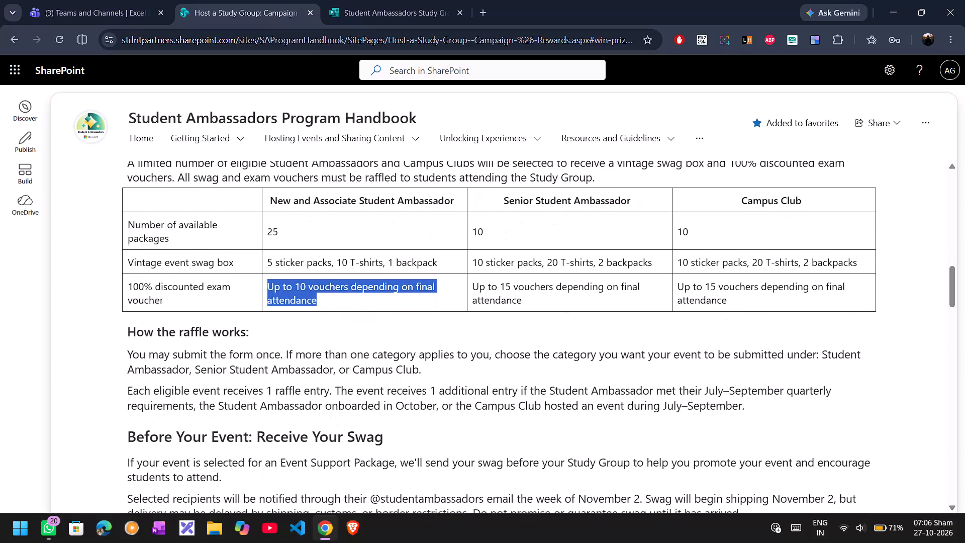
Review the handbook's raffle rules, swag and exam voucher sections, and revisit the Apply for an Event Support Package section.
scroll(466, 396, down, 3)
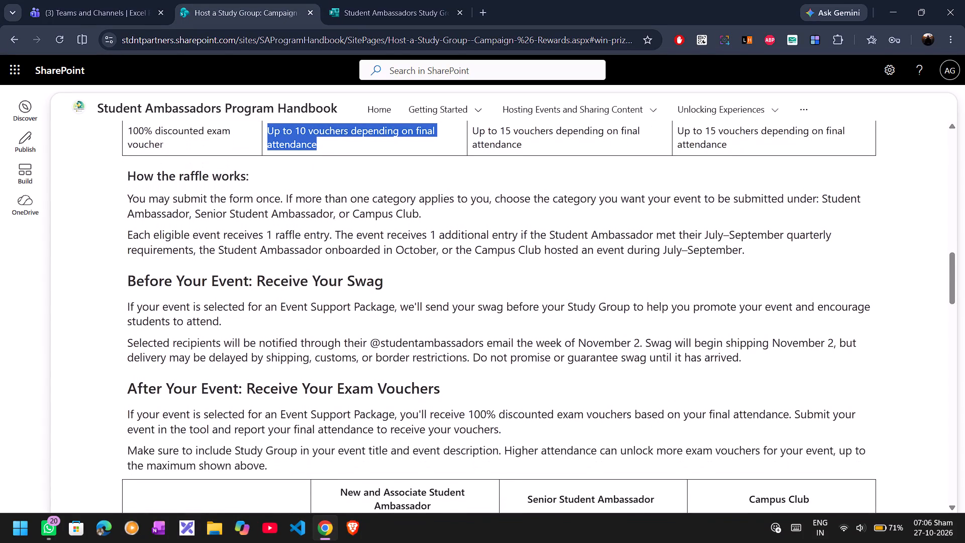
scroll(466, 396, down, 2)
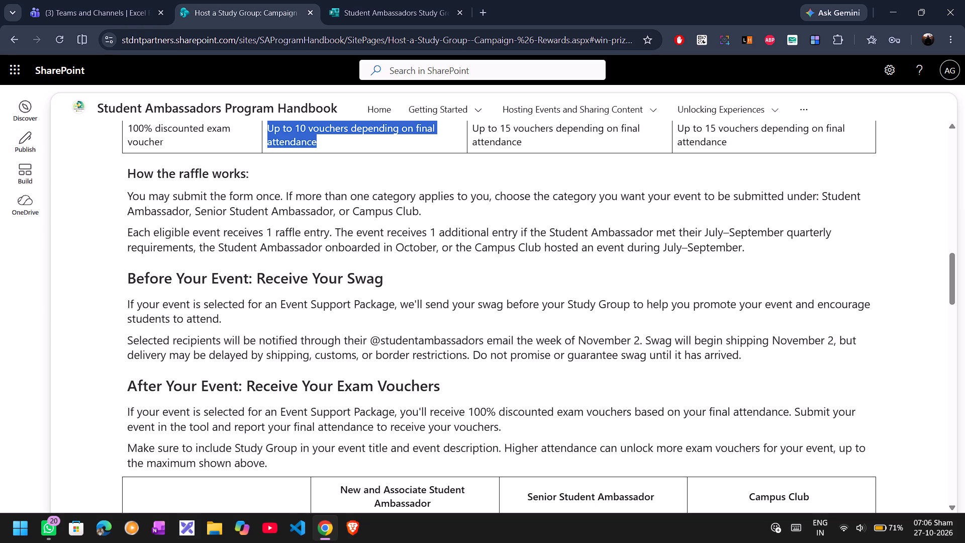
scroll(369, 328, up, 4)
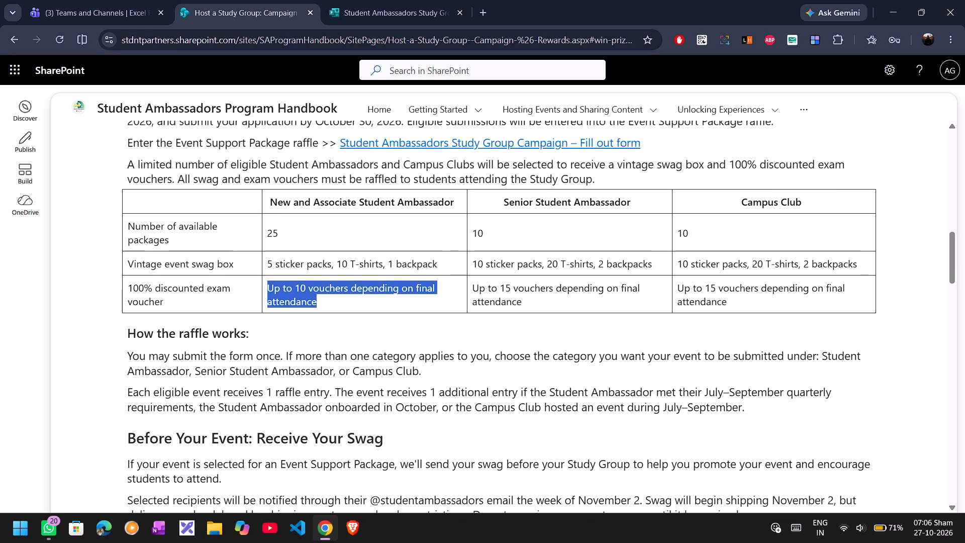
scroll(369, 328, up, 2)
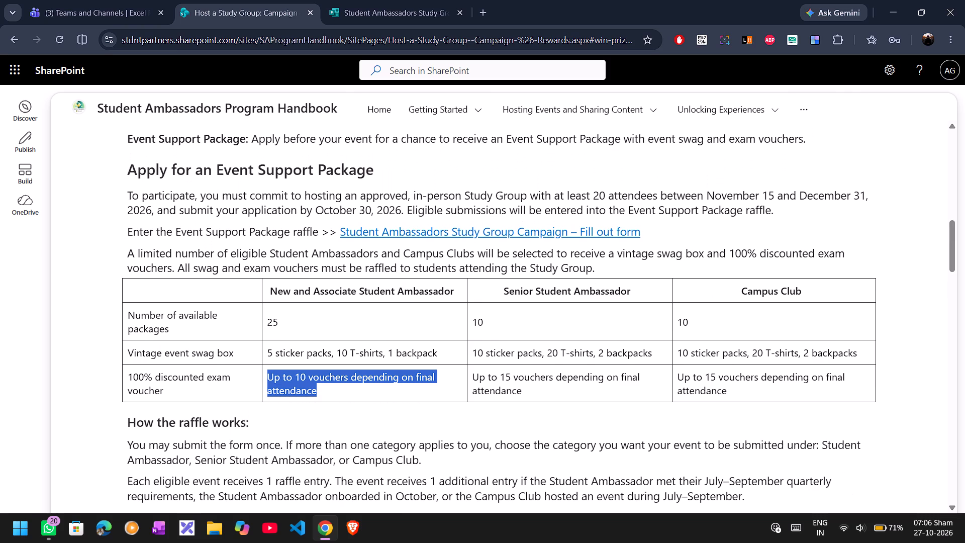
Switch to the Study Group Campaign form and examine the package contents for New and Associate and Senior Student Ambassadors.
click(392, 0)
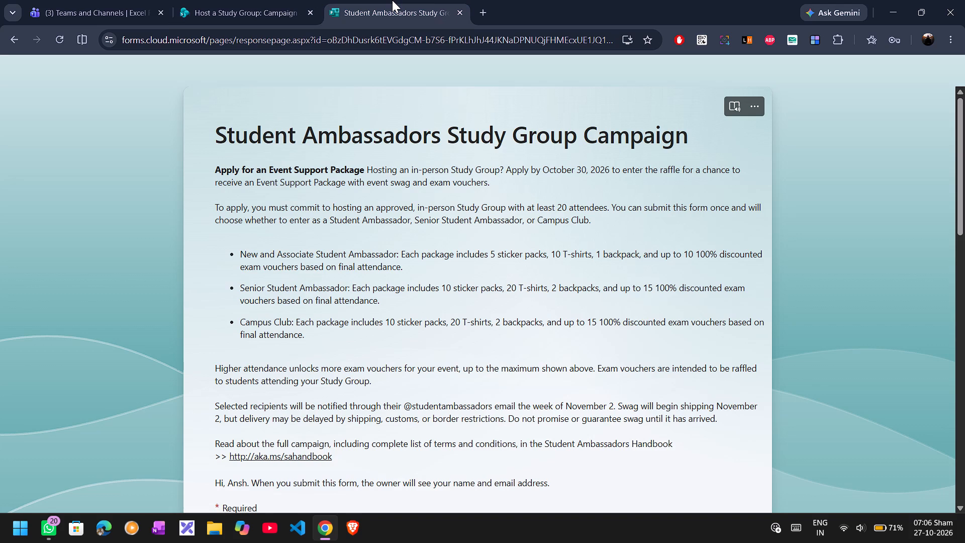
click(444, 318)
drag(400, 249, 413, 263)
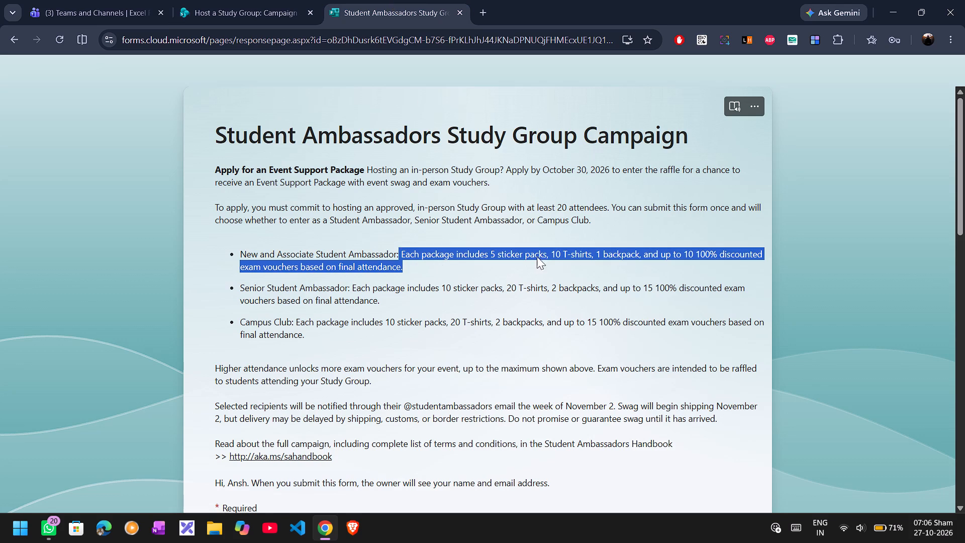
click(427, 262)
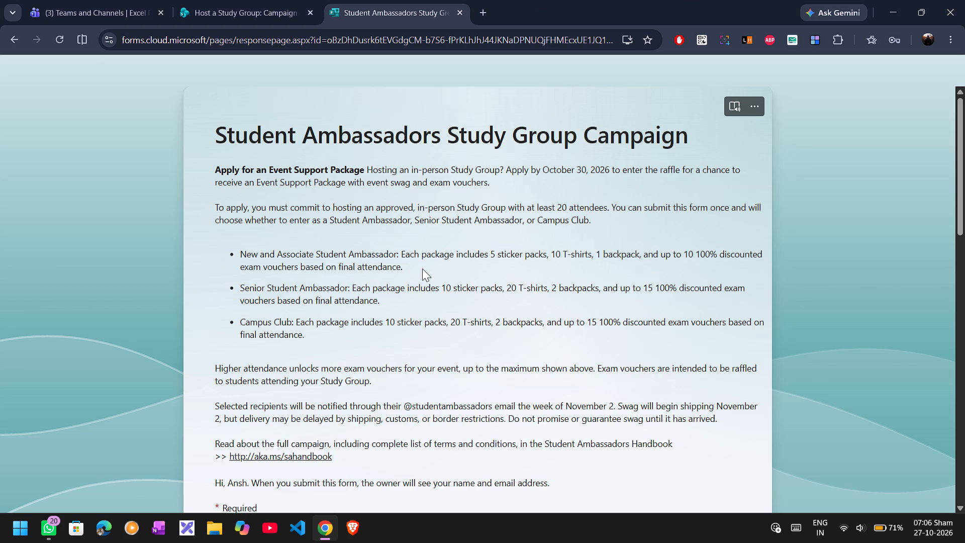
drag(404, 271, 307, 250)
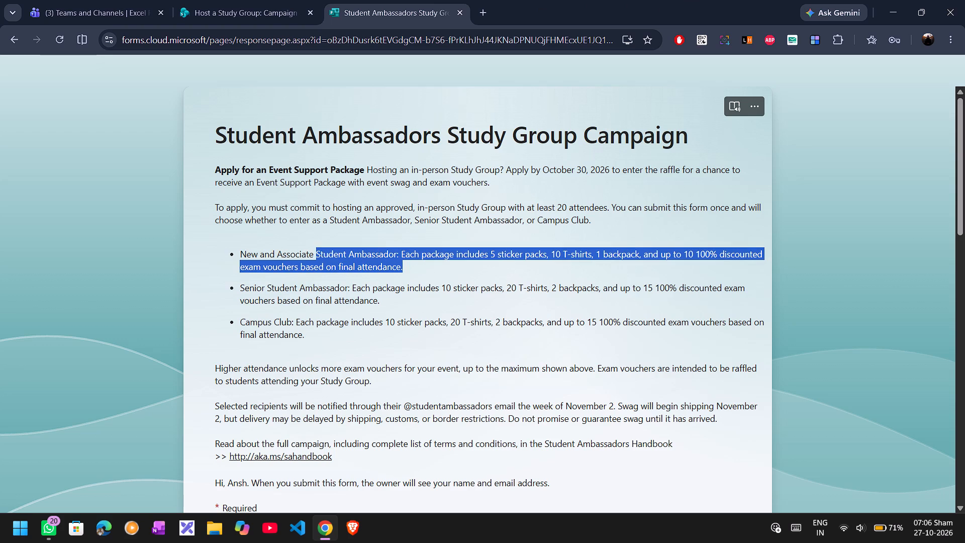
drag(307, 250, 240, 243)
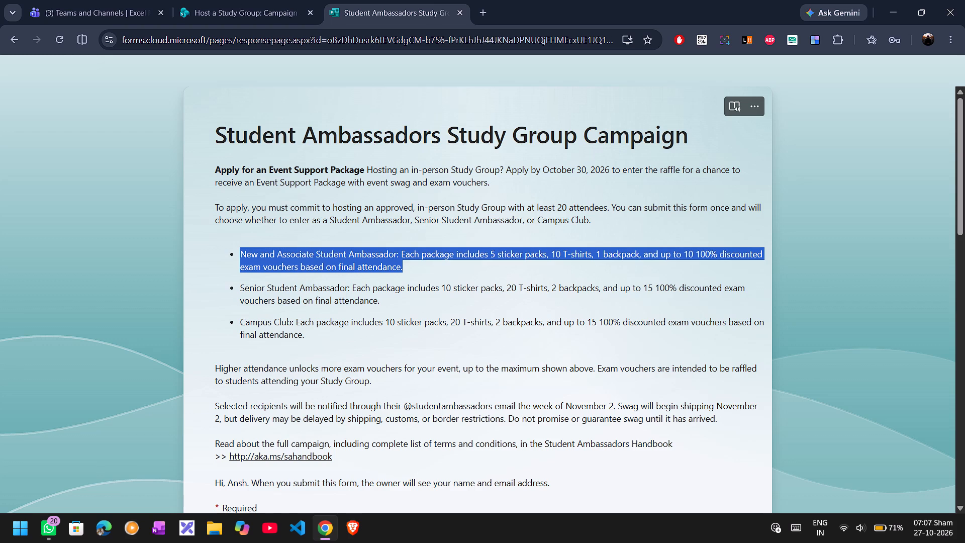
scroll(430, 284, down, 2)
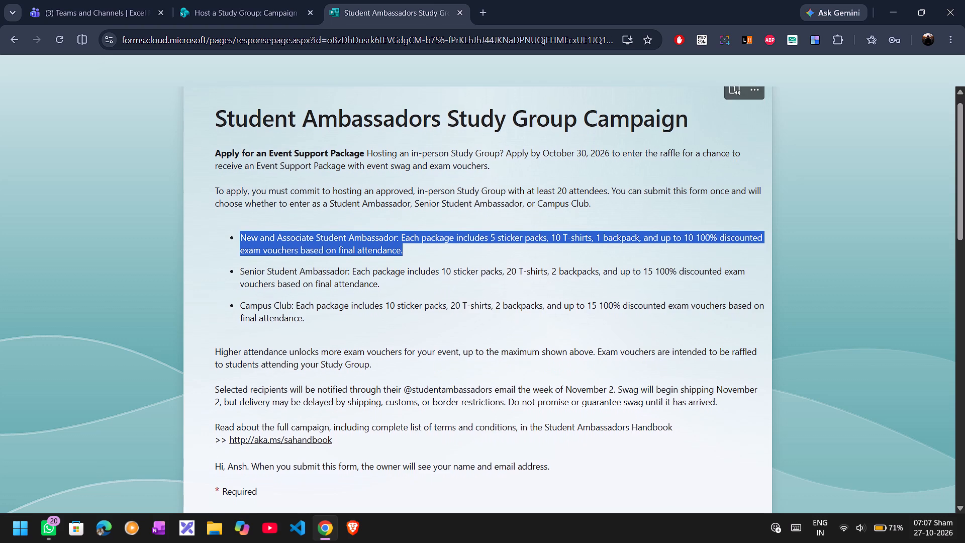
scroll(430, 284, down, 1)
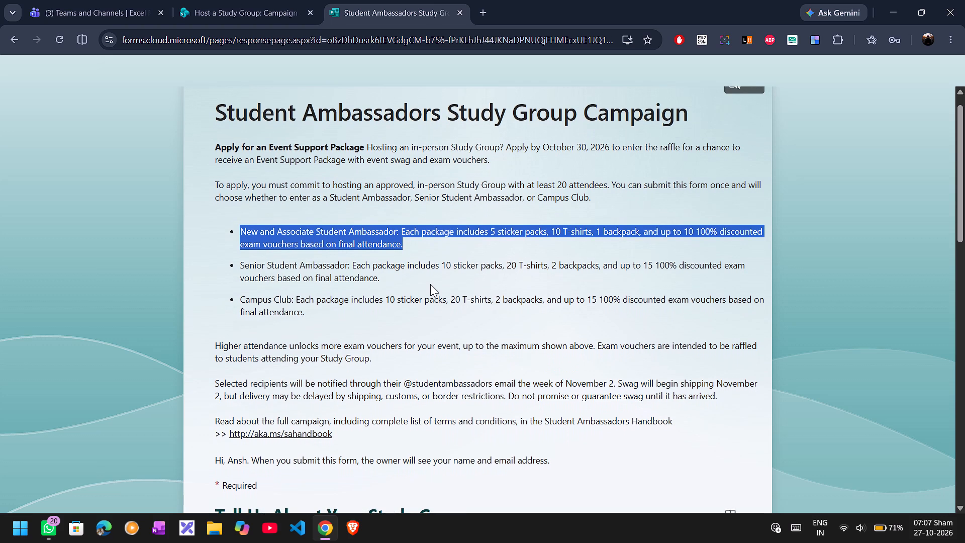
scroll(430, 284, down, 1)
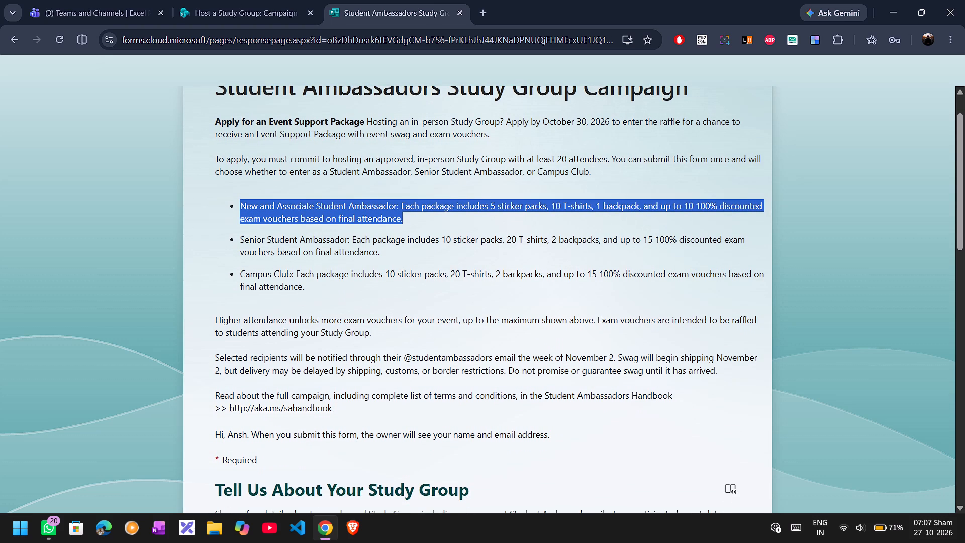
drag(379, 253, 223, 225)
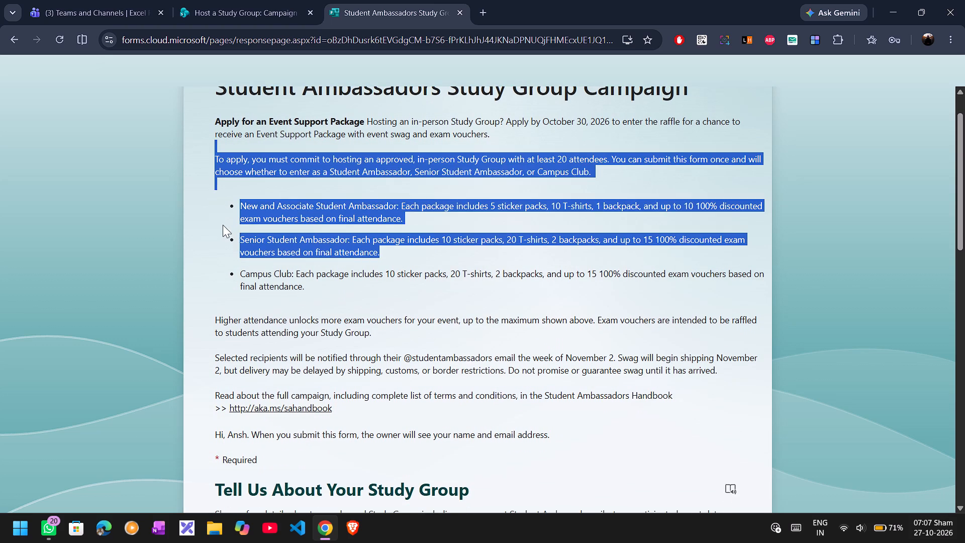
drag(223, 225, 229, 238)
Read the rest of the form's introduction, covering voucher, notification and swag shipping terms, up to the first question.
scroll(229, 238, down, 1)
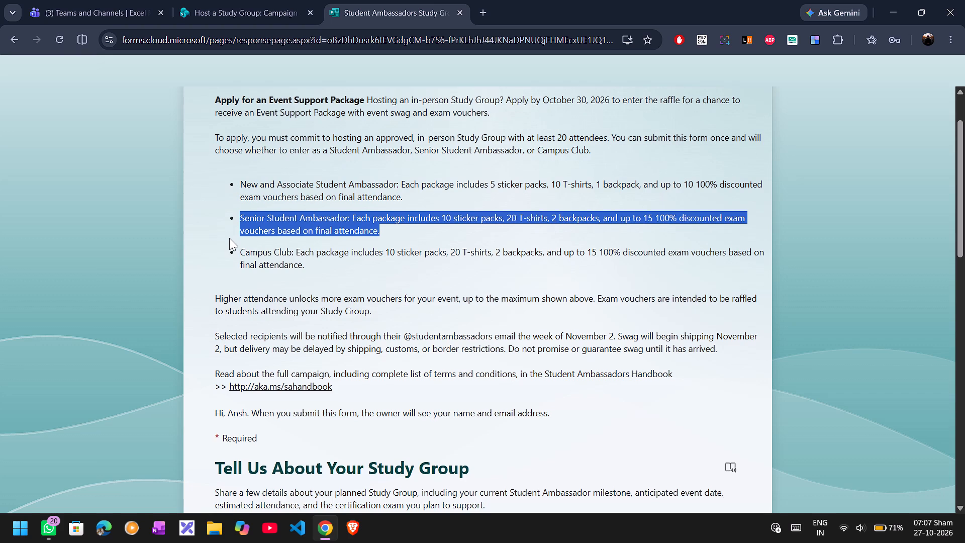
scroll(229, 238, down, 2)
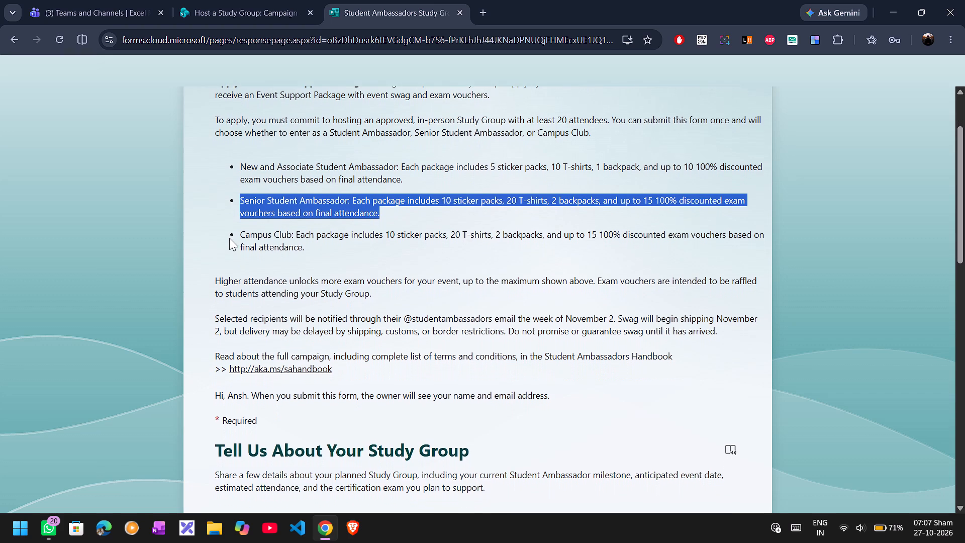
scroll(229, 238, down, 3)
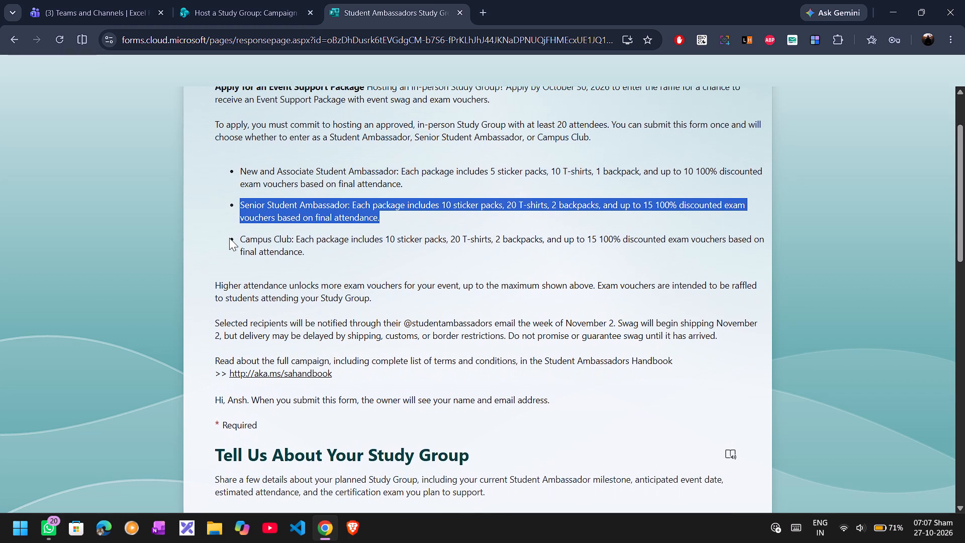
scroll(229, 238, down, 1)
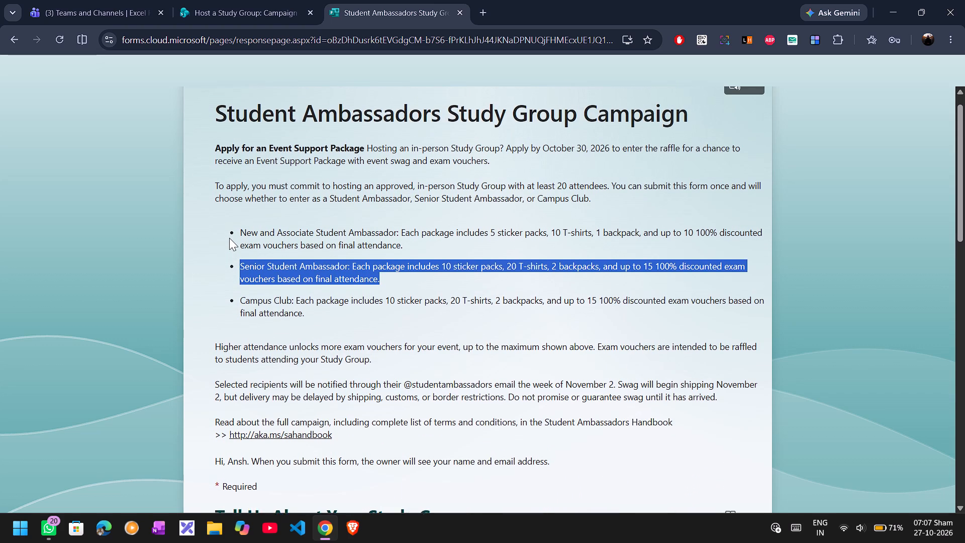
scroll(229, 238, down, 1)
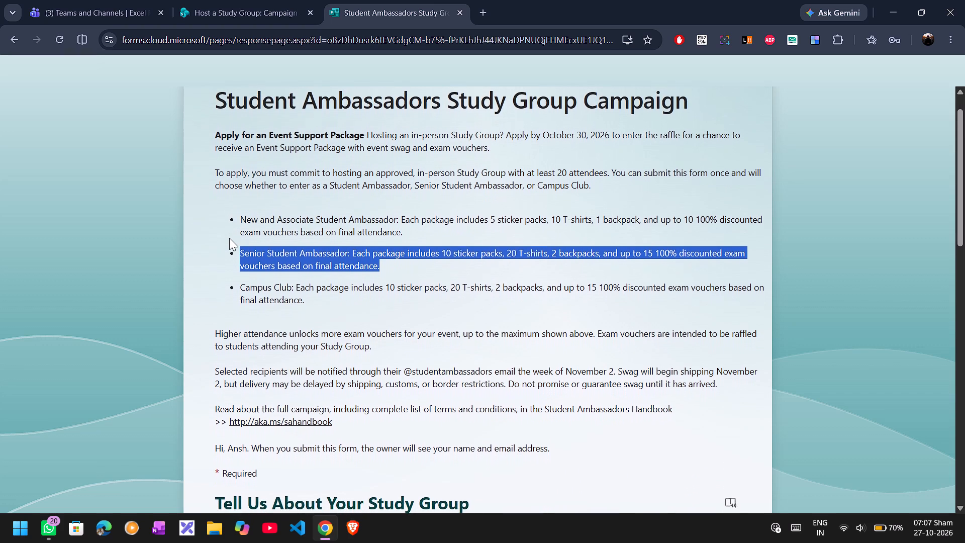
scroll(229, 238, down, 3)
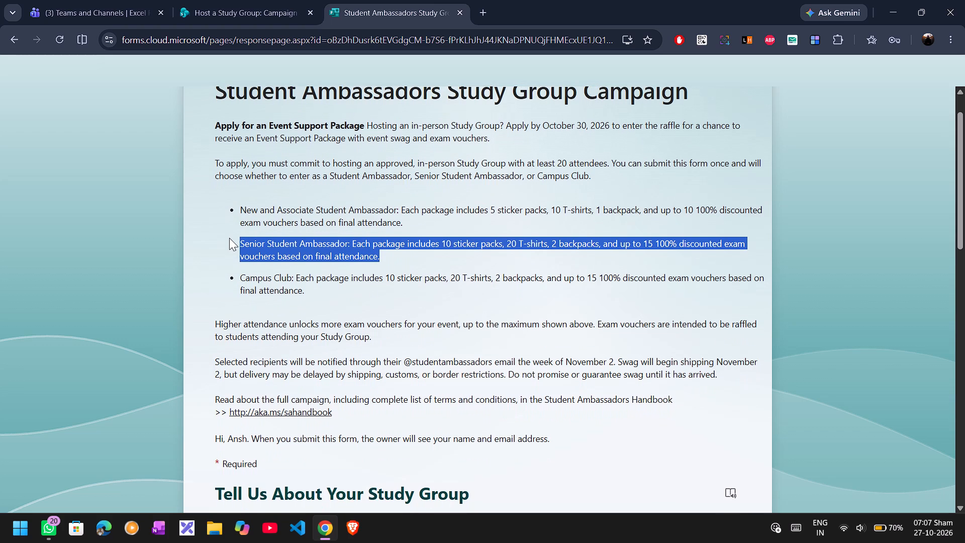
scroll(229, 238, down, 1)
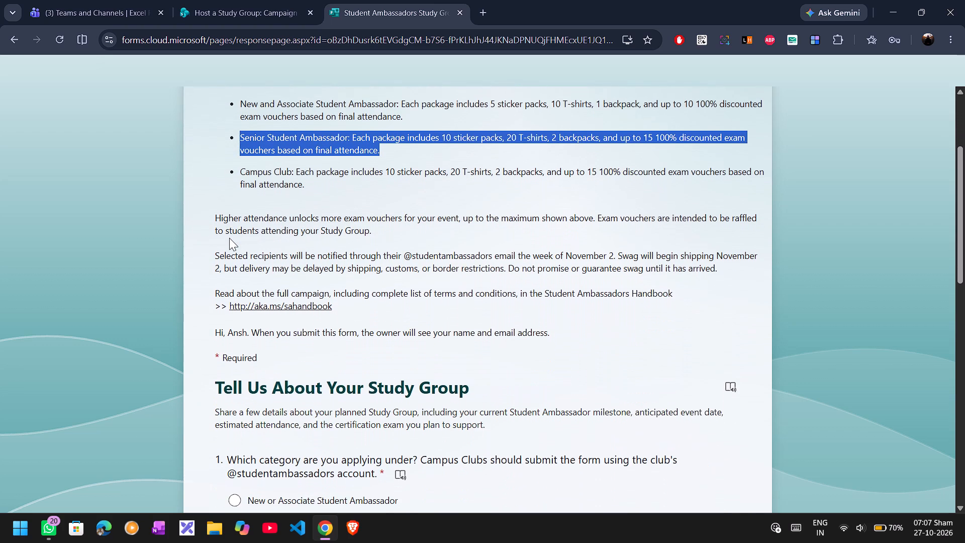
scroll(229, 238, down, 1)
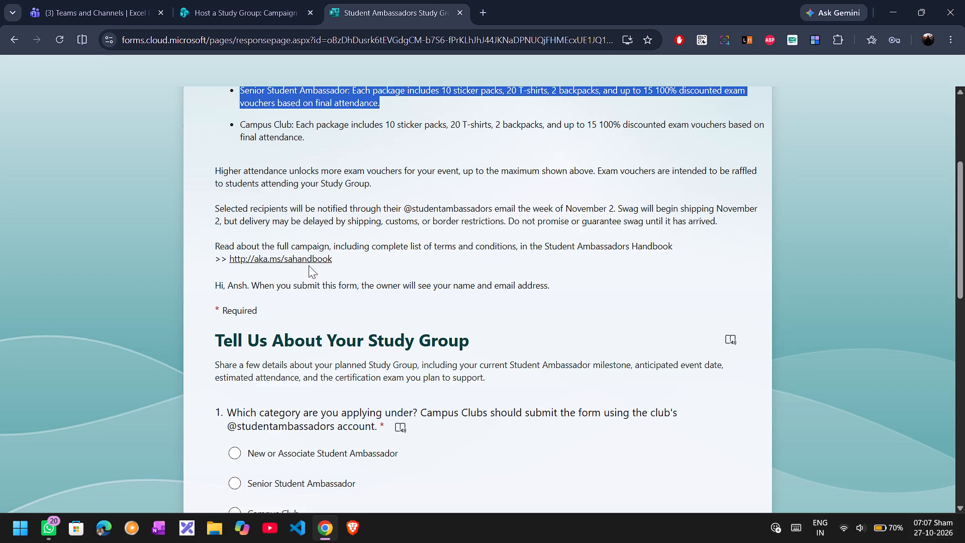
Answer the application category question with New or Associate Student Ambassador.
scroll(302, 297, down, 4)
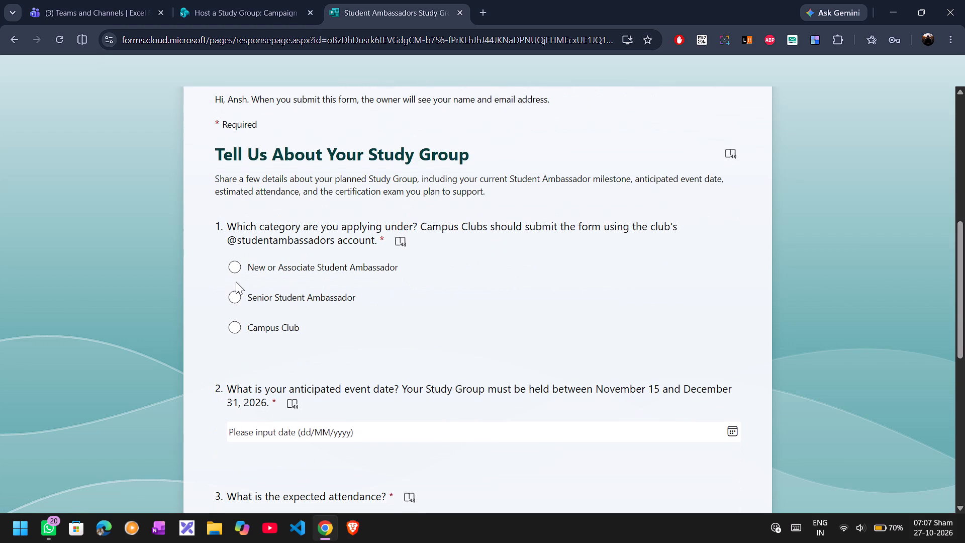
click(232, 261)
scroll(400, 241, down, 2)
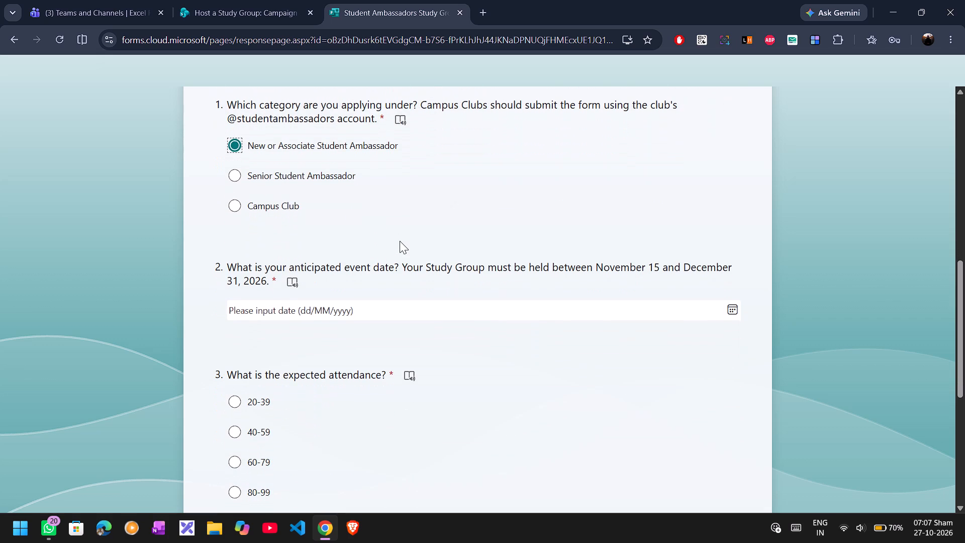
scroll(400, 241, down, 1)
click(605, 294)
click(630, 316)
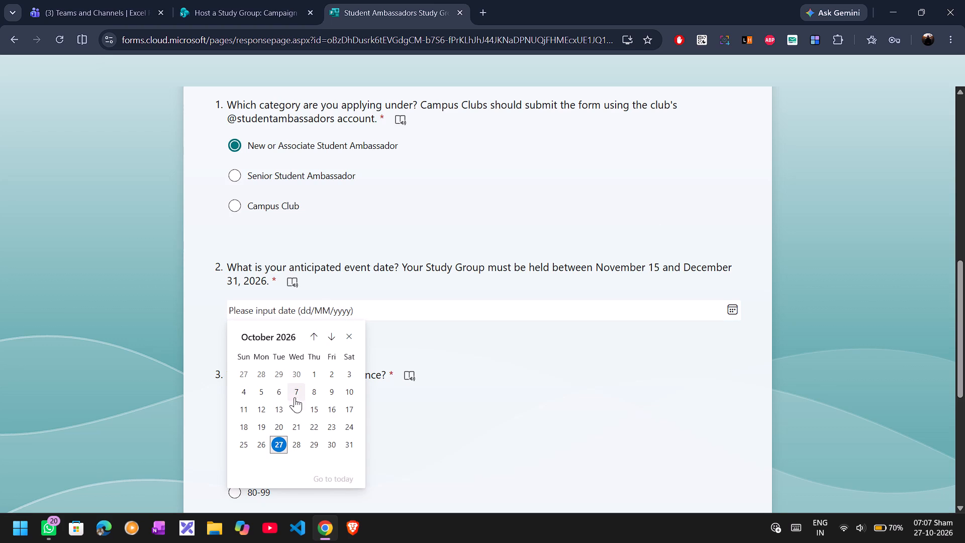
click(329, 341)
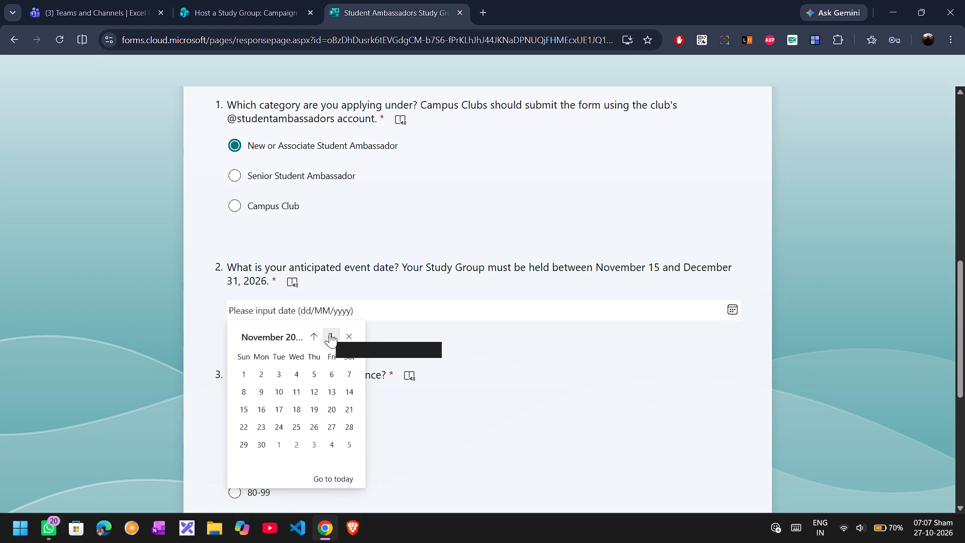
Copy the full text of question 2 about the anticipated event date.
double_click(308, 267)
click(308, 267)
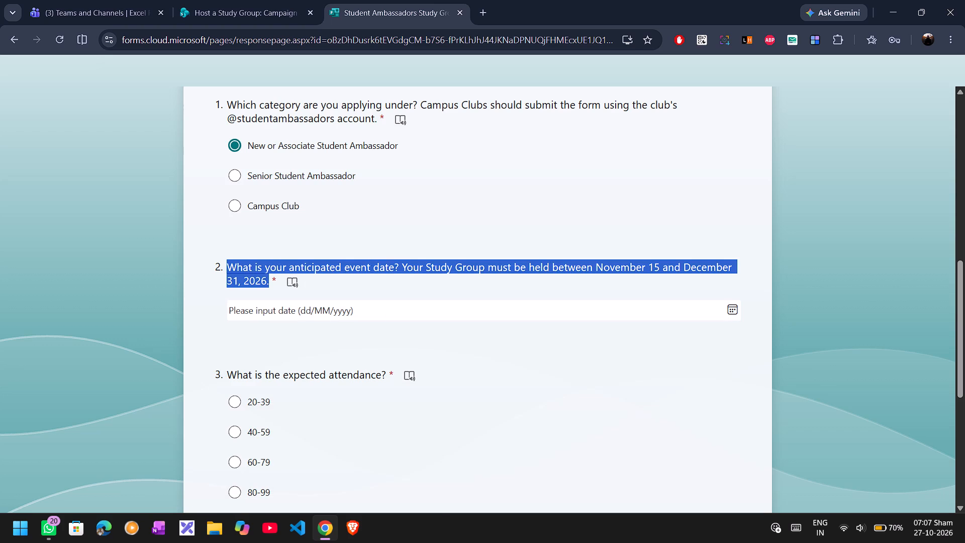
key(ctrl+c)
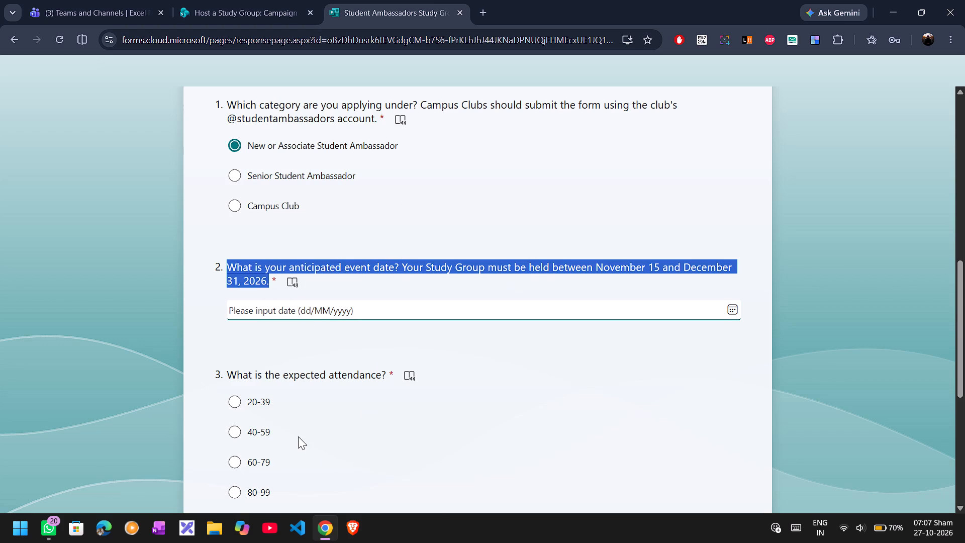
Set the expected attendance in question 3 to 20-39.
scroll(289, 434, down, 1)
click(231, 195)
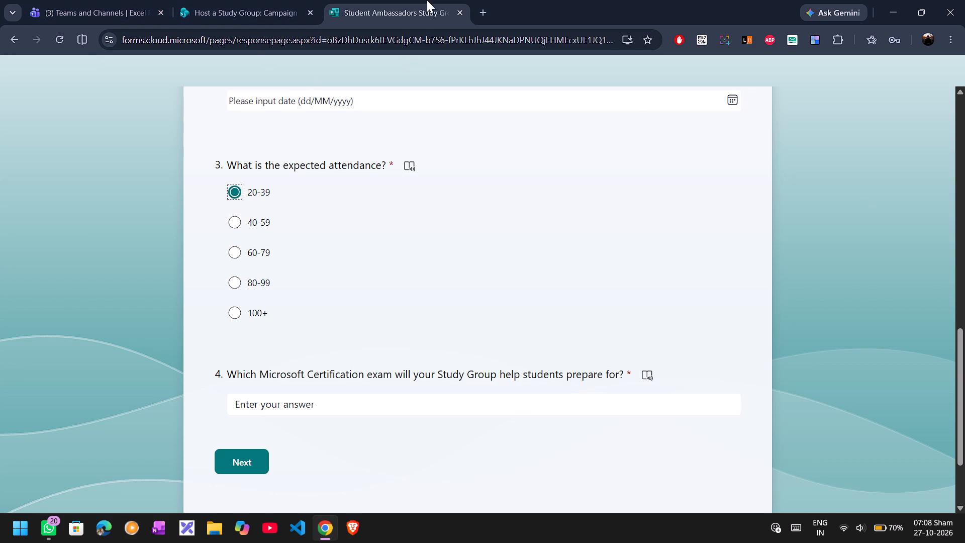
Search the web in a new browser tab for the copied event date question.
click(497, 13)
click(491, 11)
key(ctrl+v)
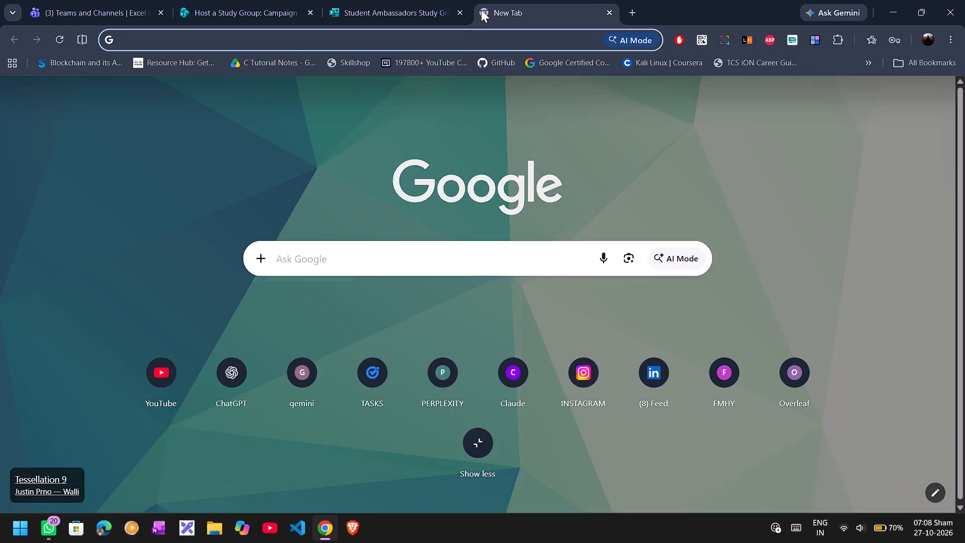
key(Return)
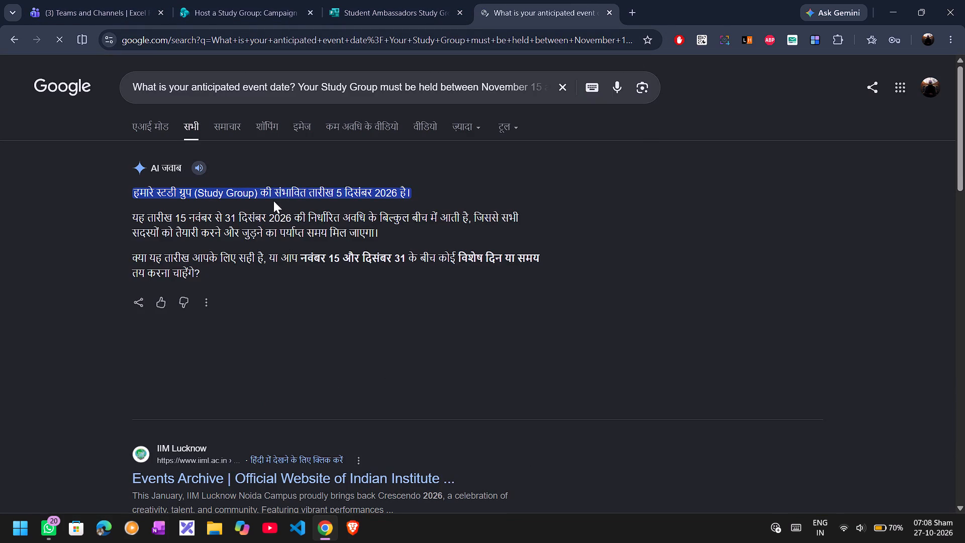
Return to the Study Group Campaign form and open the date picker for the anticipated event date.
click(402, 16)
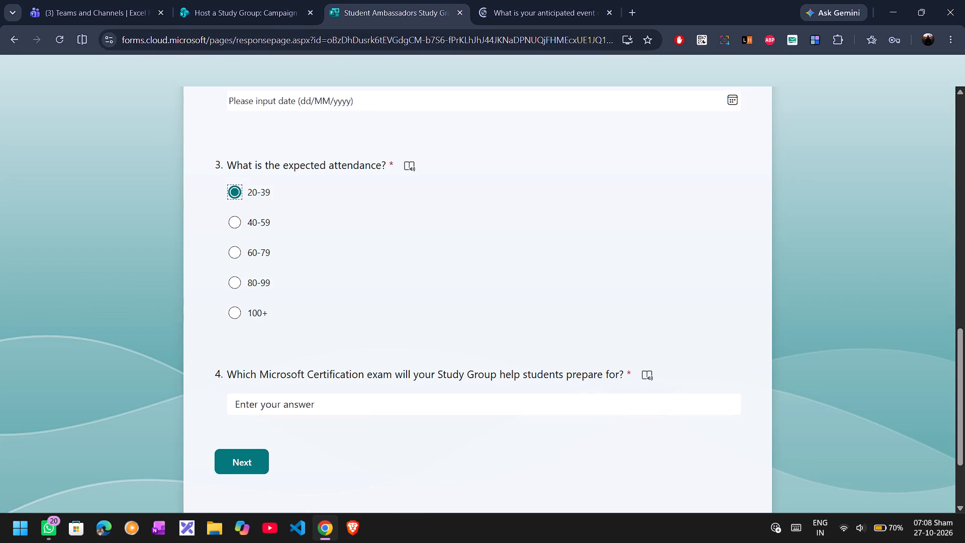
scroll(311, 357, up, 1)
click(272, 325)
click(270, 310)
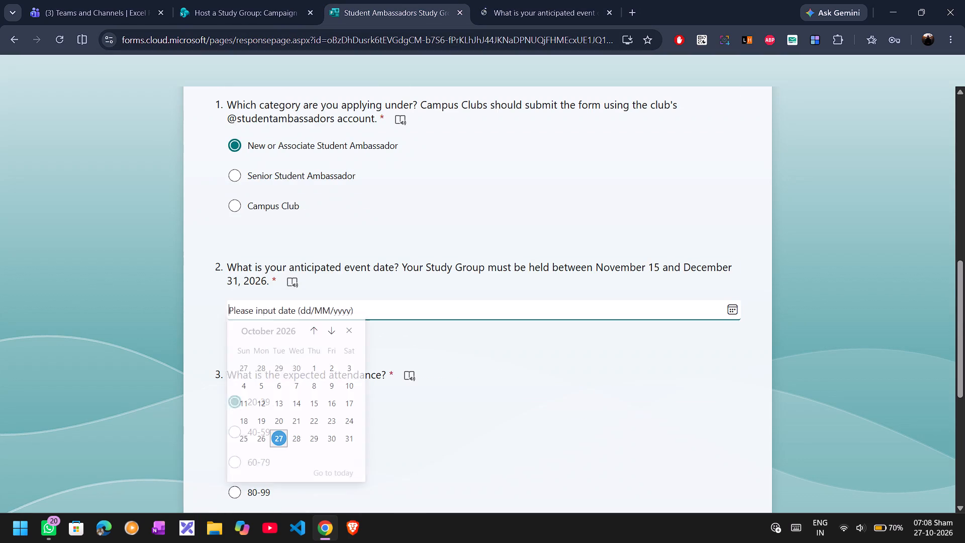
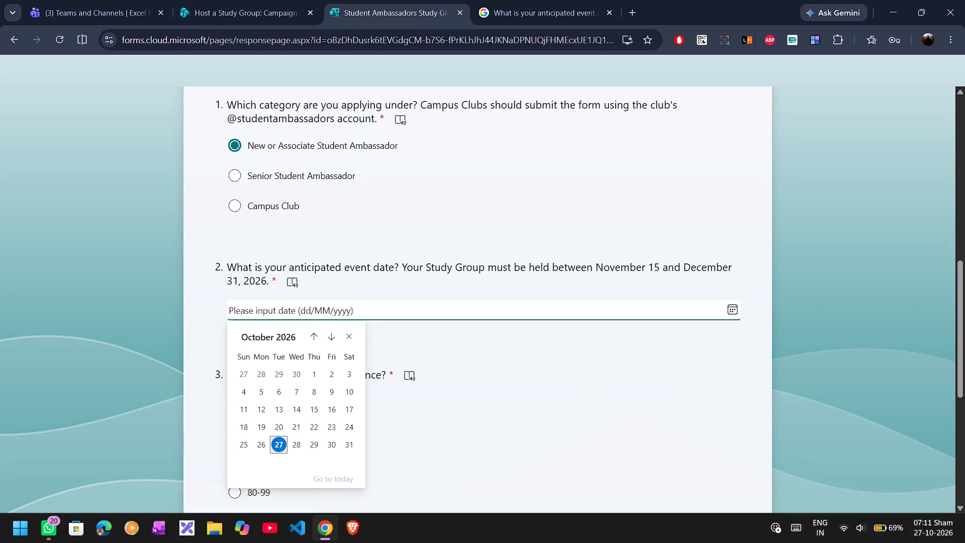
Advance the anticipated event date calendar to November 2026.
click(333, 333)
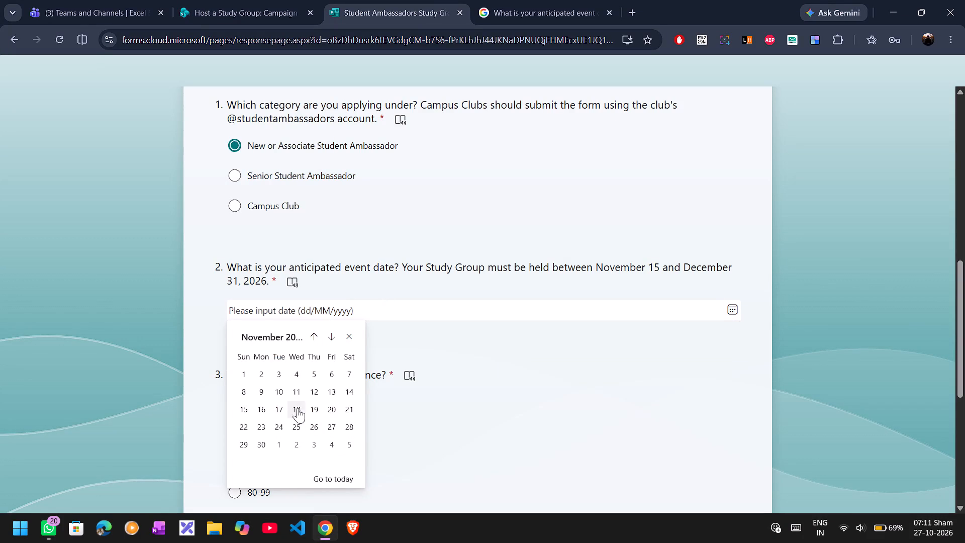
Copy the words "Microsoft Certification exam" from question 4 of the form.
scroll(329, 414, down, 1)
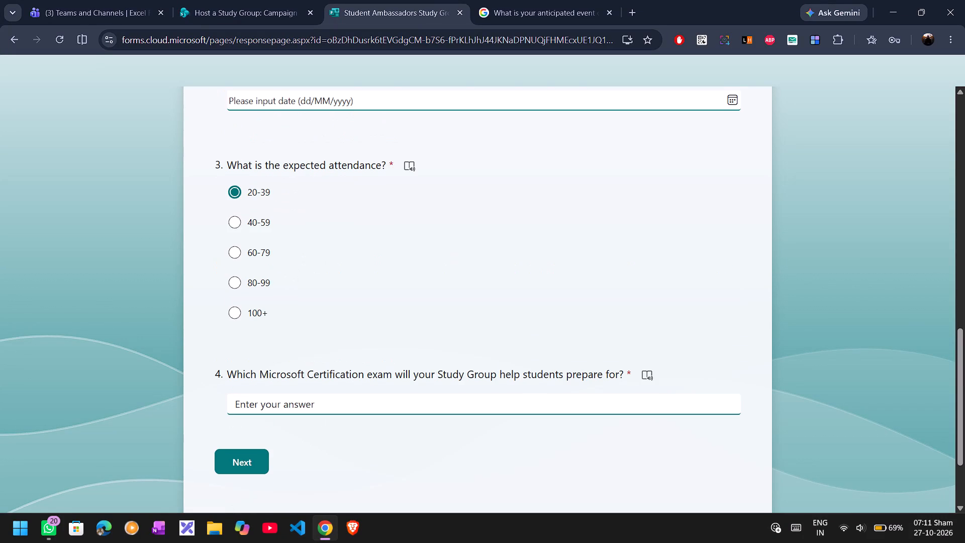
click(331, 405)
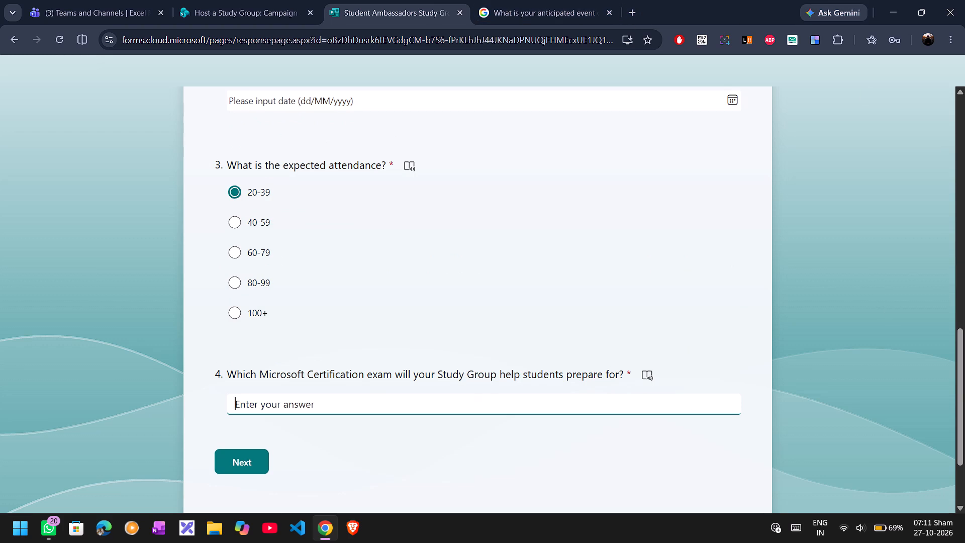
drag(261, 371, 318, 366)
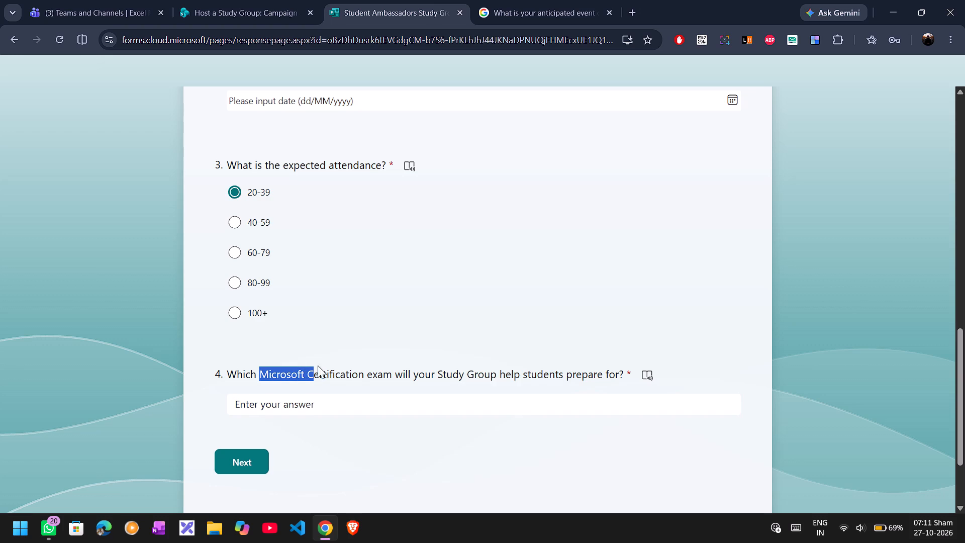
drag(318, 366, 389, 371)
right_click(366, 374)
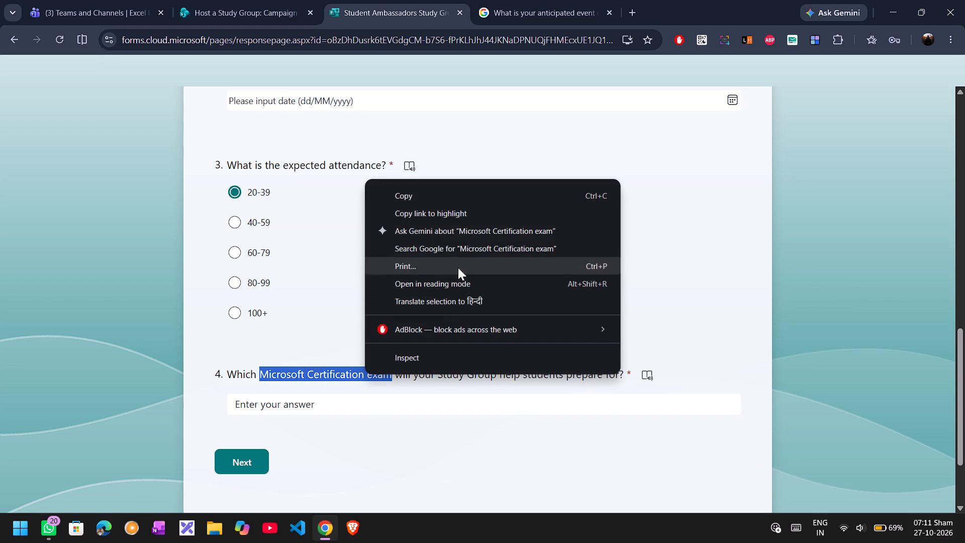
click(470, 193)
click(334, 379)
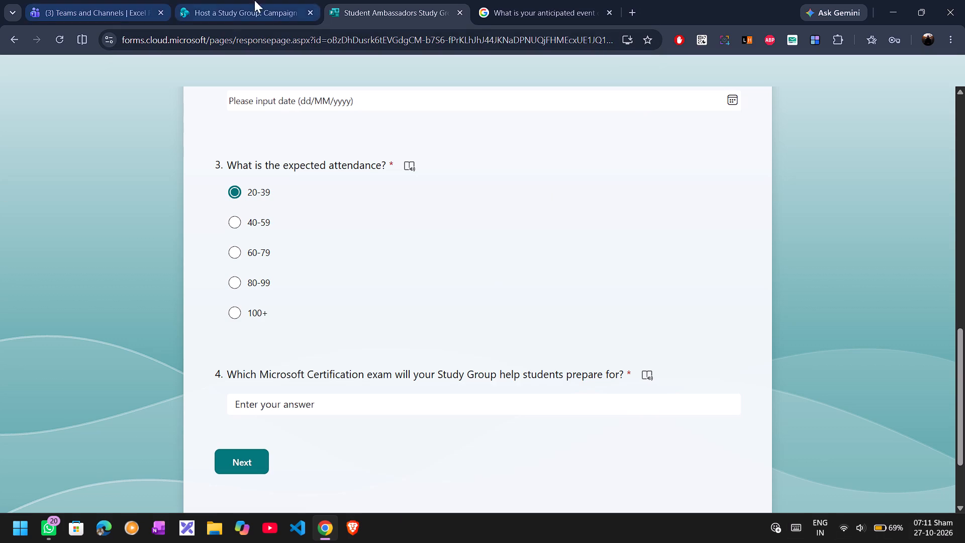
Replace the previous Google search with the copied phrase "Microsoft Certification exam" and run it.
click(548, 0)
click(477, 87)
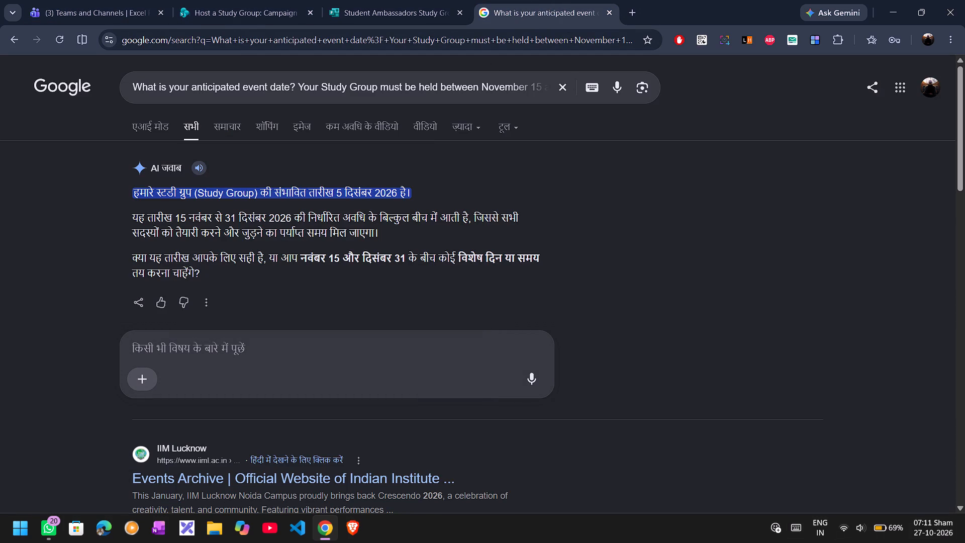
click(560, 87)
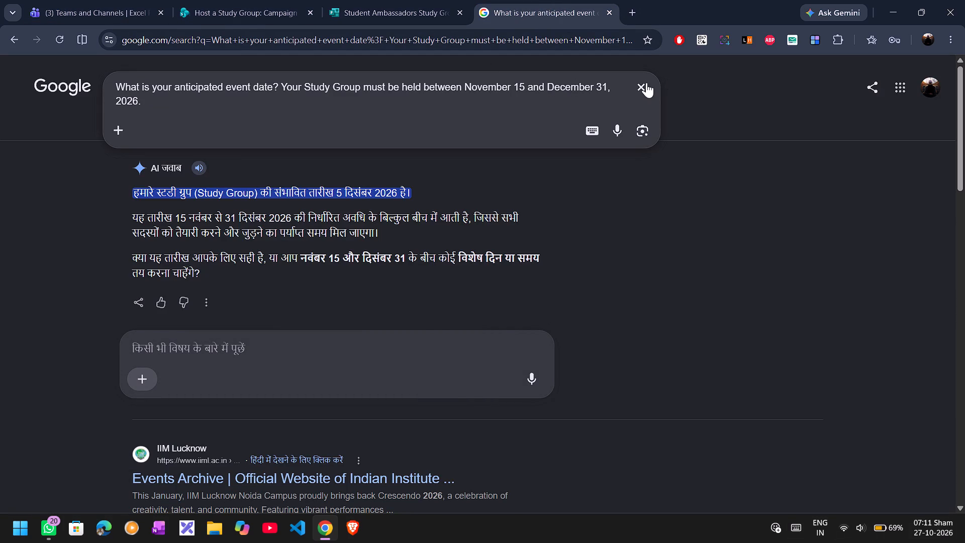
click(646, 82)
right_click(466, 83)
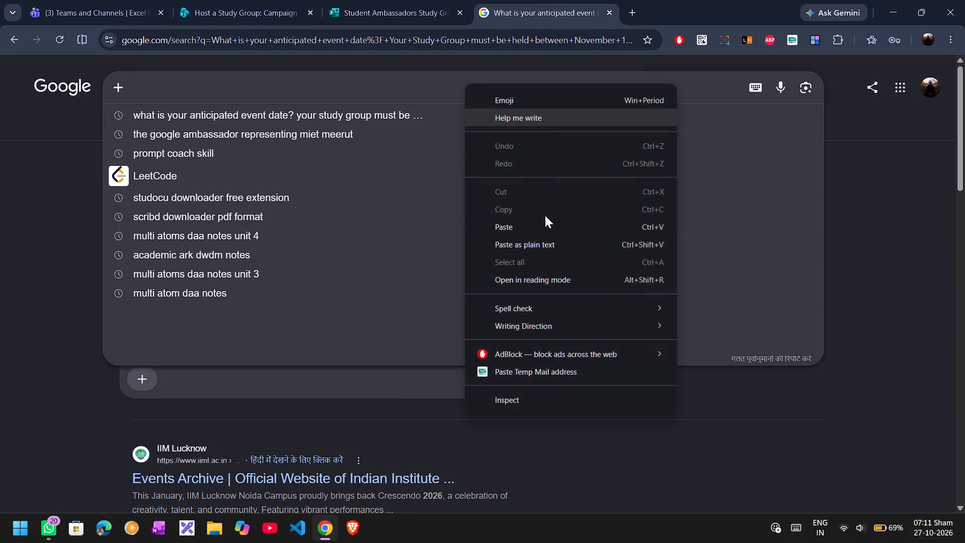
click(546, 231)
key(Return)
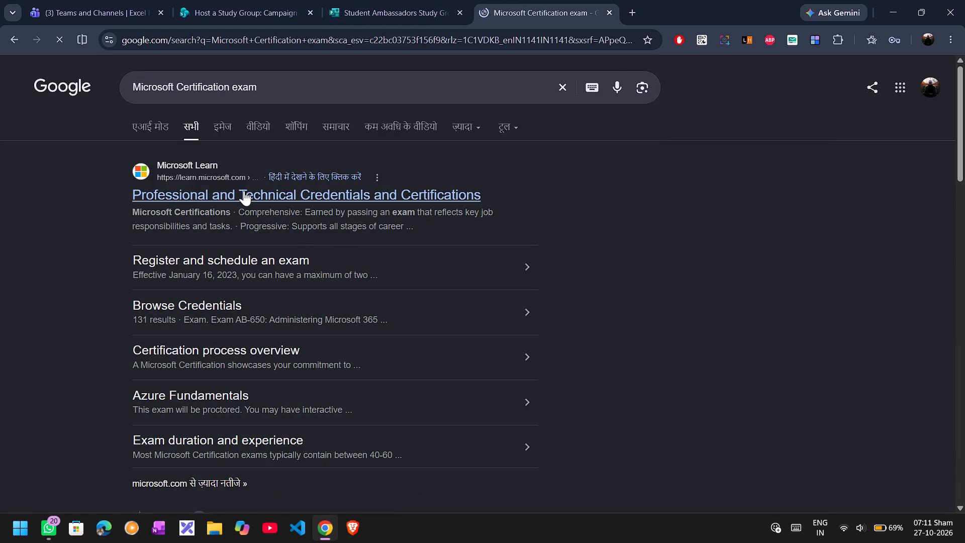
Open the Microsoft Learn search result "Professional and Technical Credentials and Certifications".
click(232, 196)
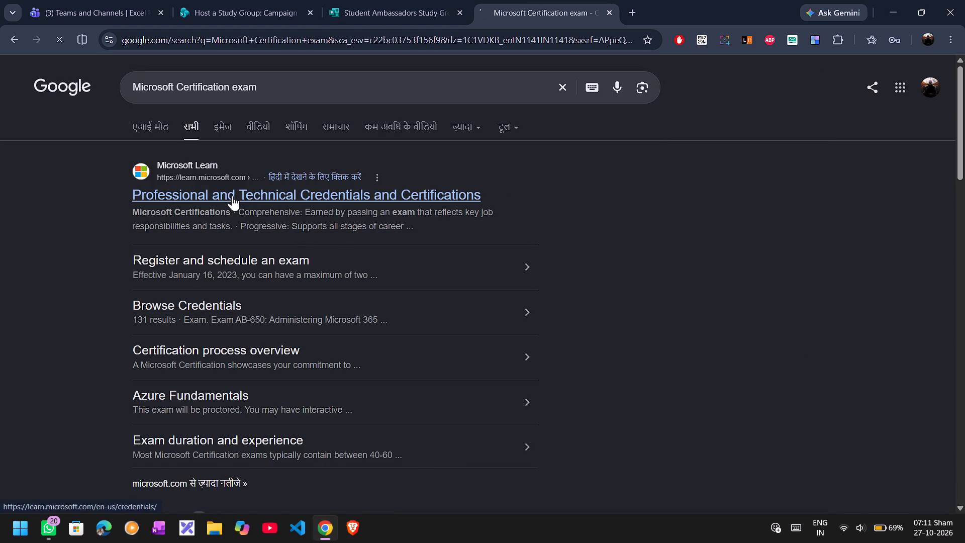
click(398, 0)
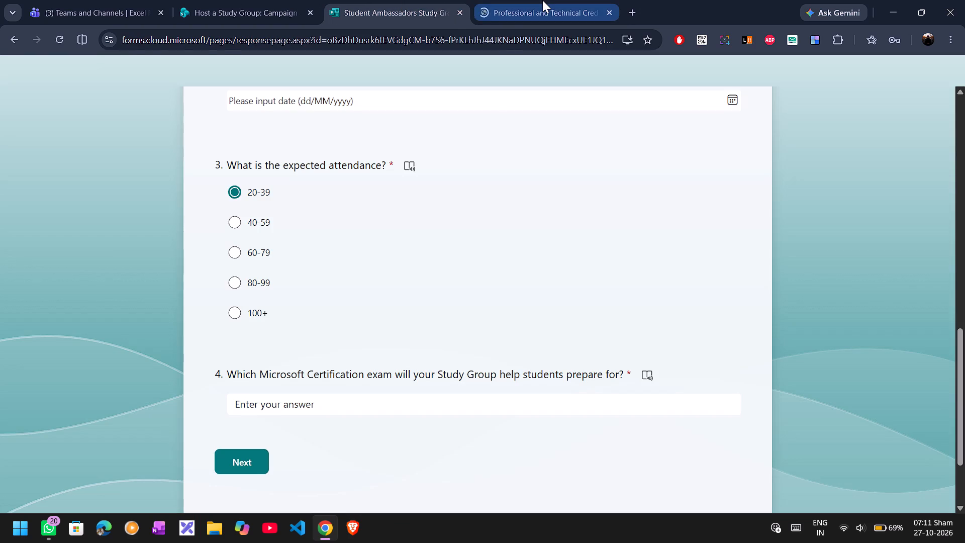
click(542, 0)
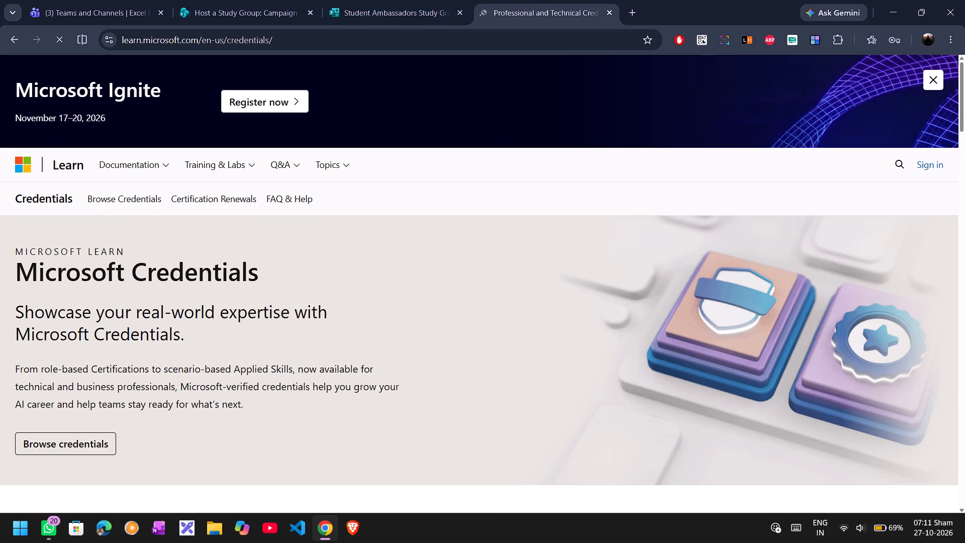
Open the Microsoft Certifications catalogue from the credentials page and look through the listed certifications.
scroll(252, 371, down, 1)
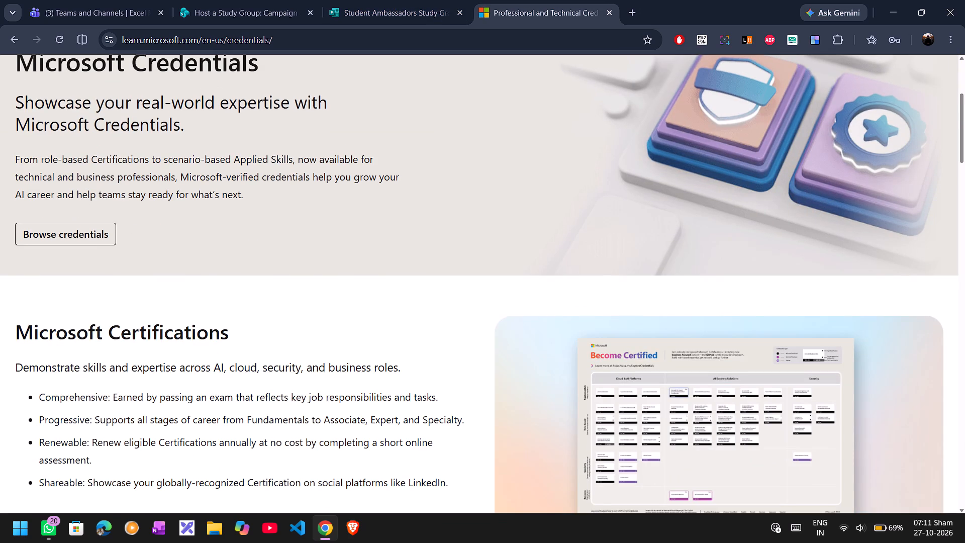
scroll(55, 395, down, 1)
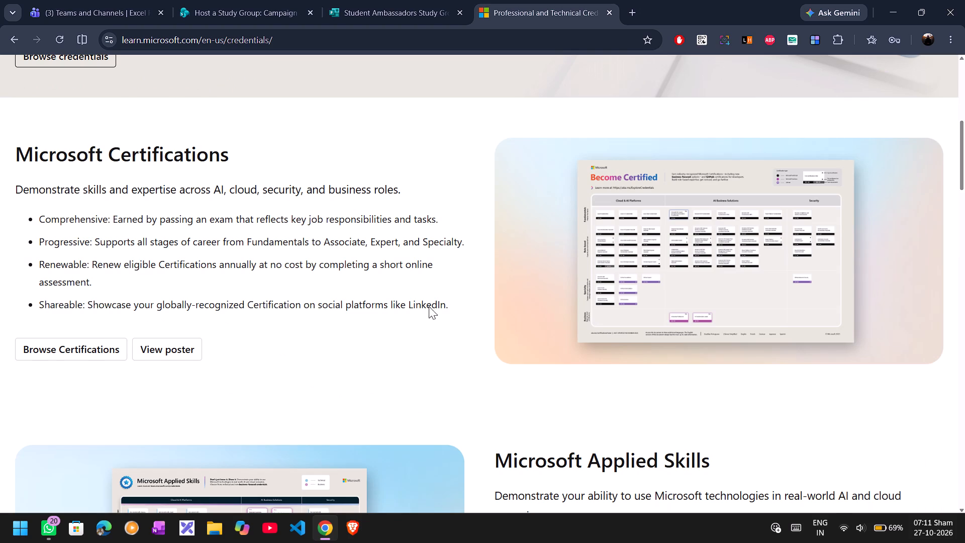
click(92, 313)
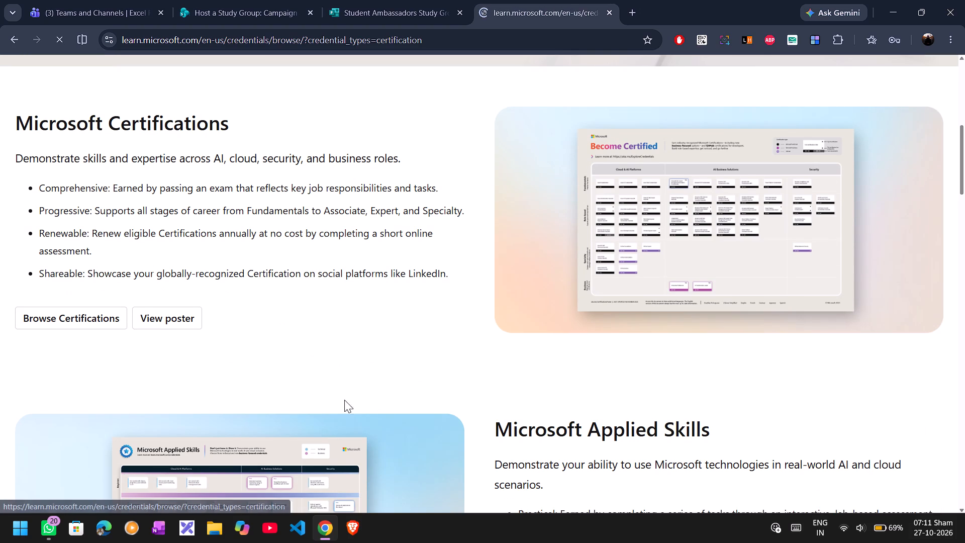
scroll(434, 362, down, 1)
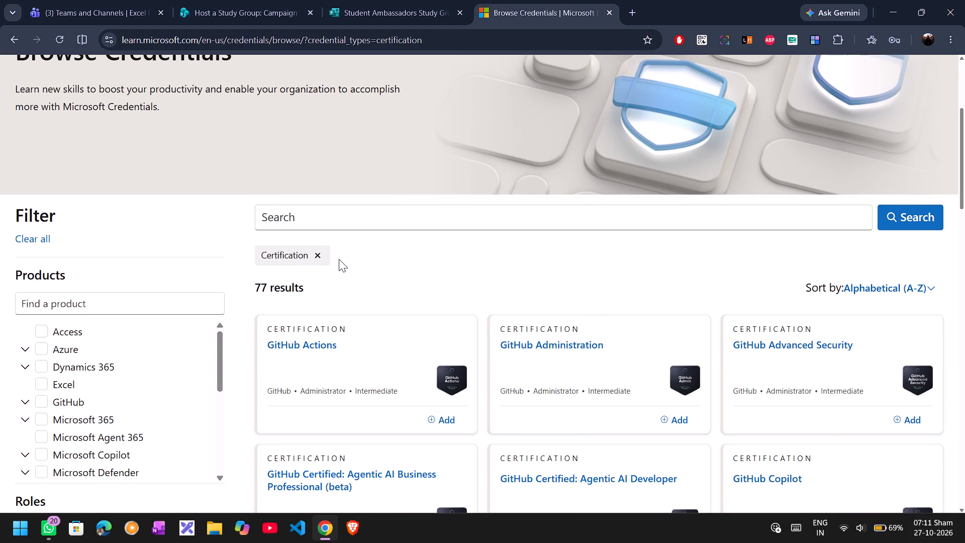
scroll(417, 306, down, 2)
scroll(417, 306, up, 1)
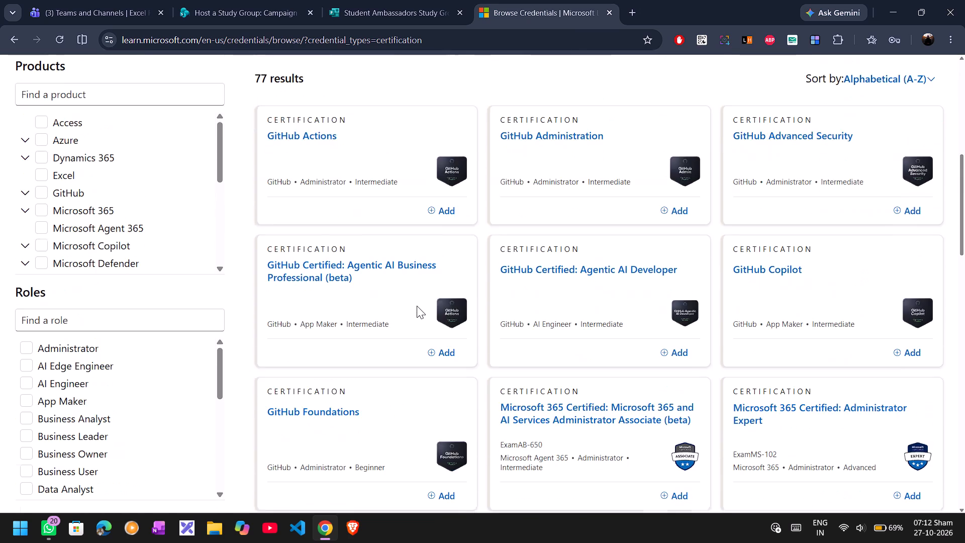
scroll(417, 306, up, 1)
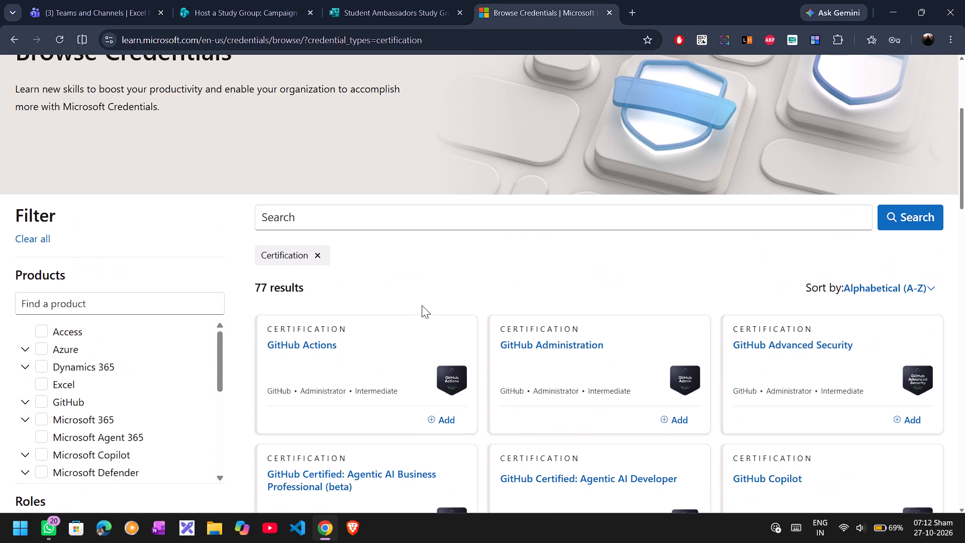
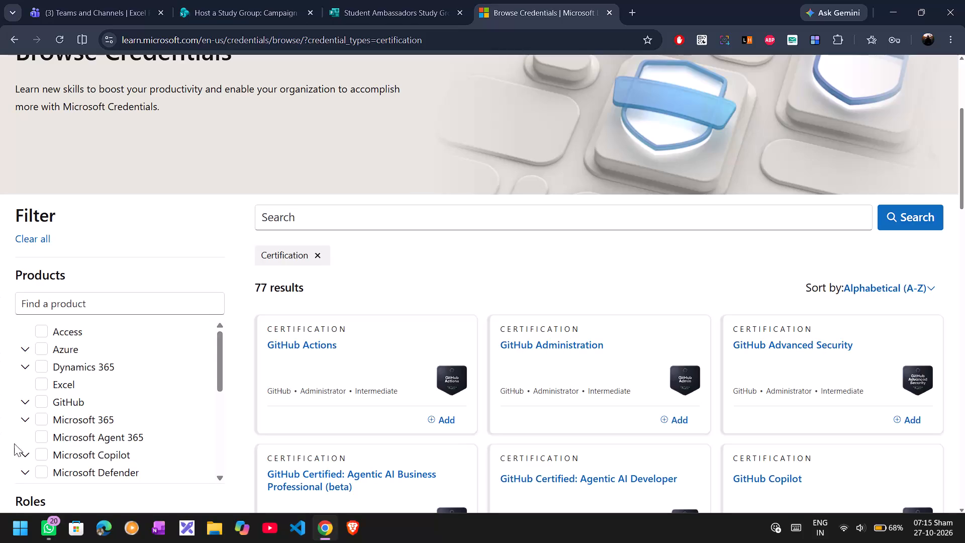
Examine the certifications listed in the Microsoft credentials catalogue for an exam the Study Group could prepare for.
scroll(259, 353, down, 1)
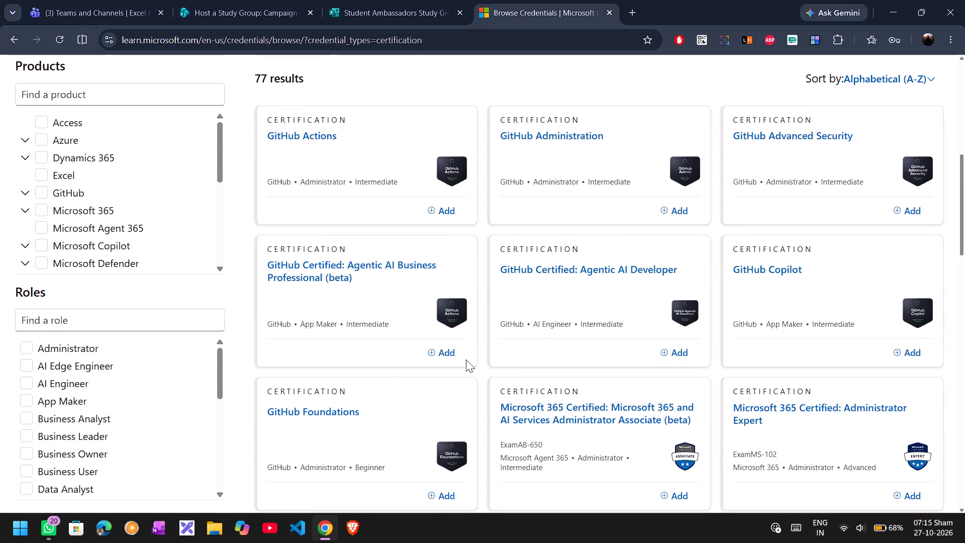
scroll(414, 358, down, 2)
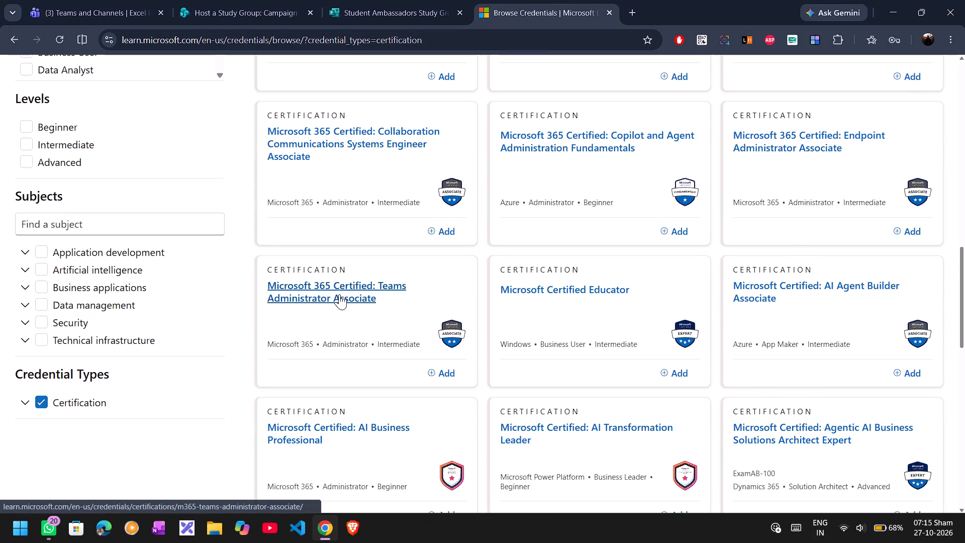
scroll(483, 323, up, 2)
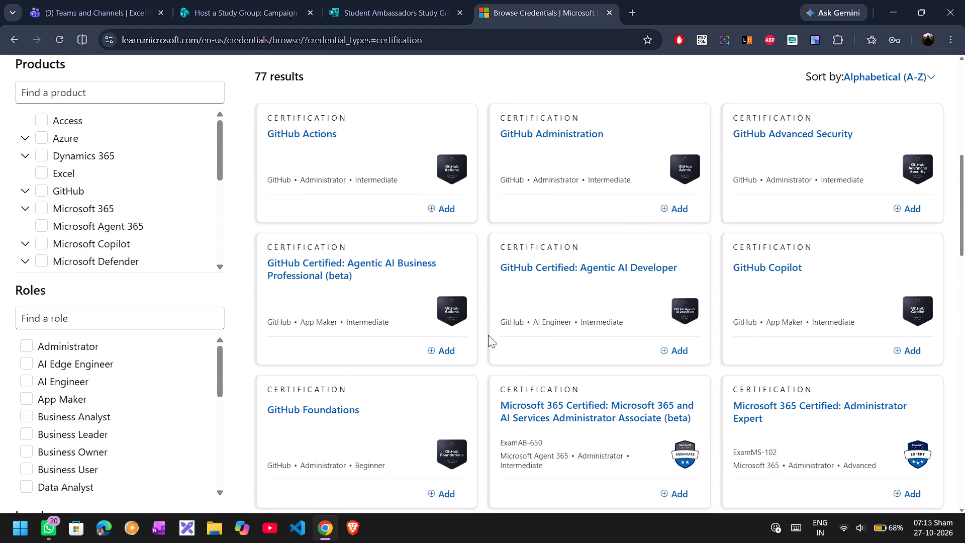
scroll(361, 423, up, 1)
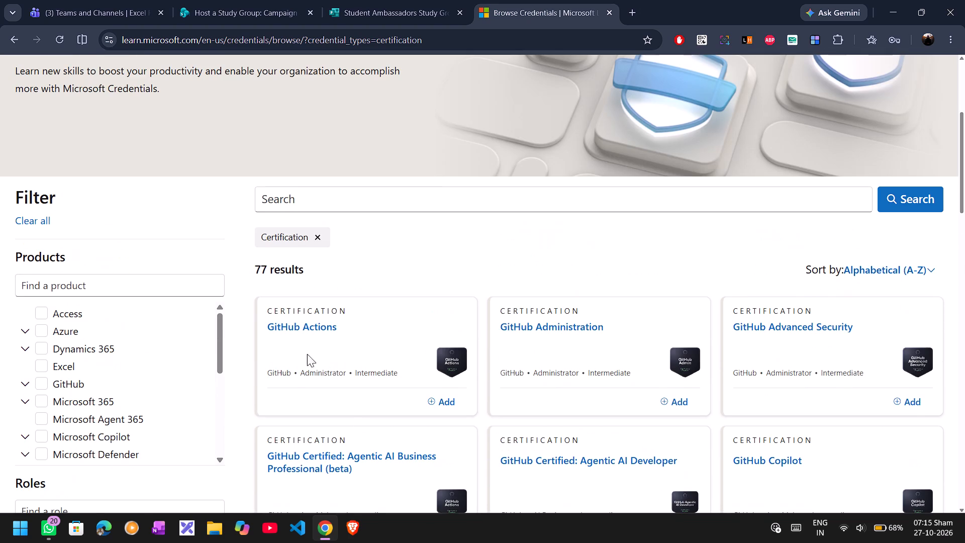
scroll(525, 427, down, 1)
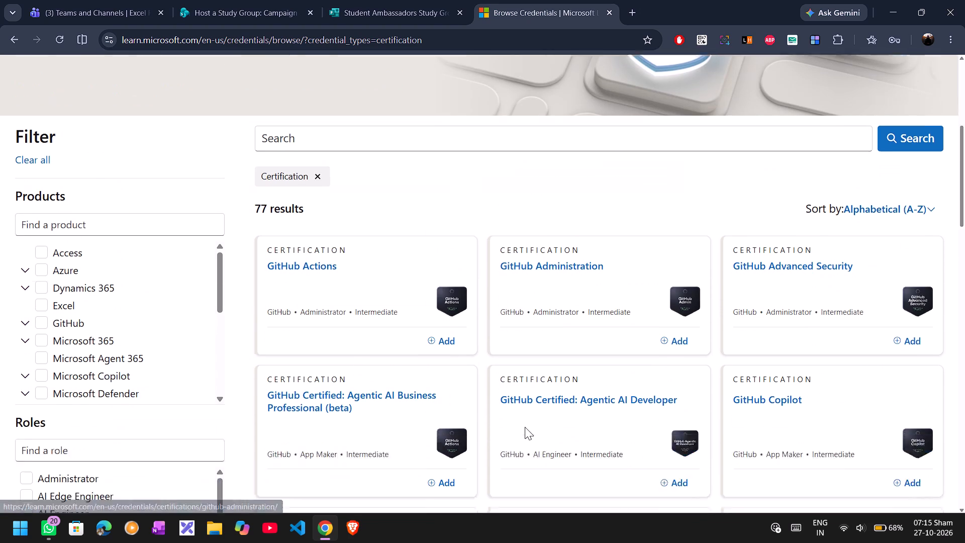
scroll(847, 366, down, 1)
Return to the Study Group form and open the calendar for question 2's anticipated event date at December 2026.
click(388, 0)
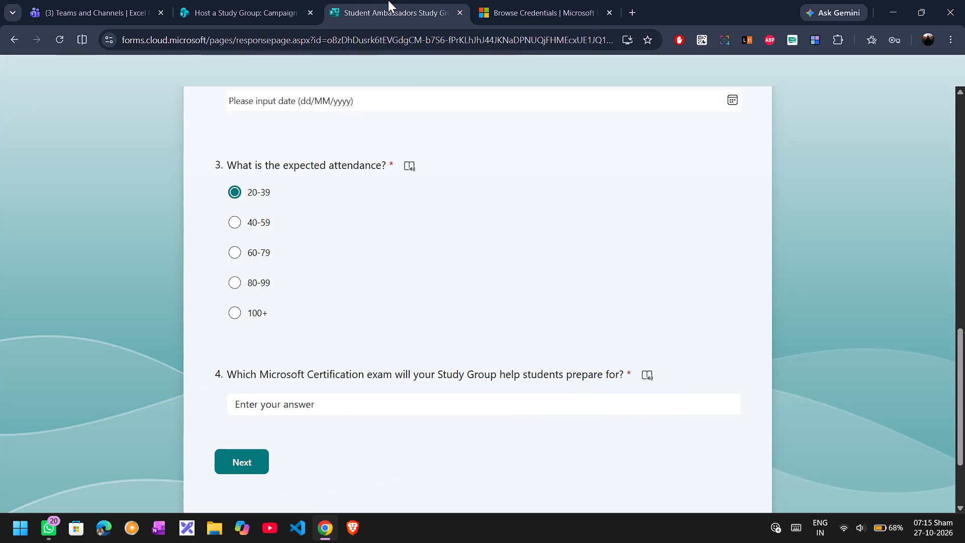
scroll(292, 274, up, 1)
click(332, 311)
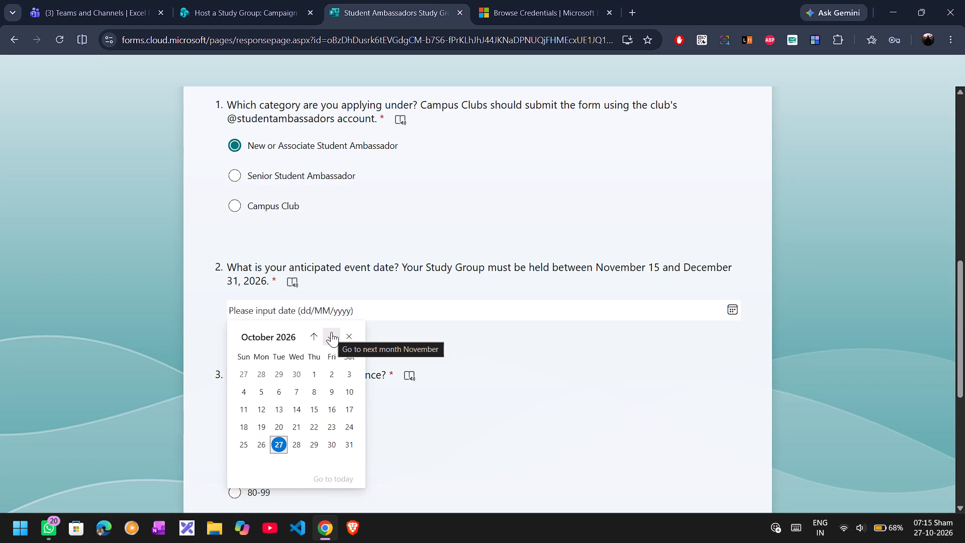
click(331, 332)
click(331, 332)
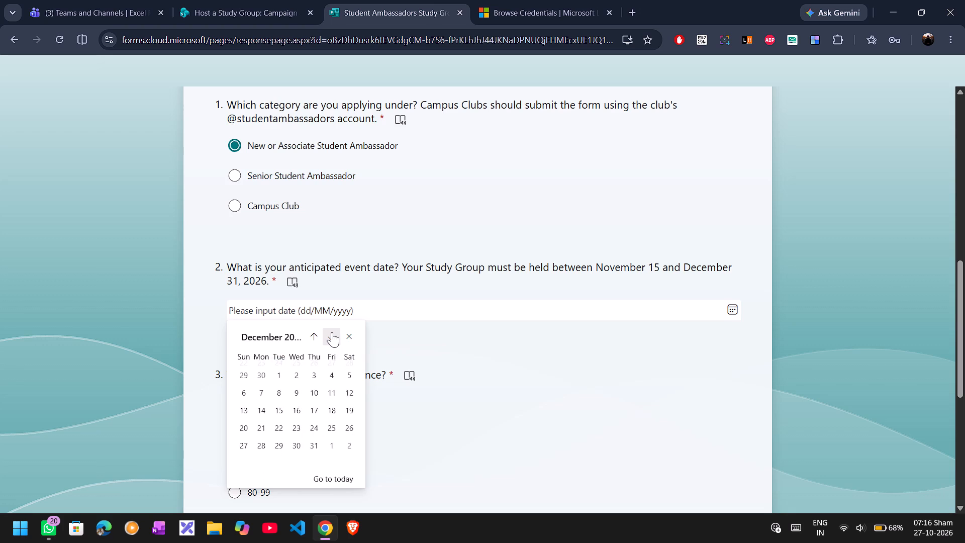
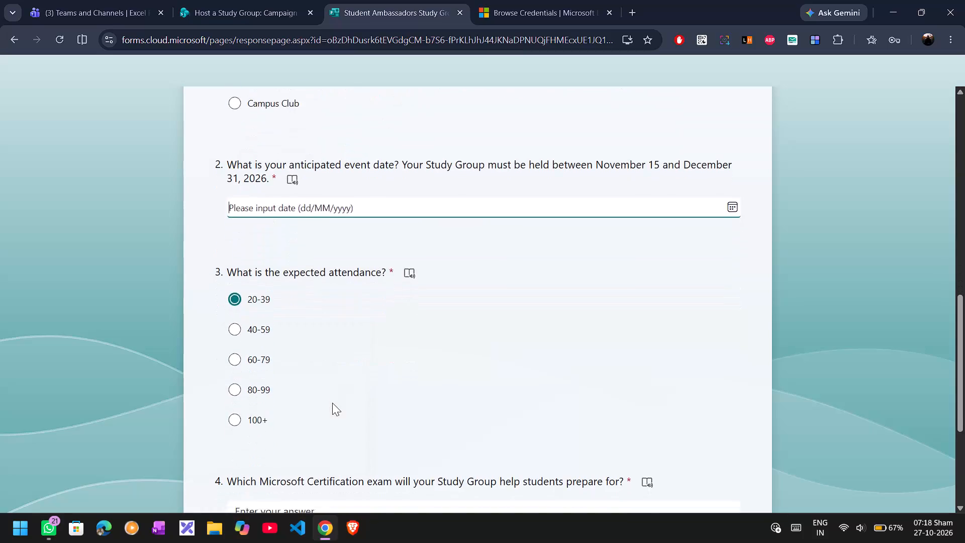
Check the November and December 2026 months in question 2's calendar for an anticipated event date.
scroll(332, 403, down, 2)
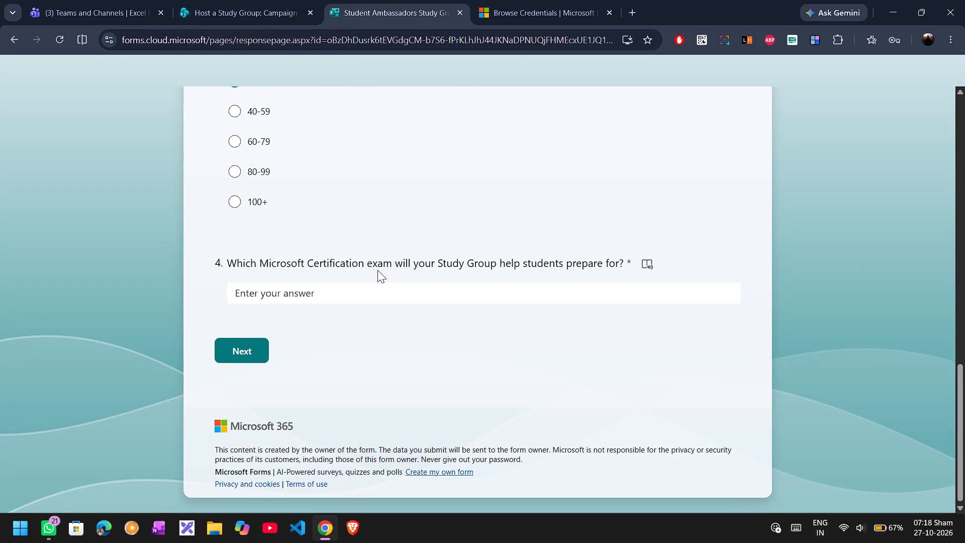
click(368, 302)
scroll(368, 302, up, 6)
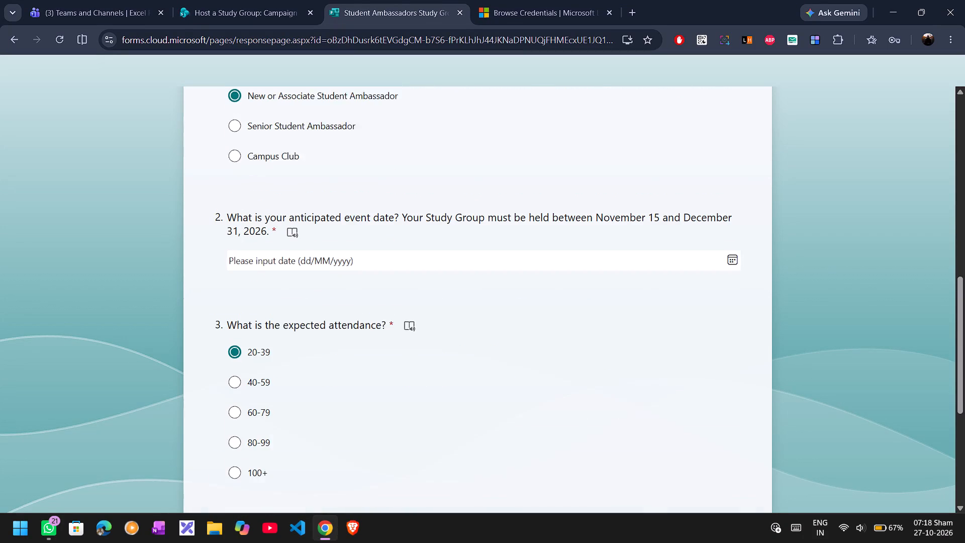
click(368, 270)
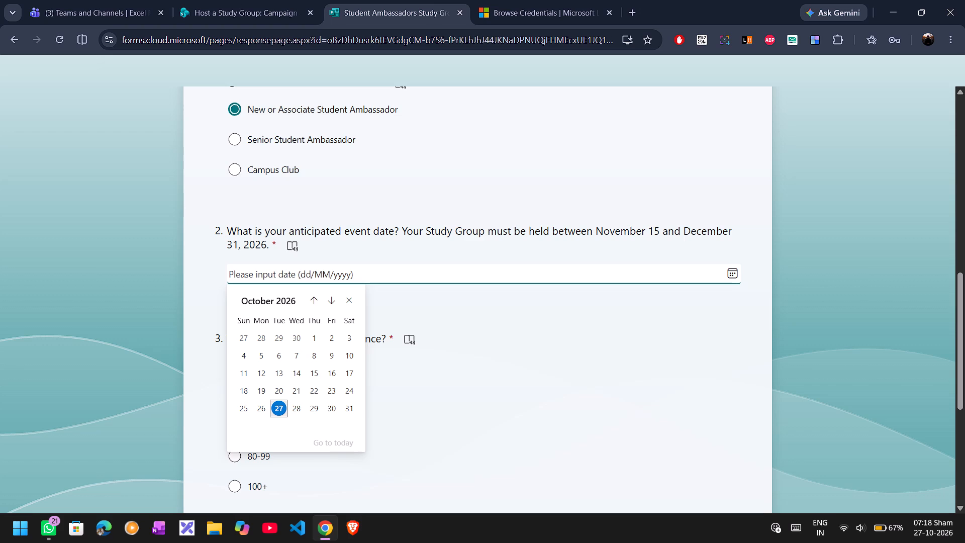
click(333, 303)
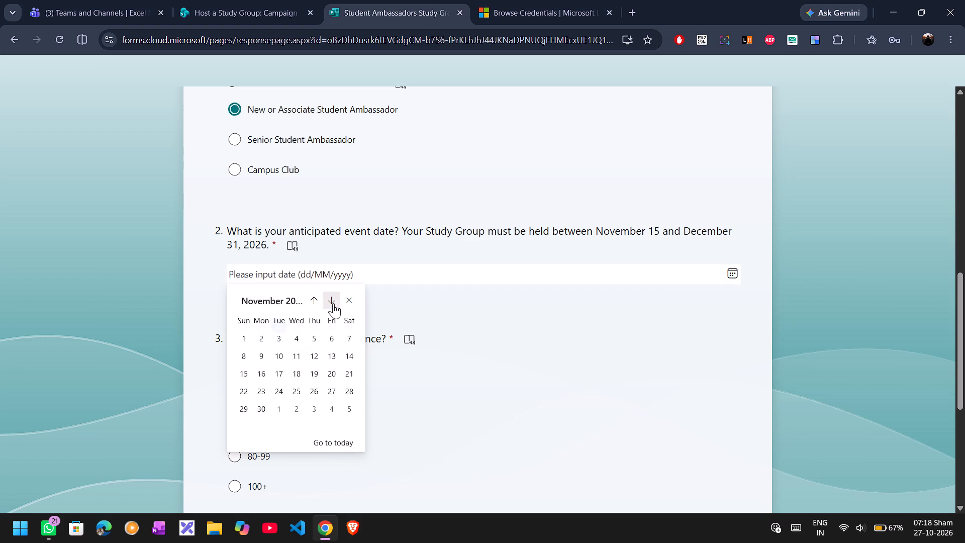
click(333, 303)
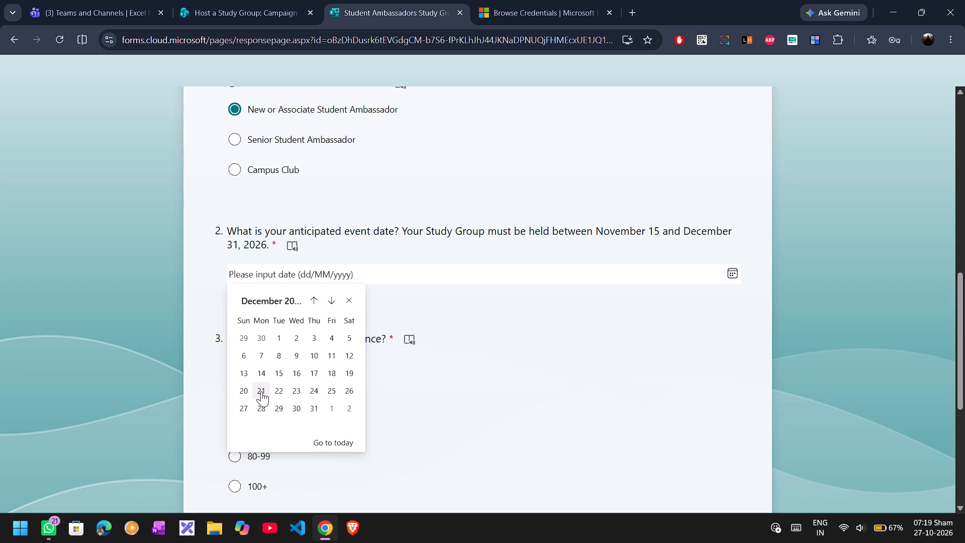
click(310, 300)
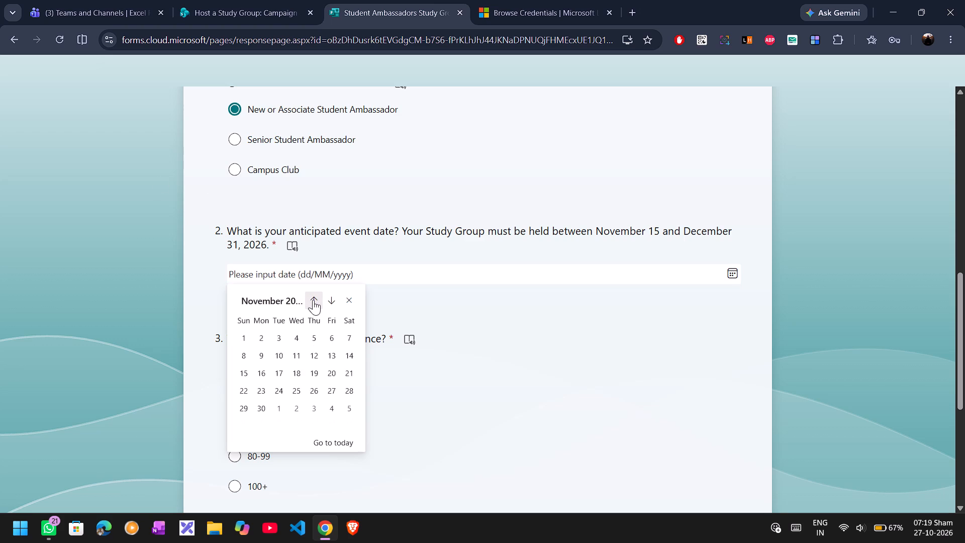
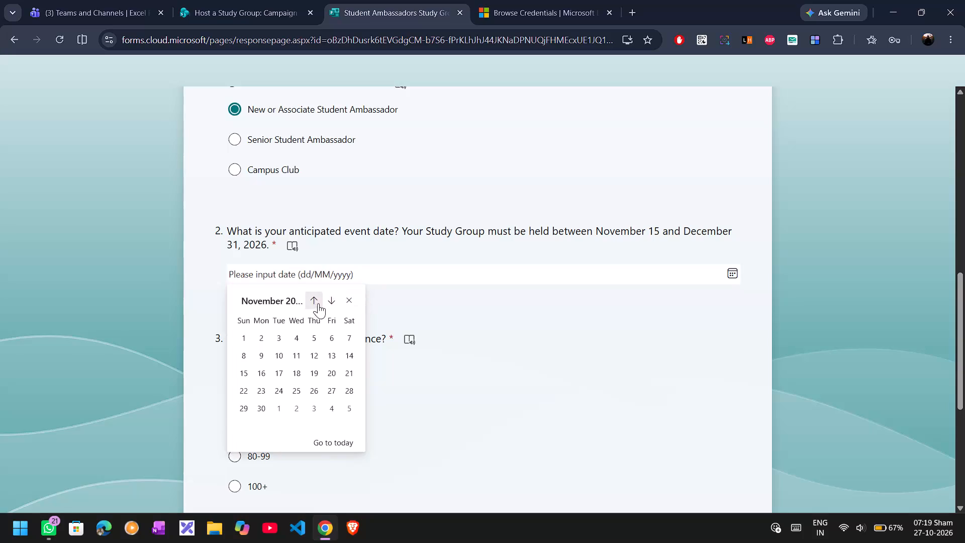
Bring up December 2026 in the calendar for question 2's anticipated event date.
click(329, 302)
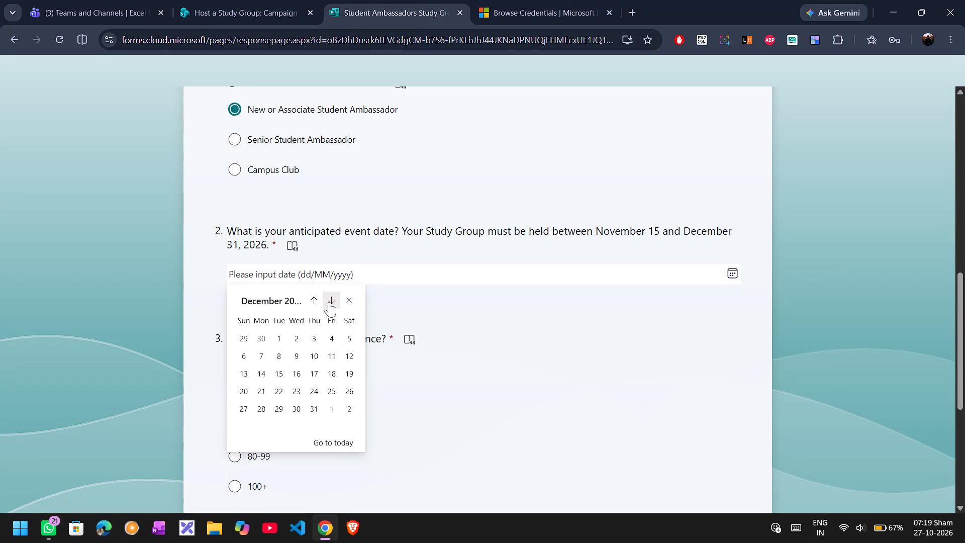
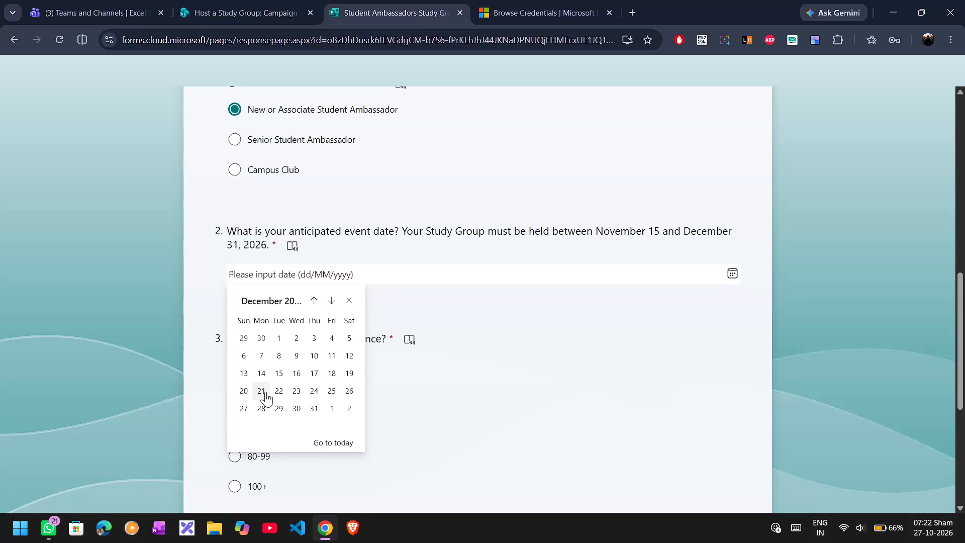
Set question 2's anticipated event date to 21 December 2026.
click(265, 392)
scroll(264, 390, down, 1)
scroll(251, 386, up, 1)
drag(281, 277, 267, 277)
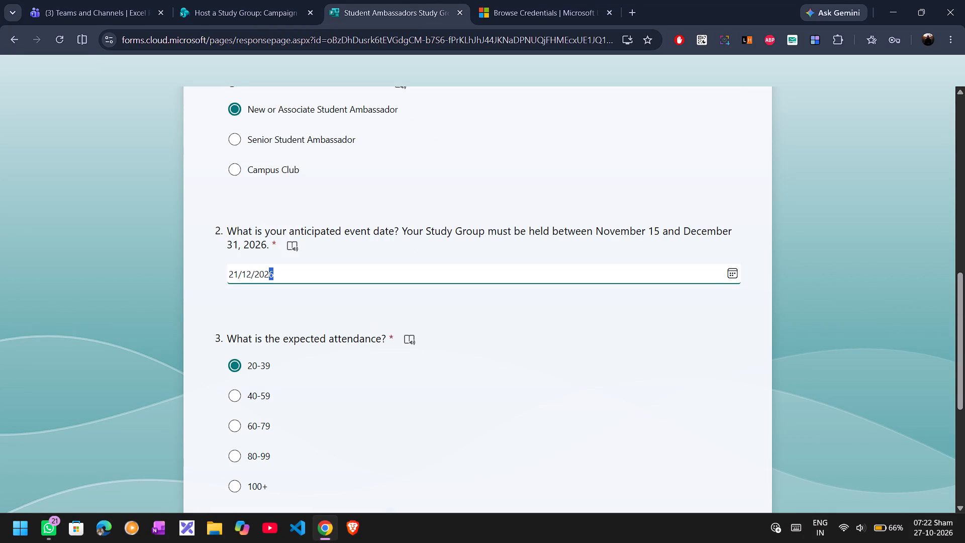
drag(267, 277, 213, 277)
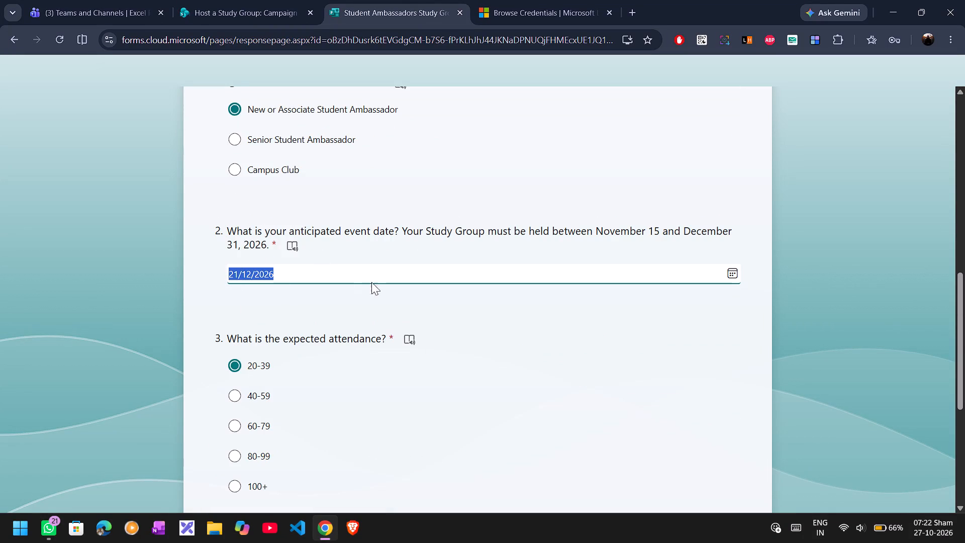
click(277, 310)
Look through the Microsoft Learn certification list for an exam that could answer question 4 of the form.
scroll(279, 310, down, 2)
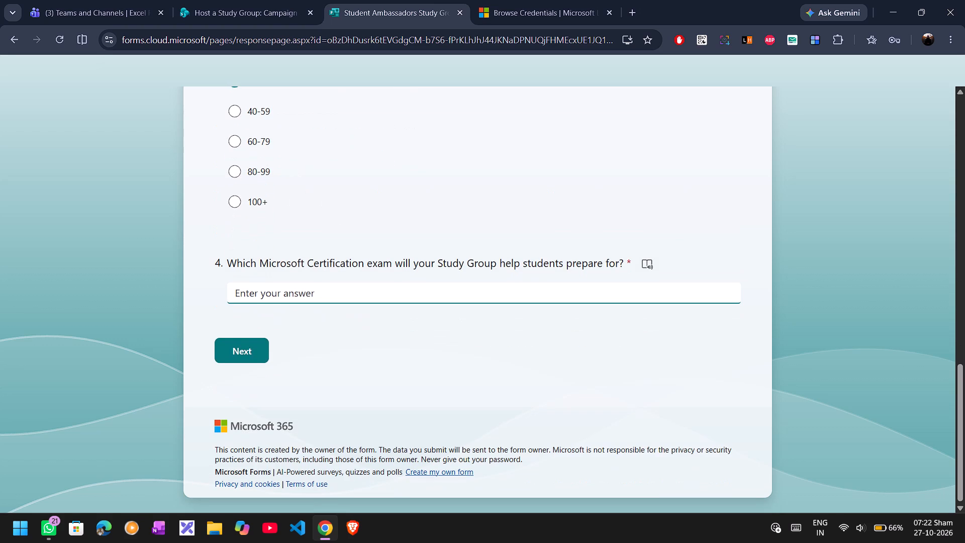
click(278, 299)
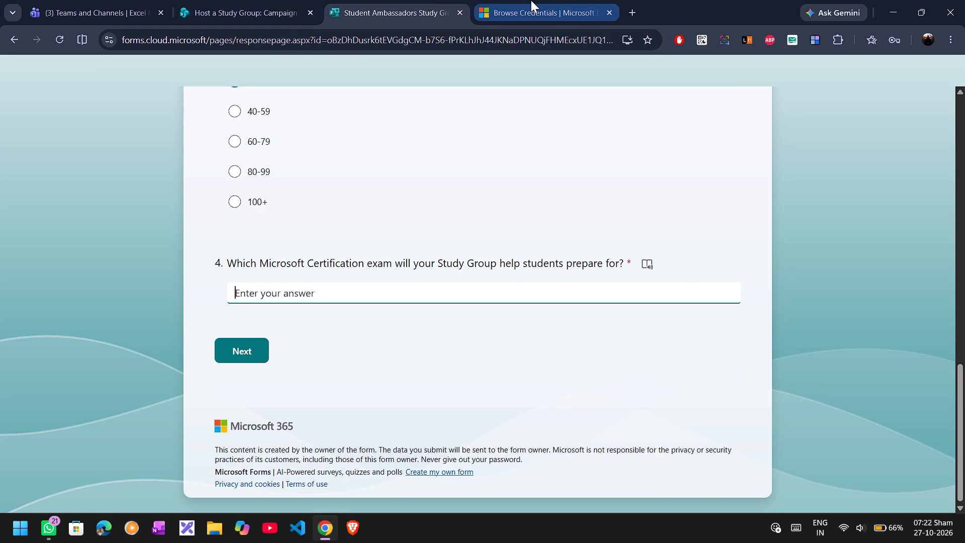
click(532, 0)
scroll(352, 259, up, 2)
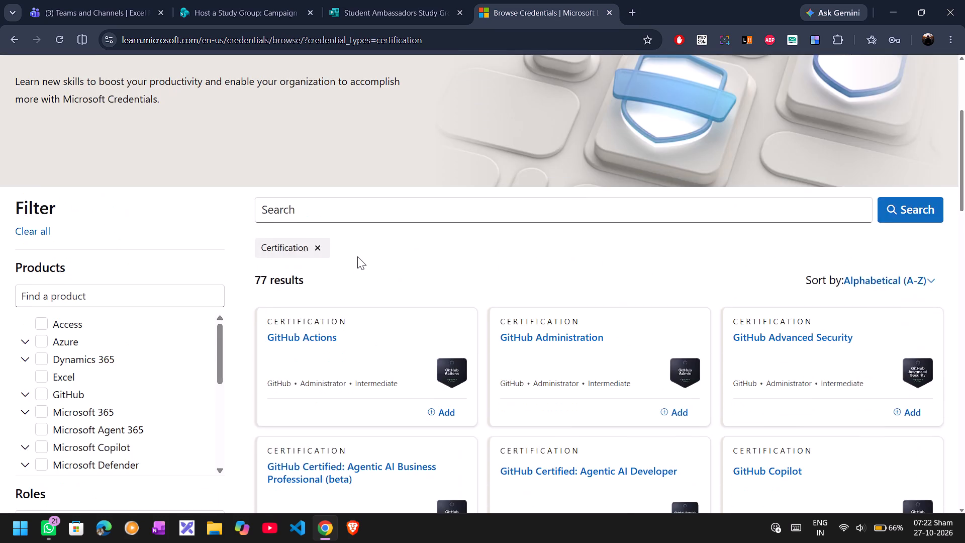
scroll(357, 256, down, 4)
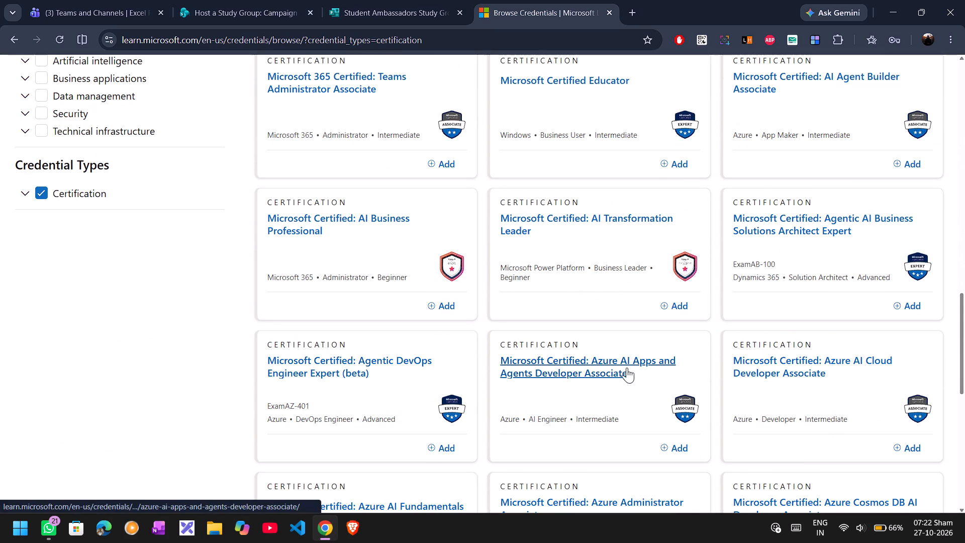
scroll(619, 359, down, 2)
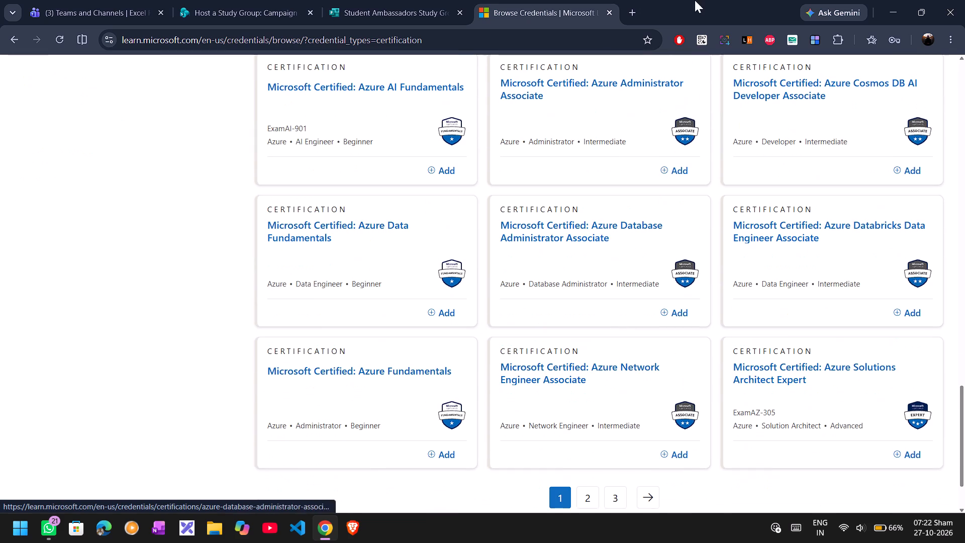
scroll(349, 132, up, 11)
scroll(146, 61, up, 1)
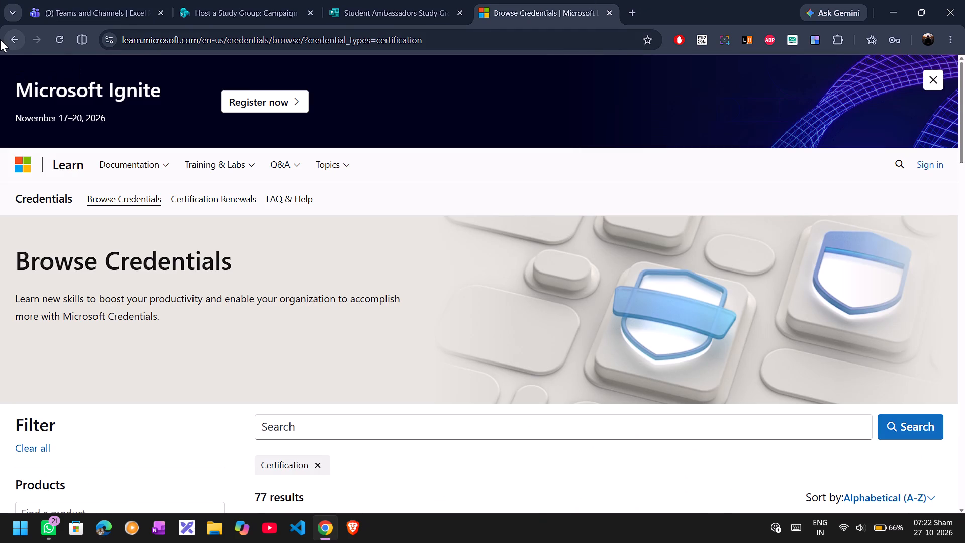
Return to the Google results and extend the search to "Microsoft Certification exam which are easy andf begginer friendly".
click(0, 38)
scroll(135, 169, up, 4)
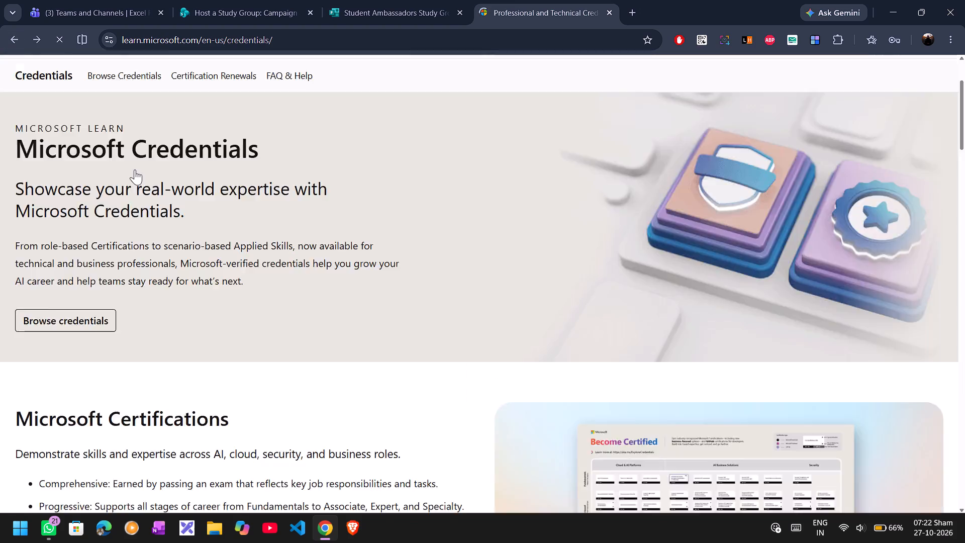
click(11, 31)
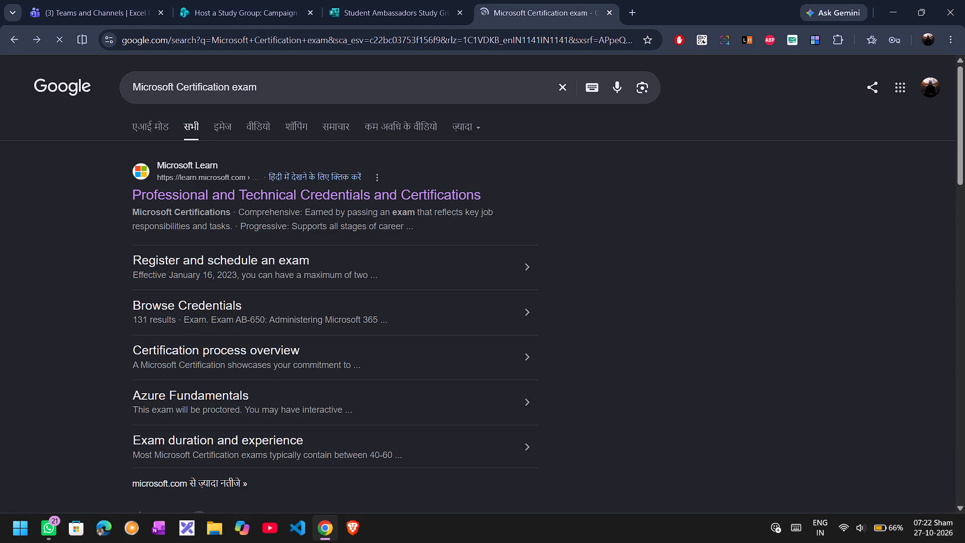
click(276, 83)
key(space)
text(which are easy andf begginer frie)
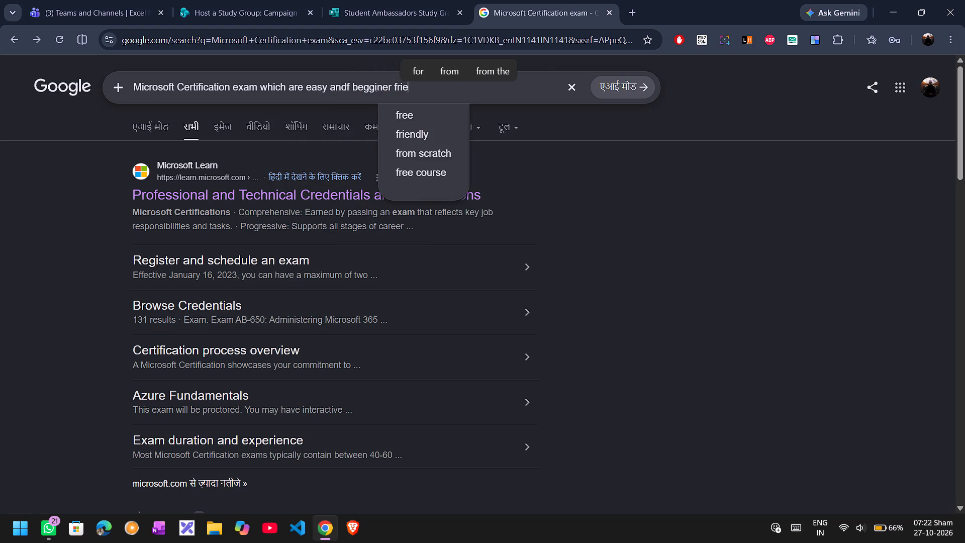
text(ndly)
key(Return)
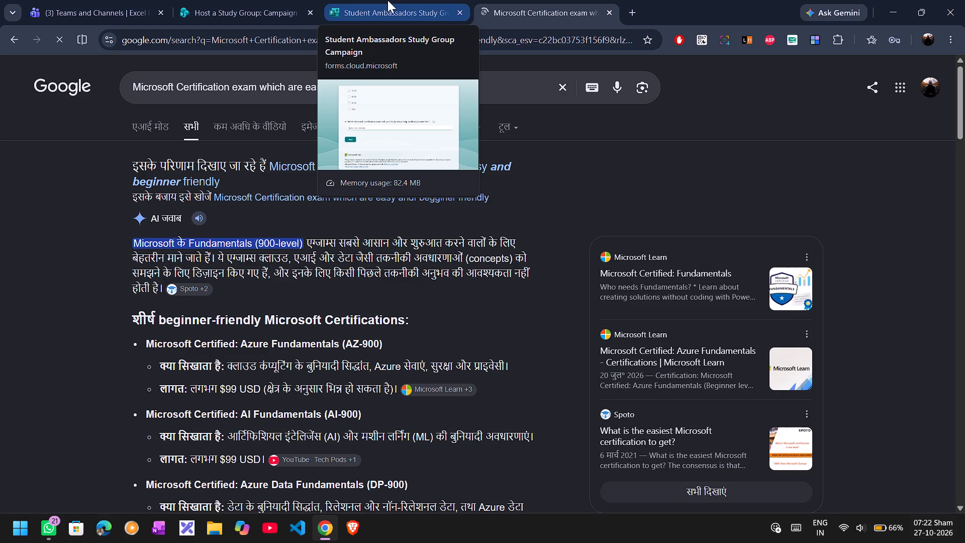
Read the search overview and results on beginner-friendly Microsoft certifications, checking them against the form's exam question.
drag(294, 241, 220, 242)
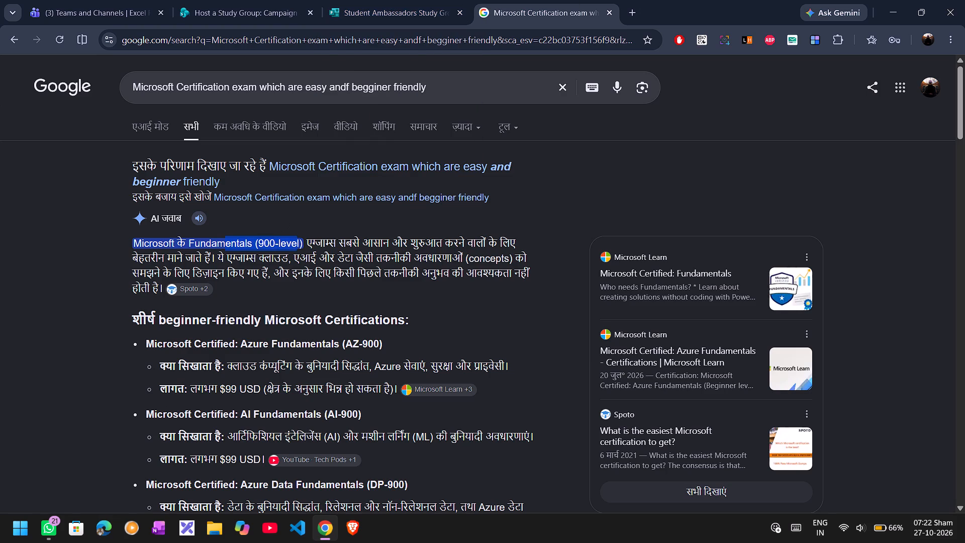
drag(220, 242, 216, 242)
click(282, 244)
scroll(332, 297, down, 1)
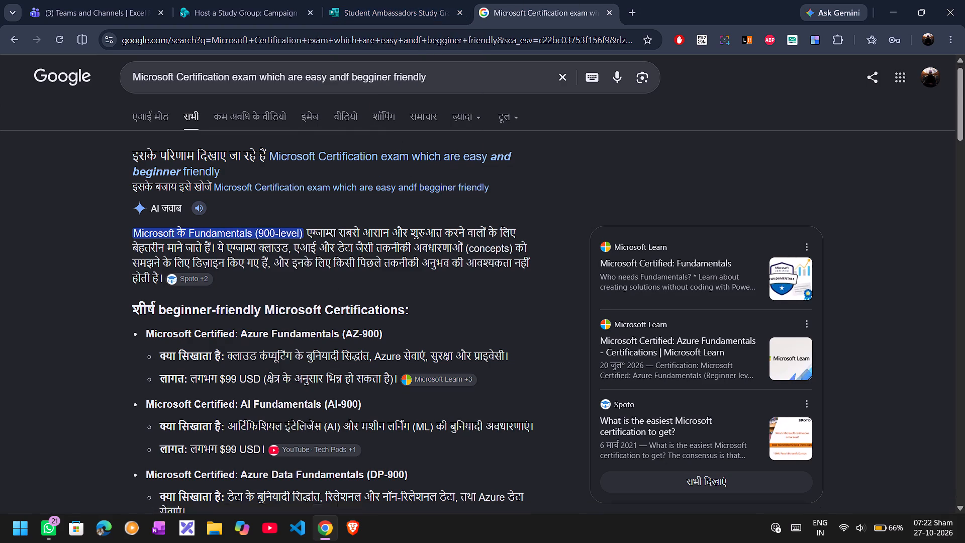
scroll(231, 274, down, 1)
scroll(228, 268, up, 1)
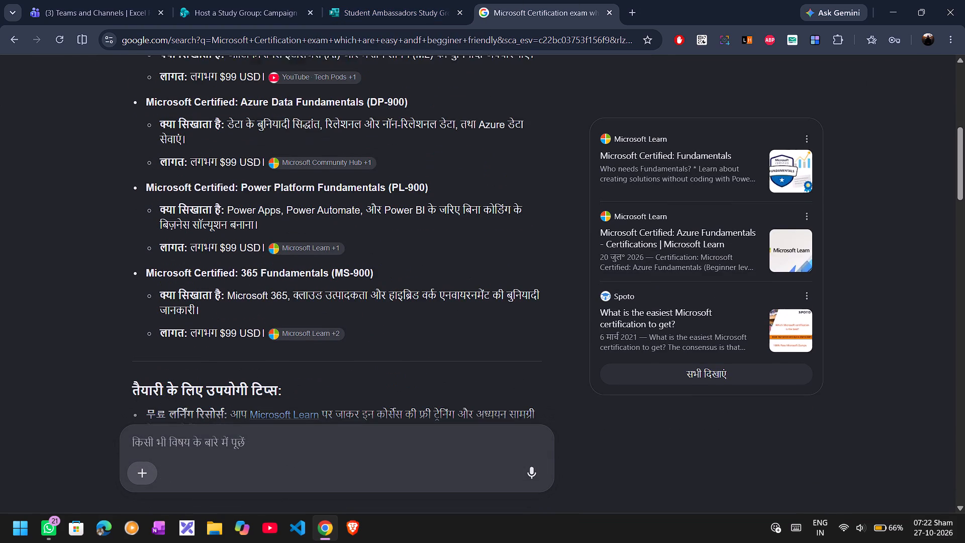
click(358, 0)
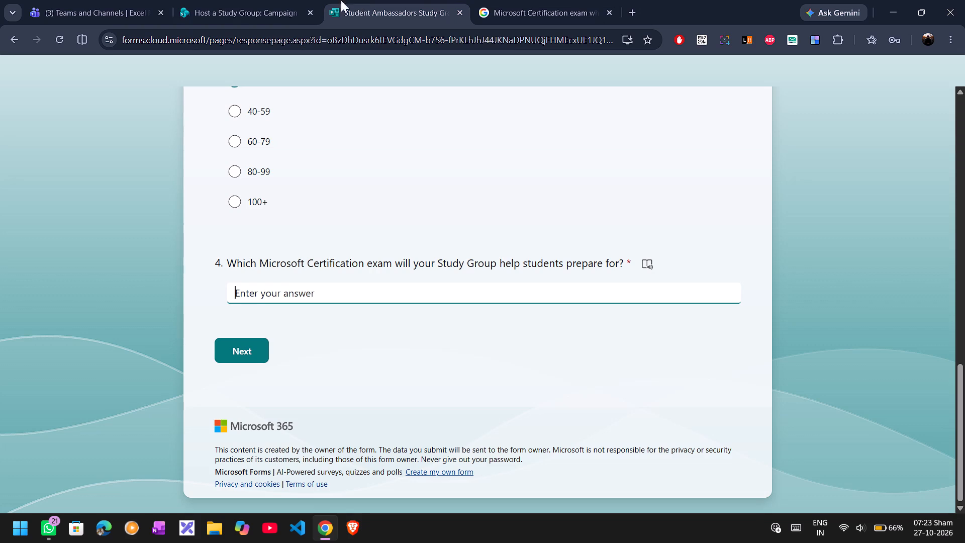
scroll(423, 203, up, 1)
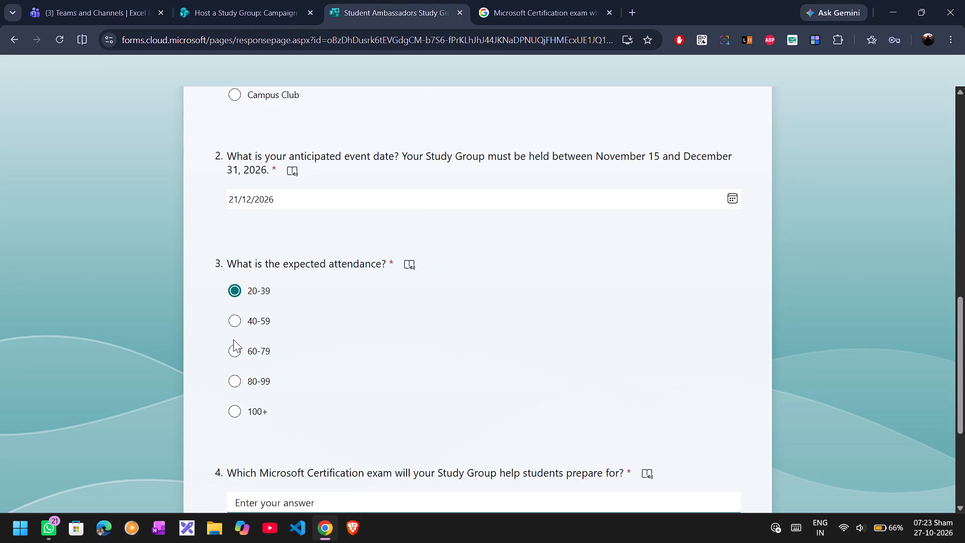
click(560, 0)
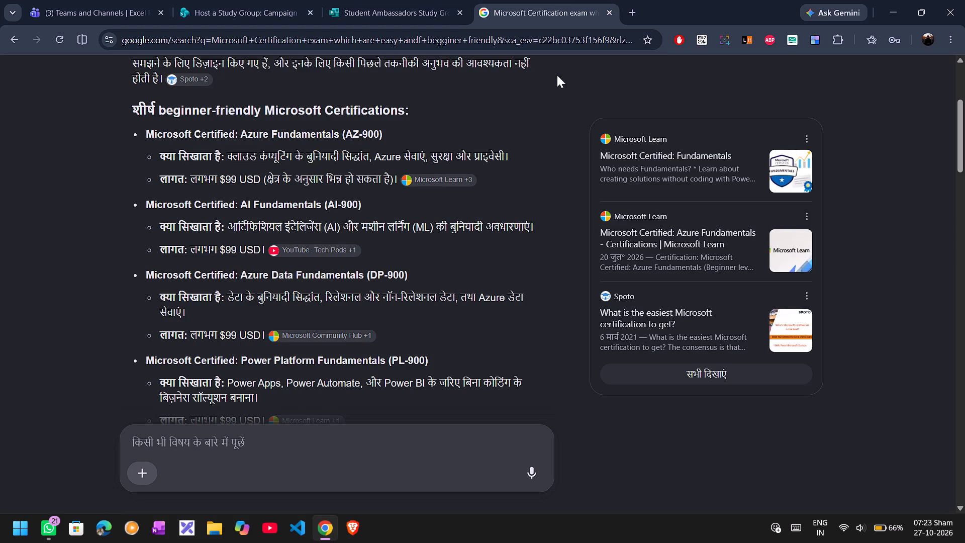
scroll(437, 328, down, 2)
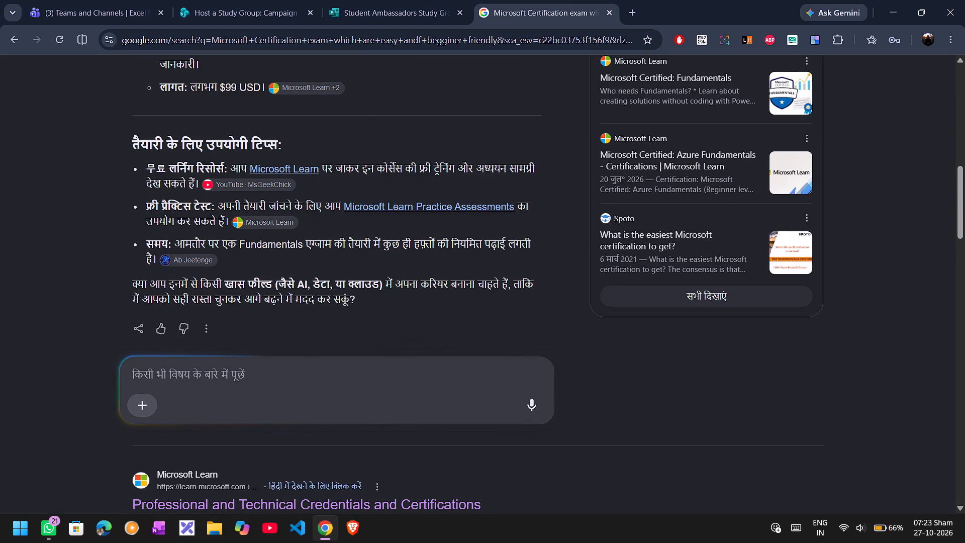
scroll(443, 253, down, 2)
scroll(422, 268, up, 1)
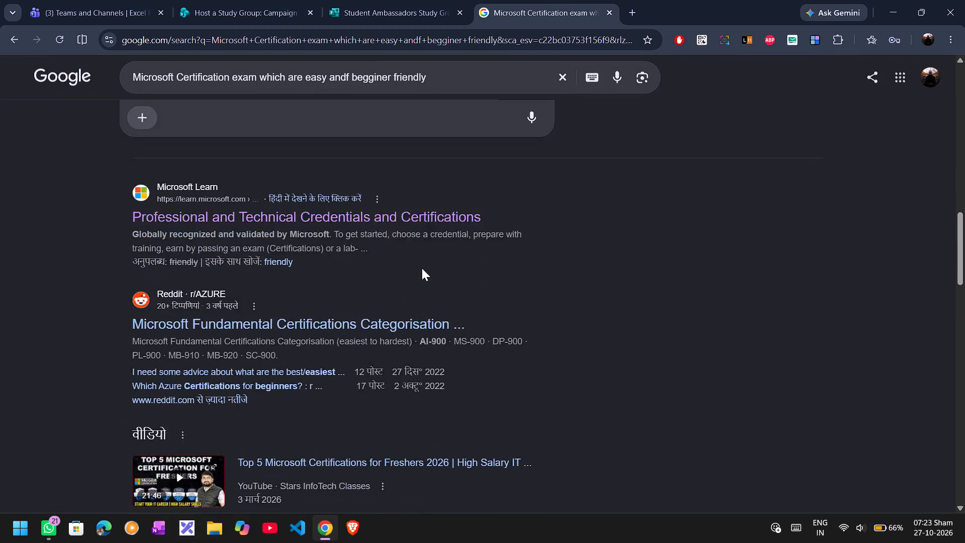
Open the Microsoft Learn credentials page from the search results and browse its full credentials catalogue.
click(273, 298)
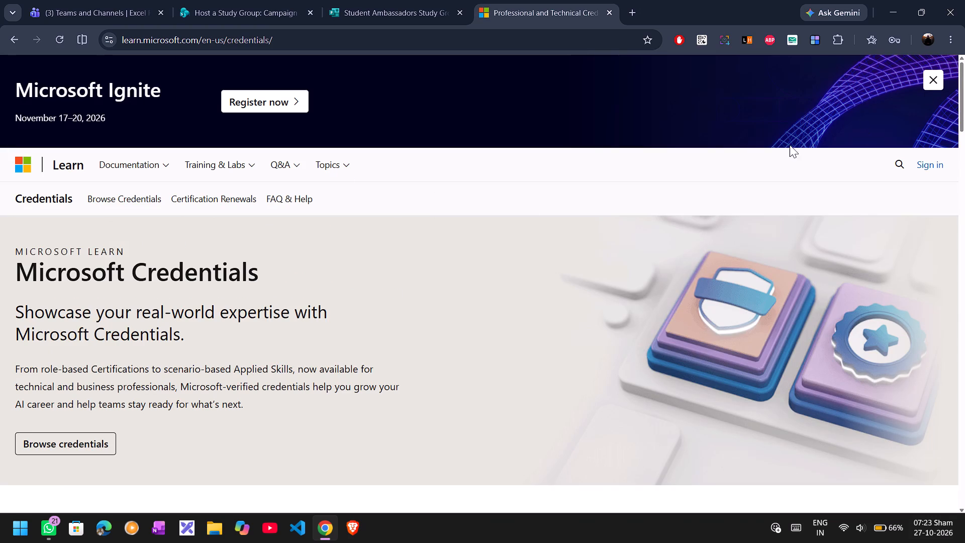
scroll(222, 248, down, 1)
click(45, 232)
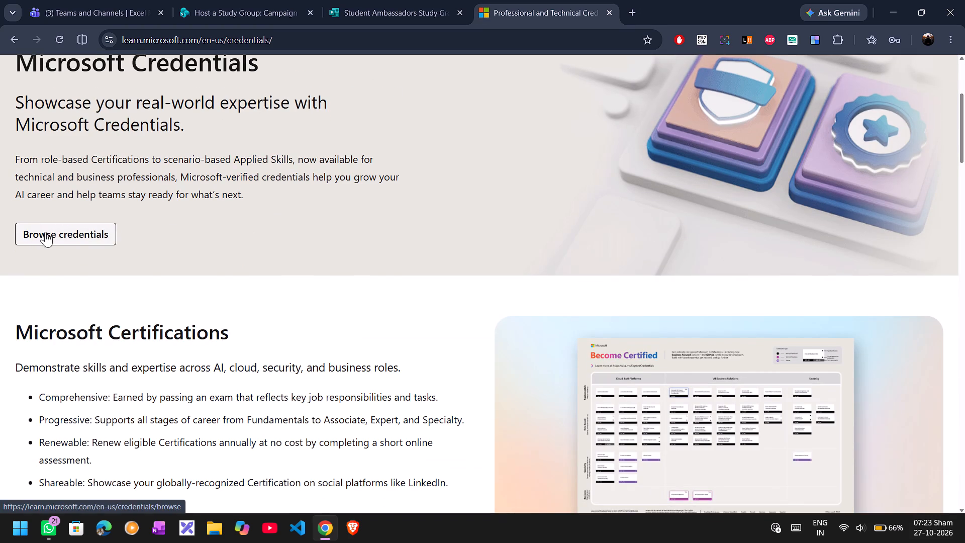
click(409, 0)
click(542, 0)
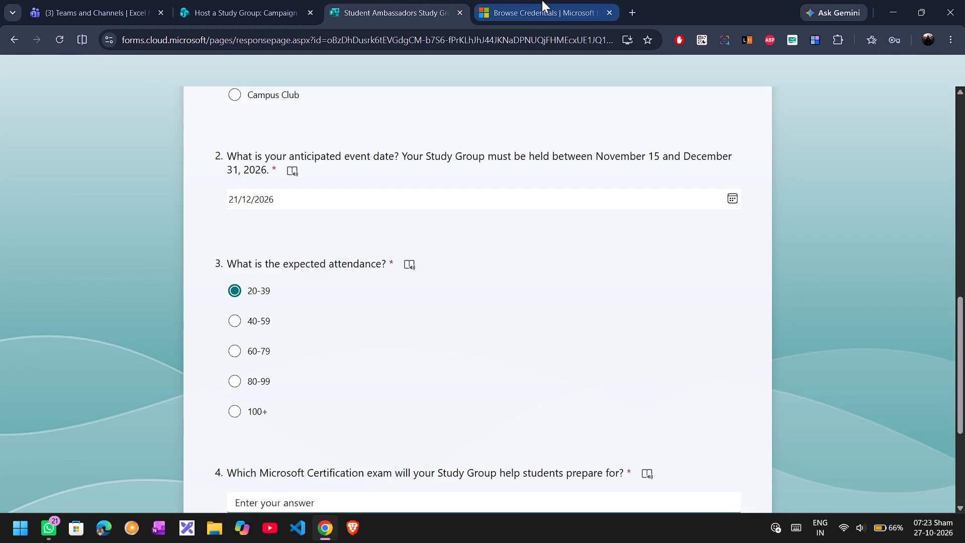
scroll(209, 323, down, 2)
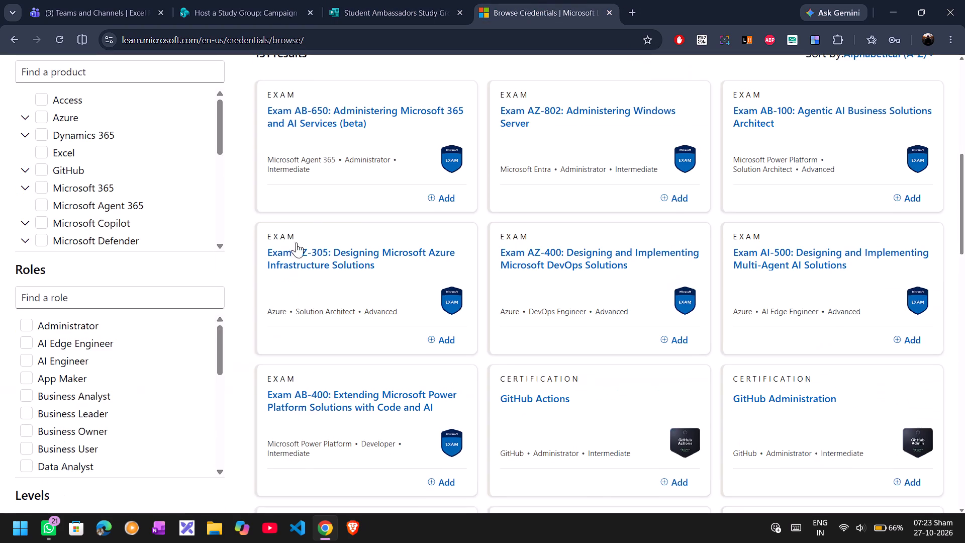
Search the credentials catalogue for 900, and clear the search term.
scroll(345, 191, up, 1)
click(388, 217)
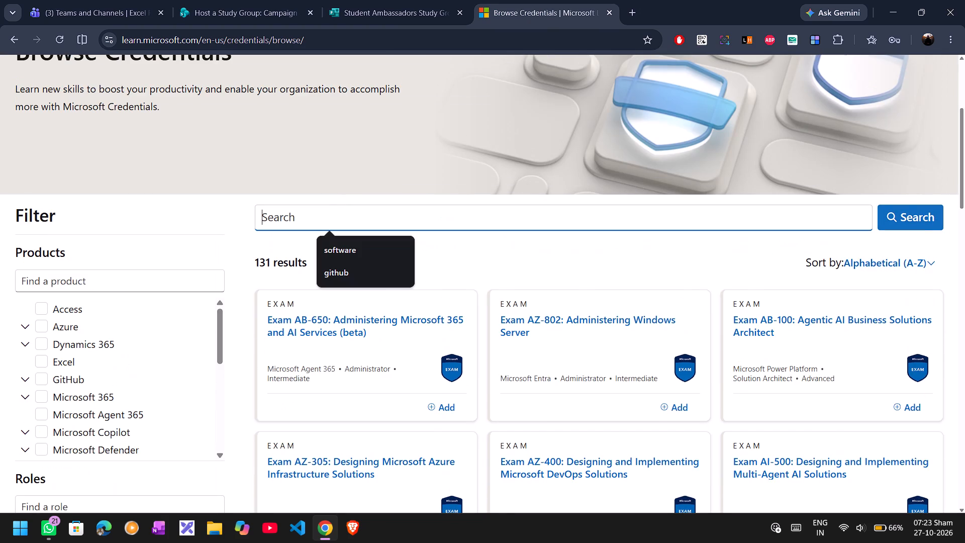
text(900)
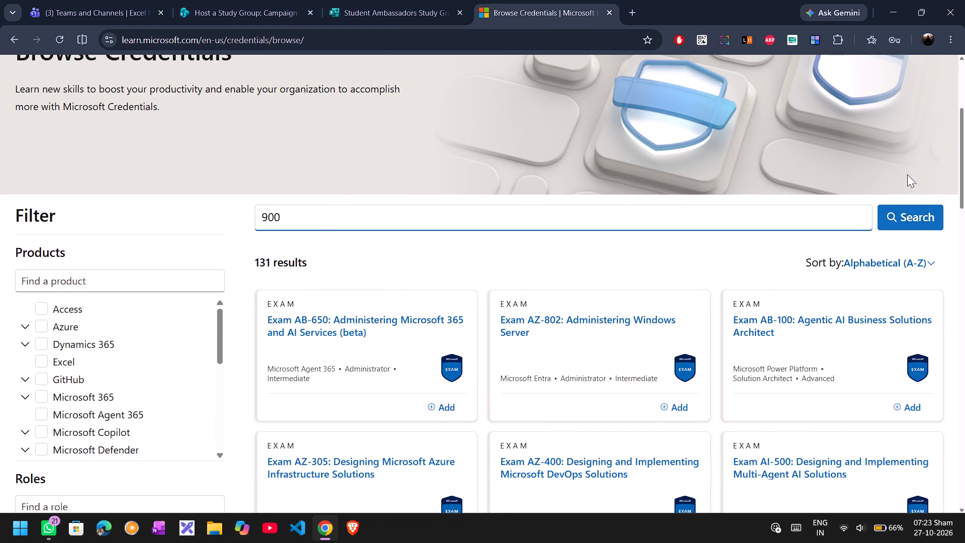
click(901, 219)
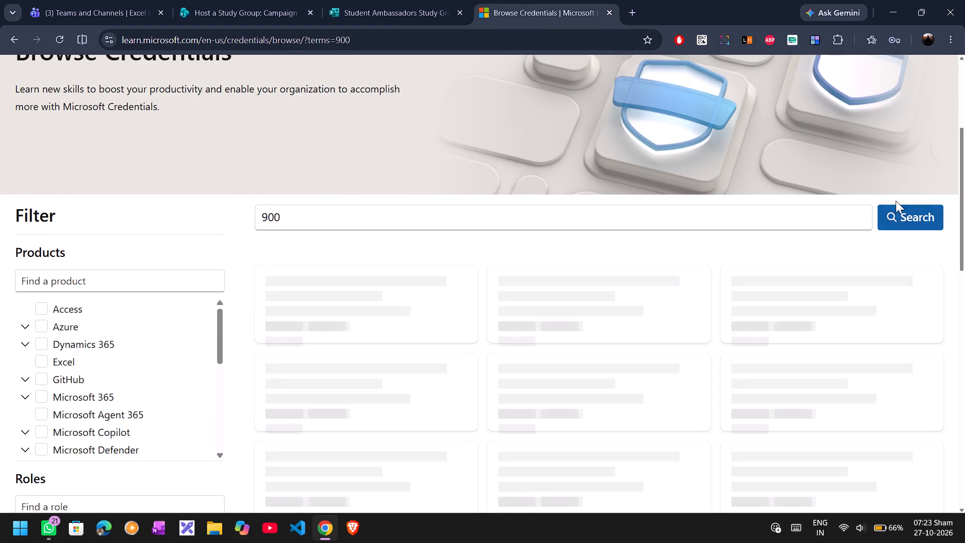
scroll(621, 319, down, 1)
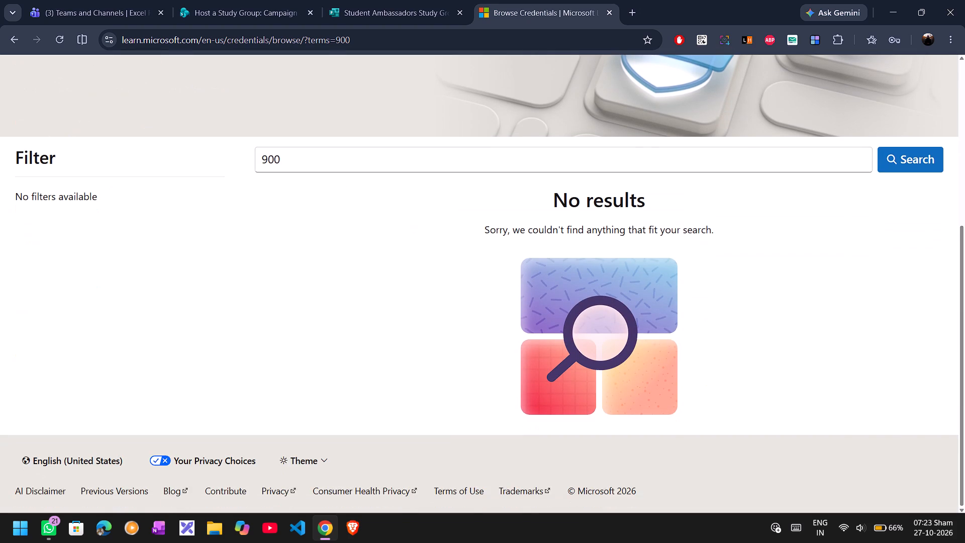
drag(316, 155, 218, 156)
key(BackSpace)
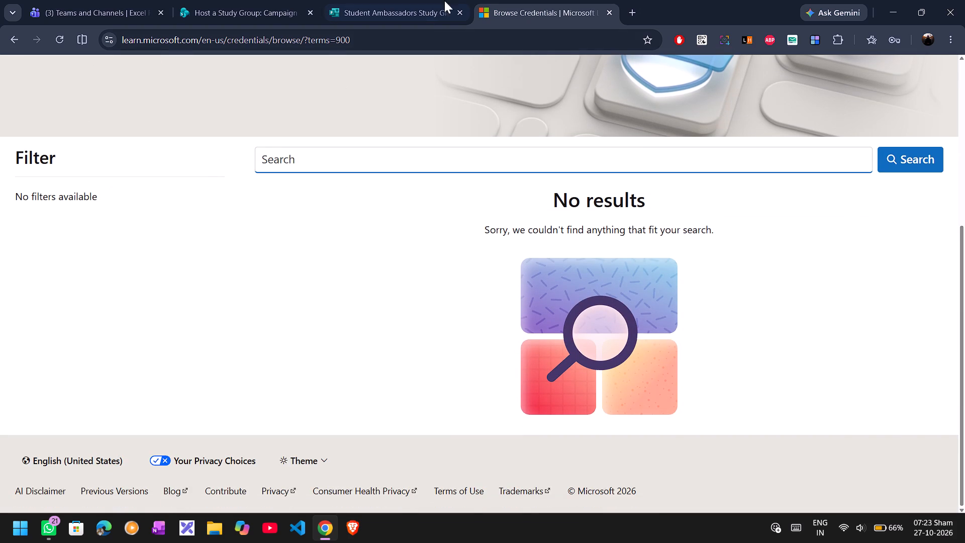
Recheck the form's questions, and review the handbook's Study Group campaign page on the raffle, swag and exam vouchers by attendance.
click(381, 3)
scroll(394, 358, down, 2)
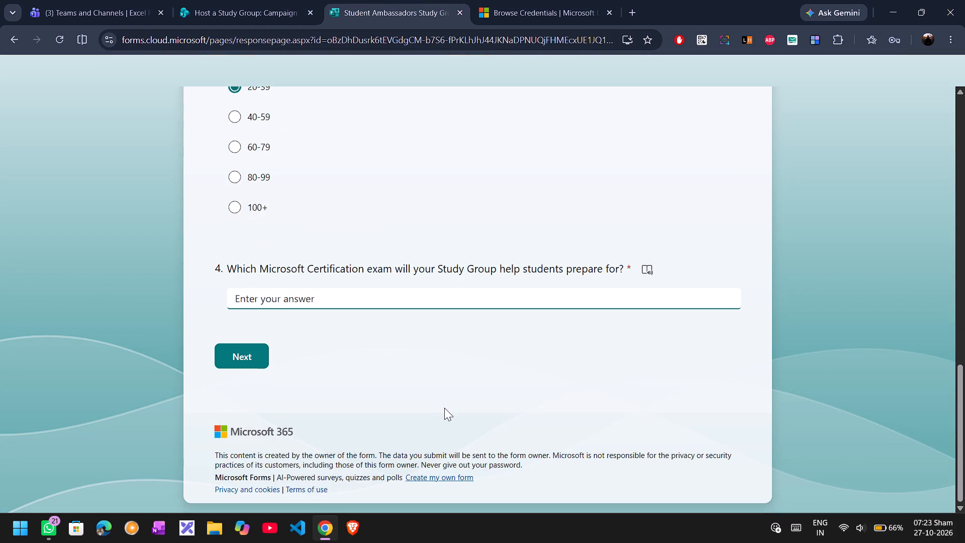
scroll(440, 403, up, 1)
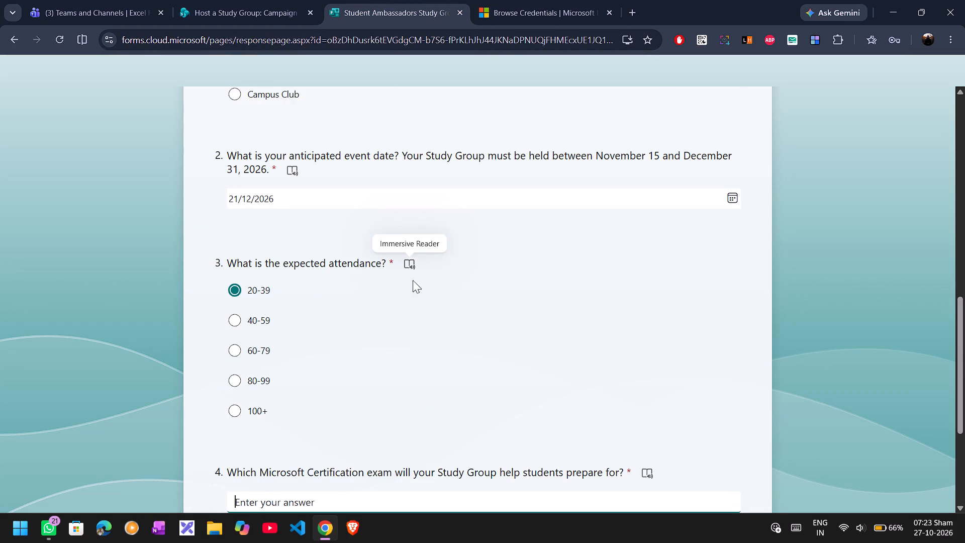
click(237, 11)
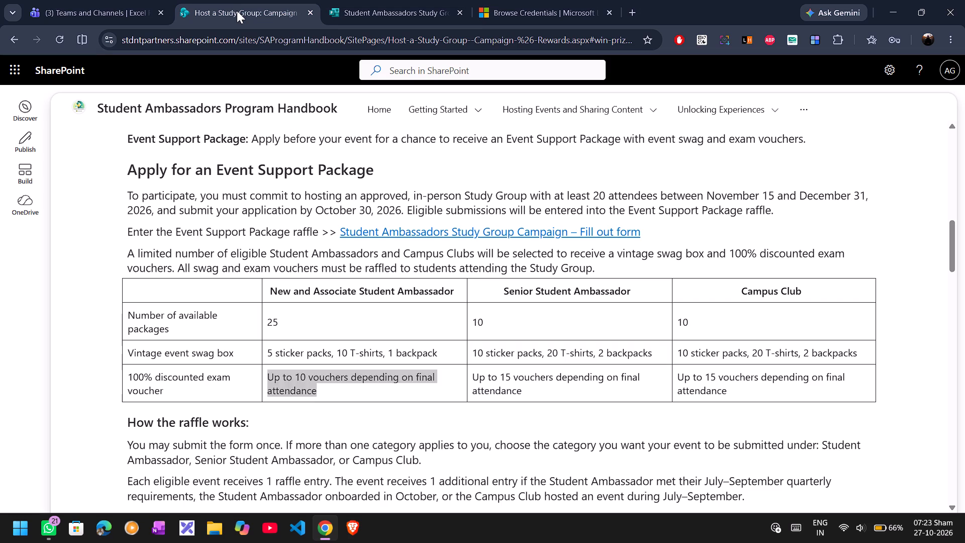
click(432, 361)
scroll(437, 361, down, 1)
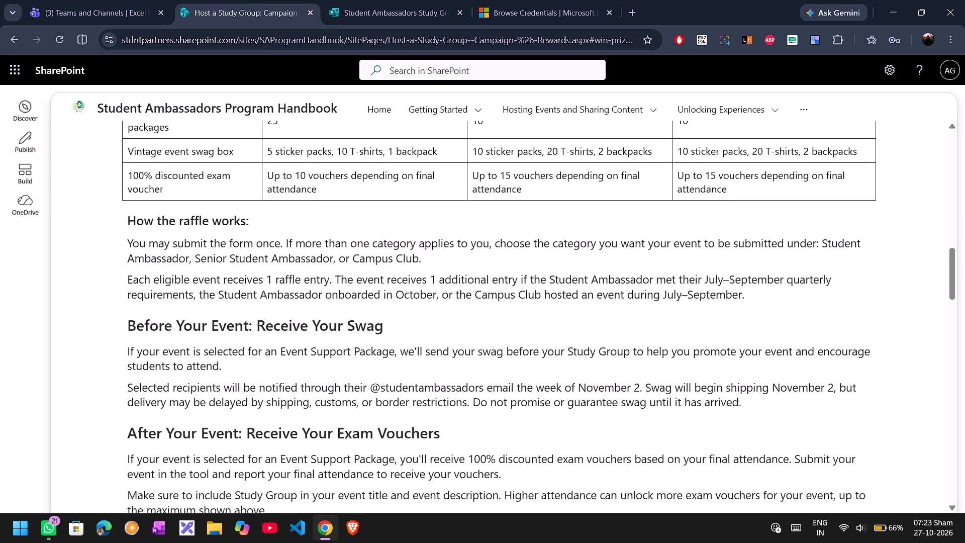
scroll(437, 361, down, 1)
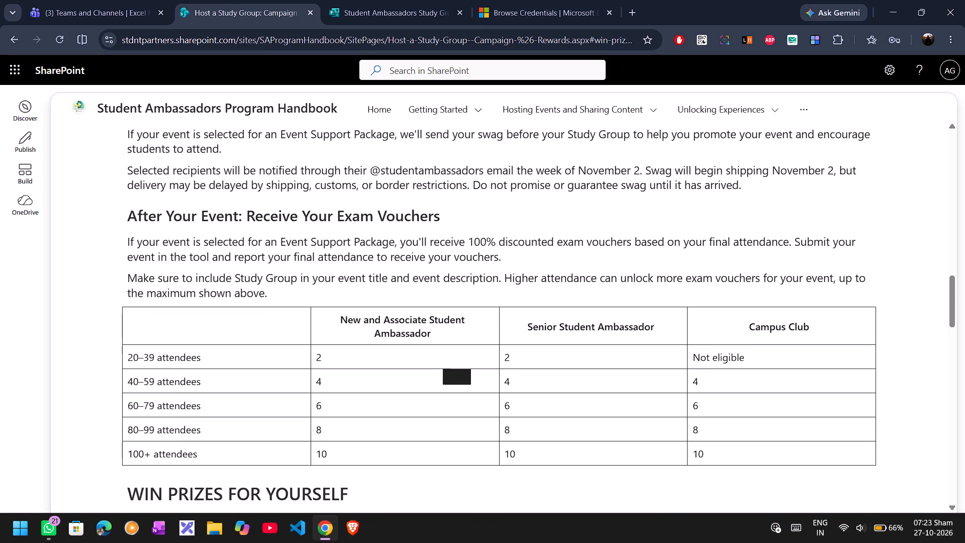
scroll(437, 359, down, 2)
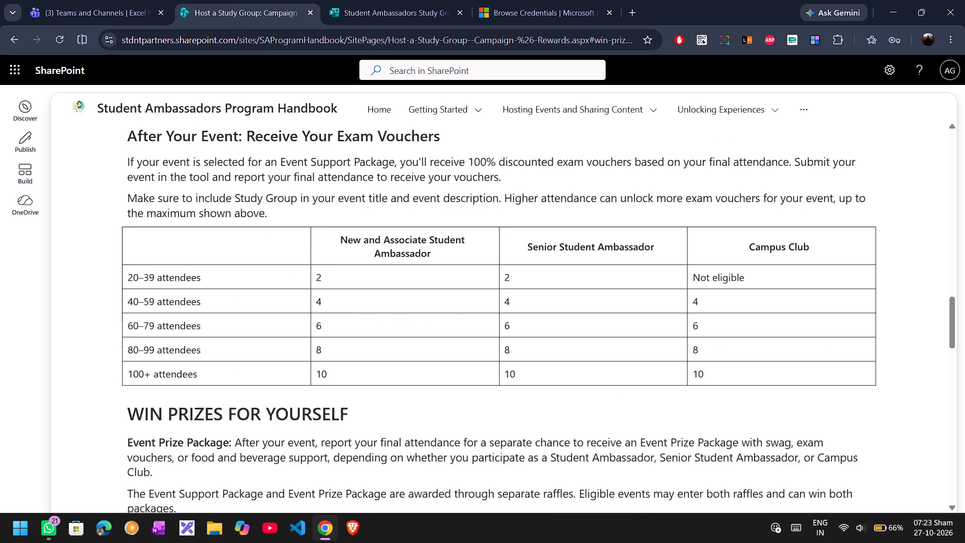
Read the handbook's section on how attendance determines raffle entries, focusing on automatic inclusion in the Event Prize Package raffle.
scroll(439, 358, down, 1)
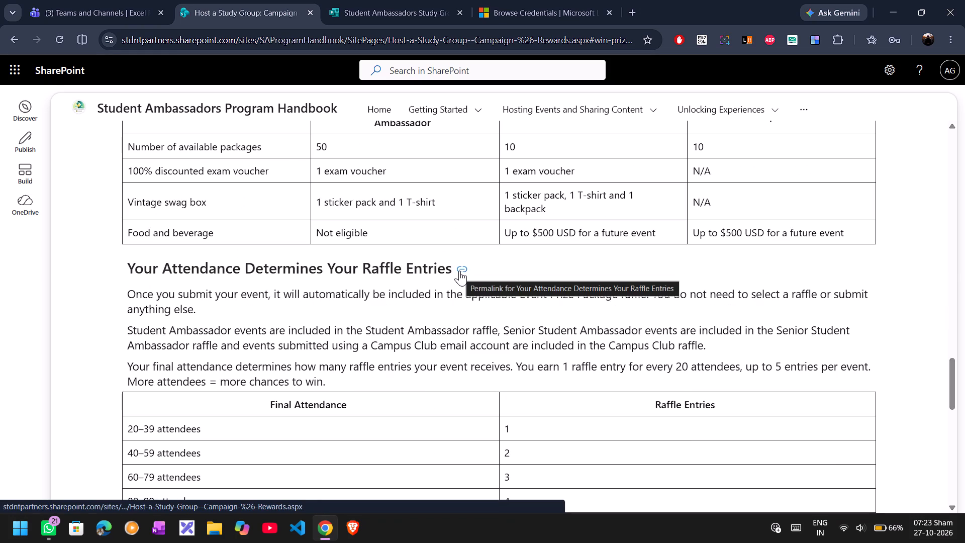
click(466, 266)
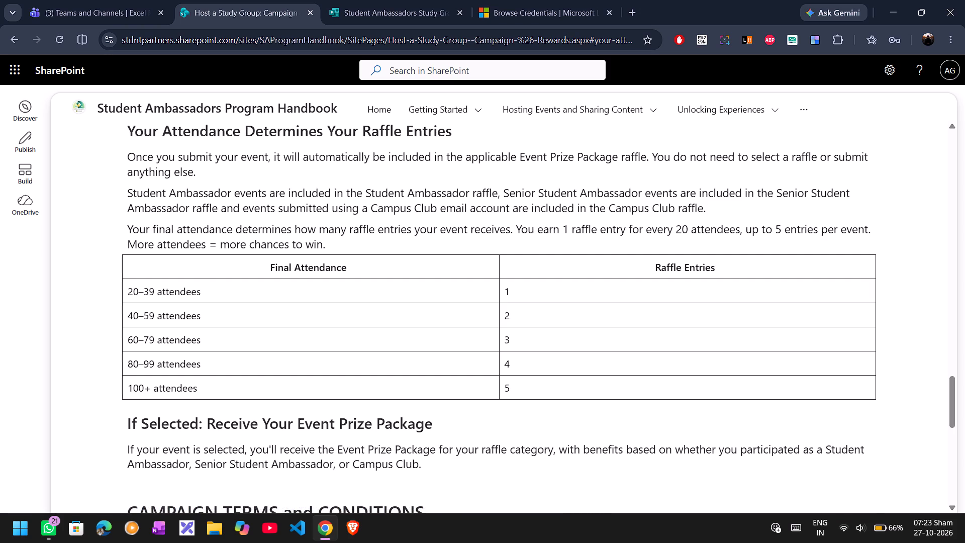
scroll(355, 361, up, 1)
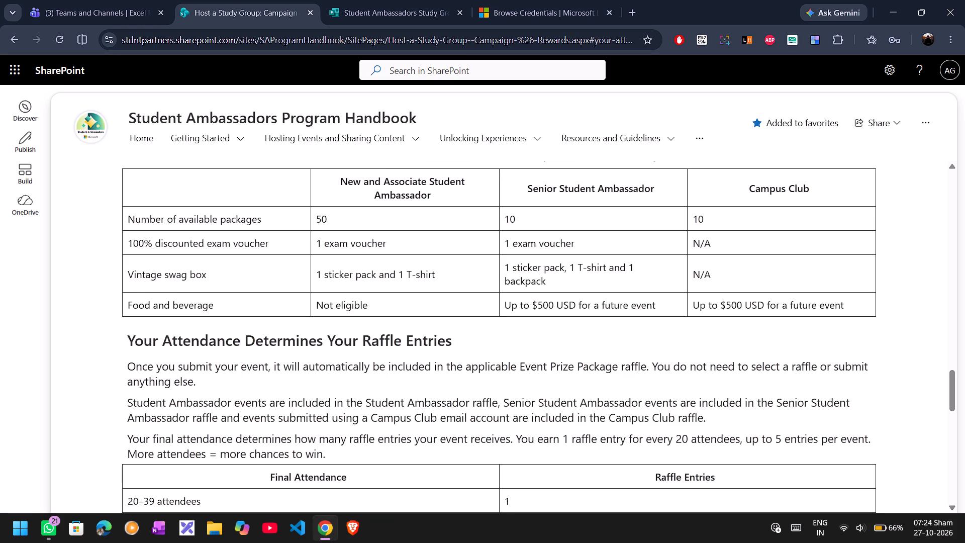
scroll(701, 361, down, 2)
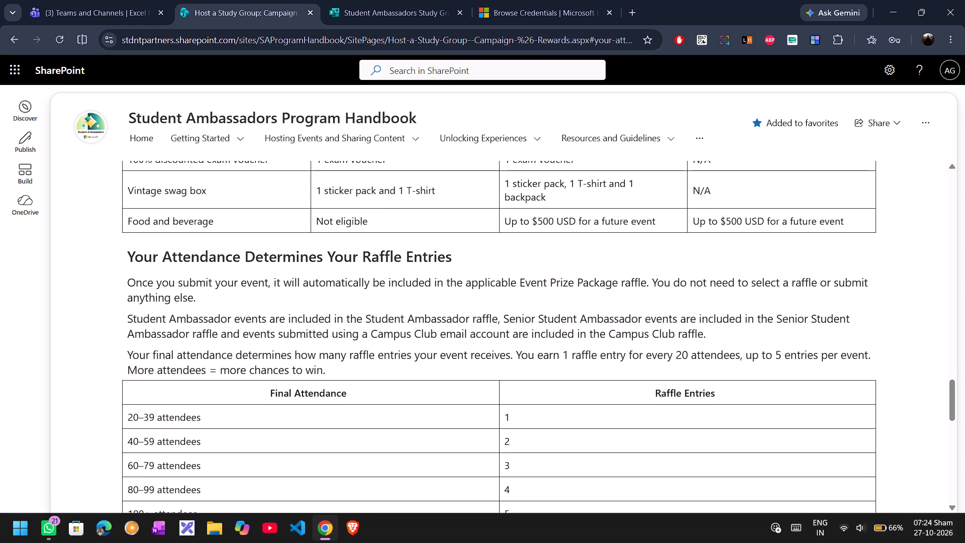
drag(176, 278, 405, 285)
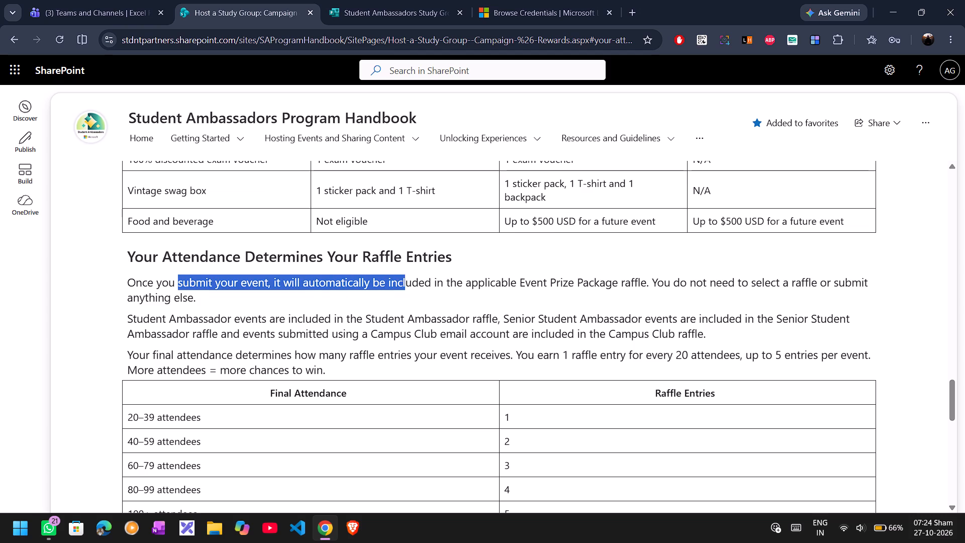
drag(405, 285, 682, 283)
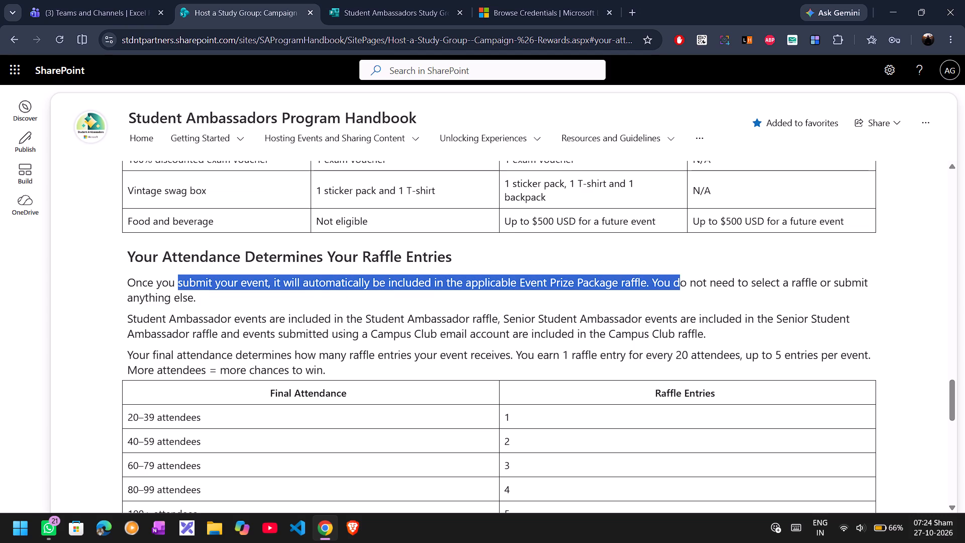
drag(682, 283, 759, 293)
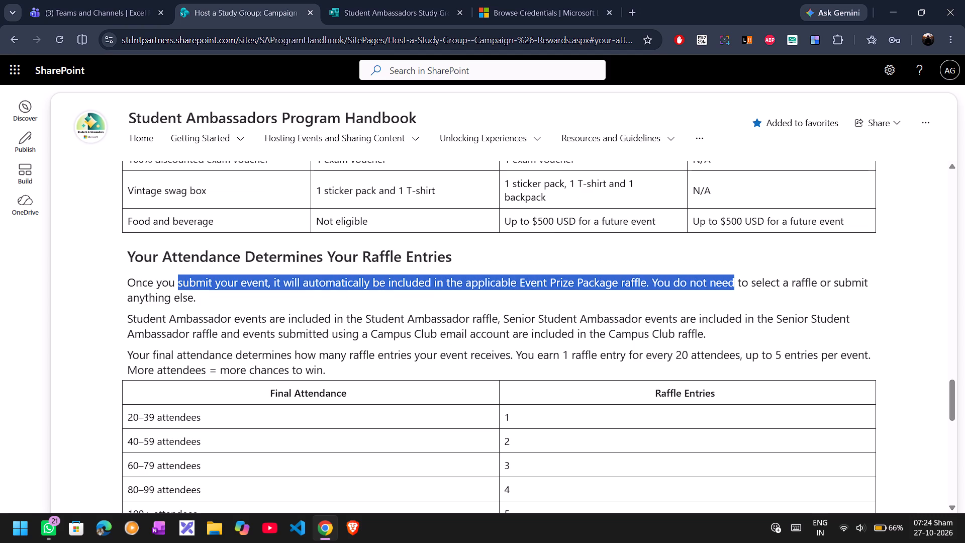
Search the web in a new tab for "raffle meaning in hindi", and close the results to return to the handbook.
click(636, 7)
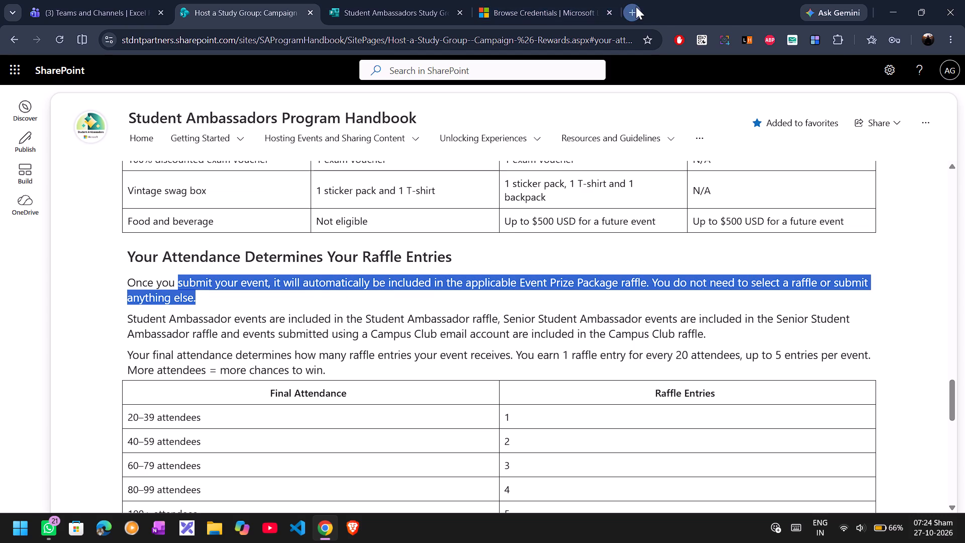
click(493, 43)
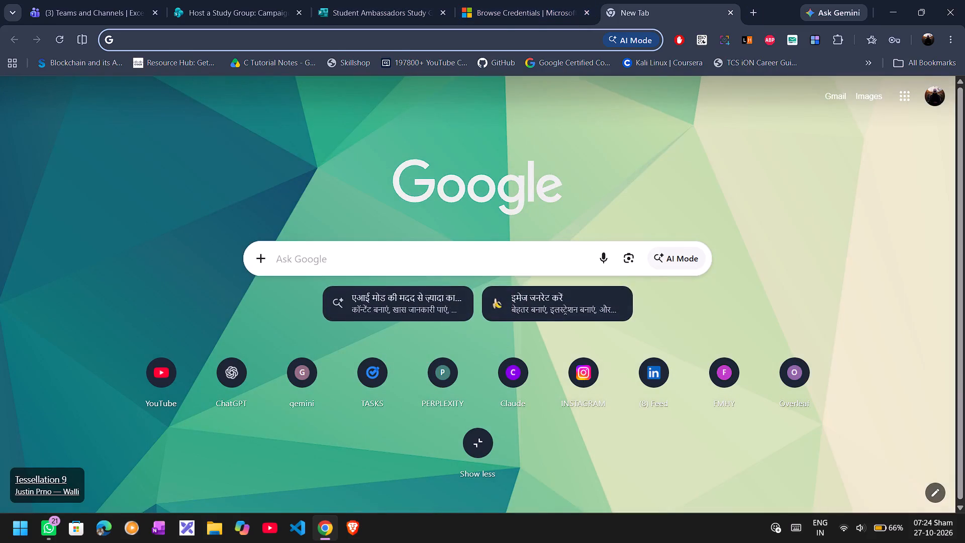
text(raffle meanin)
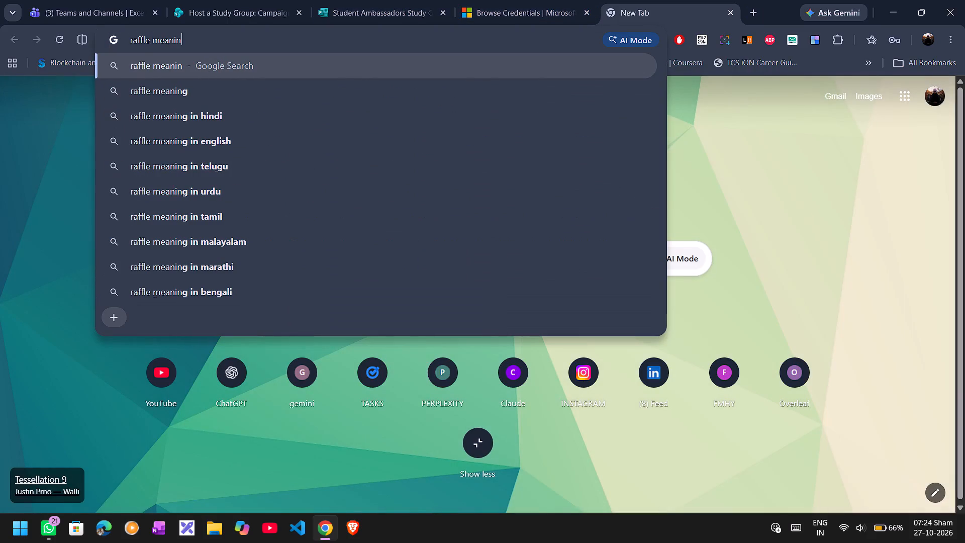
click(372, 109)
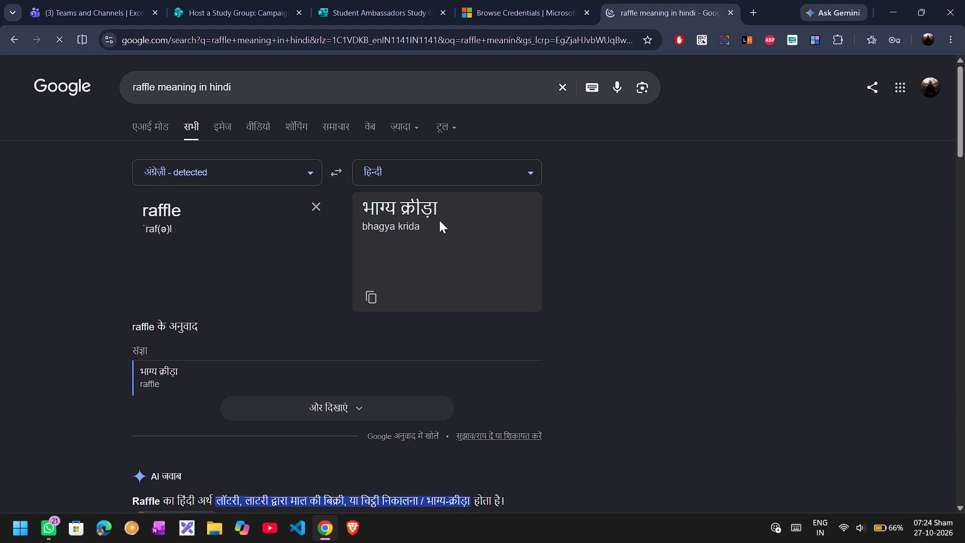
click(733, 14)
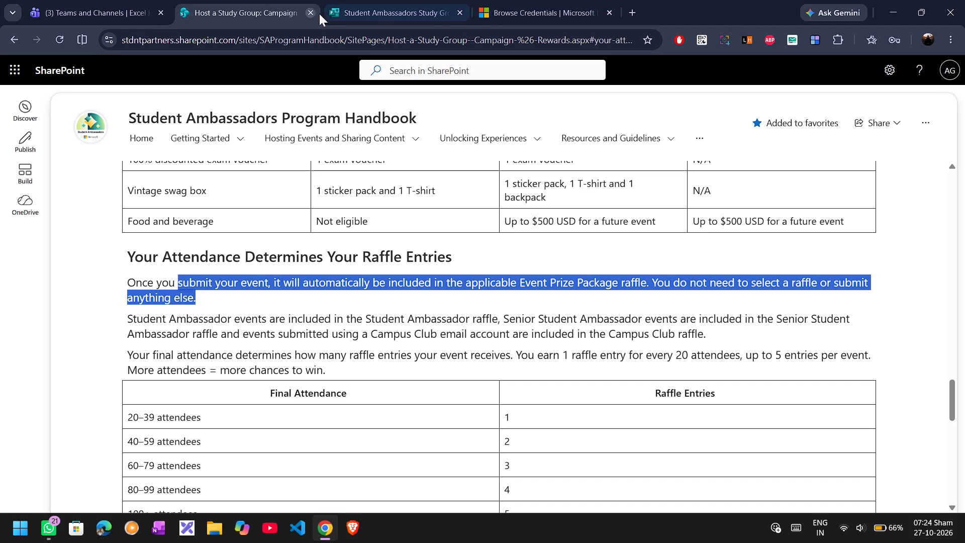
Reread the raffle-entry rules on the campaign page, and read the section on receiving the Event Prize Package if selected.
click(244, 283)
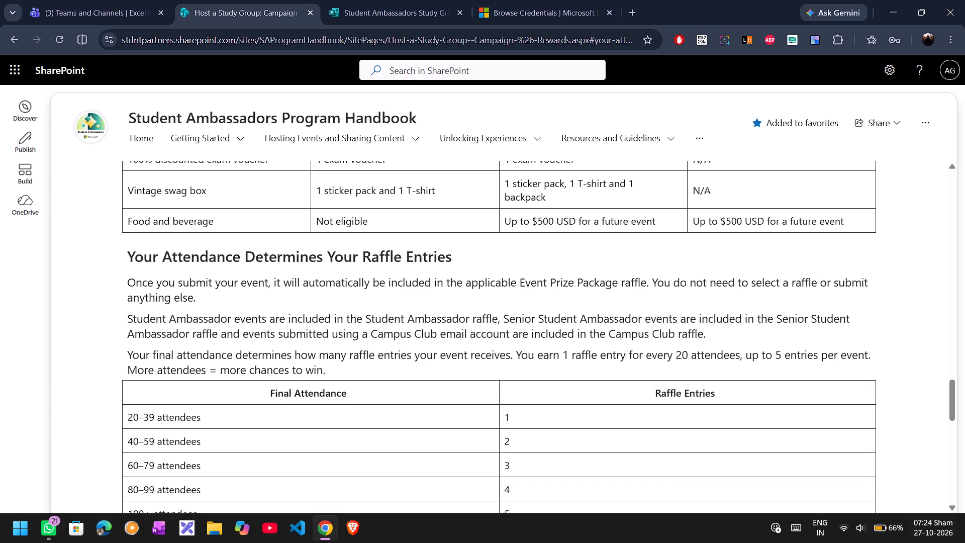
drag(131, 283, 218, 297)
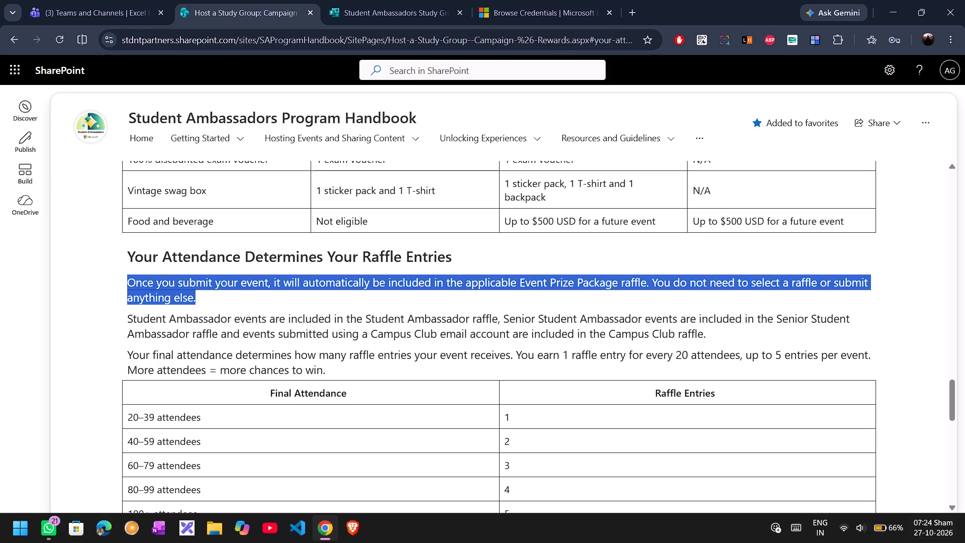
click(513, 279)
click(534, 282)
click(554, 281)
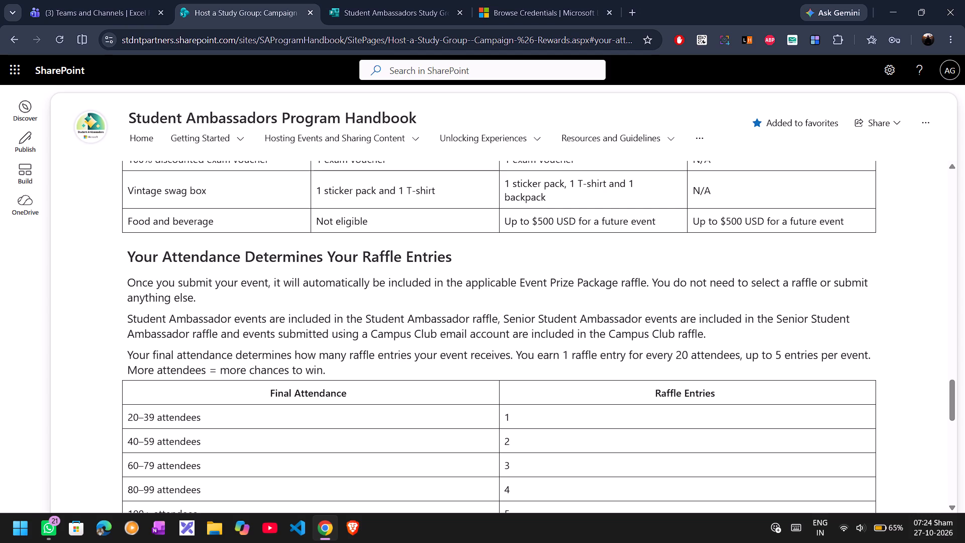
scroll(675, 366, down, 2)
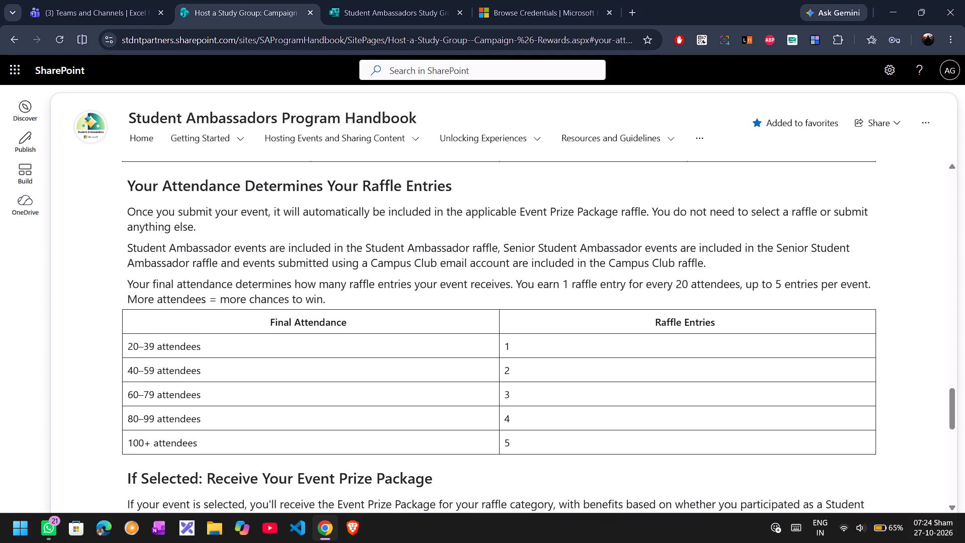
scroll(801, 313, down, 3)
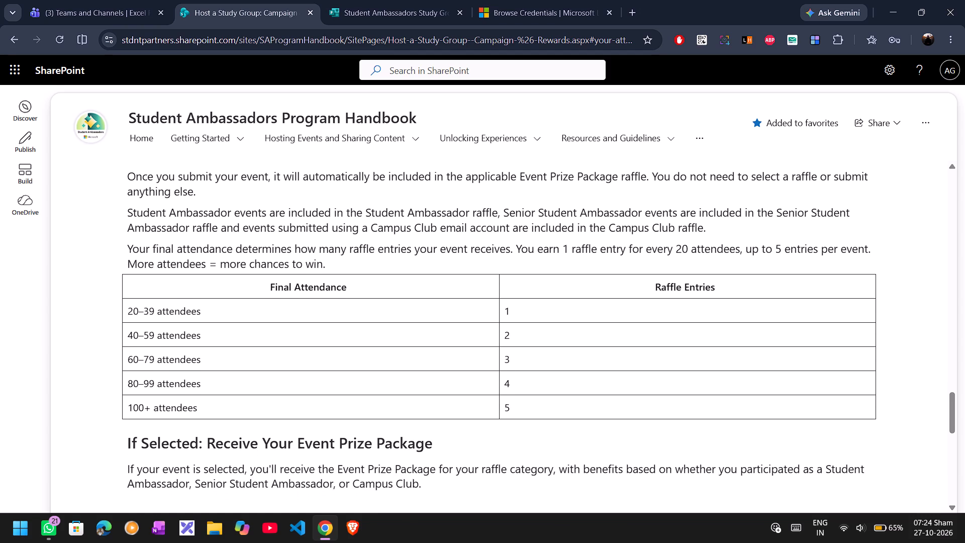
scroll(801, 313, down, 2)
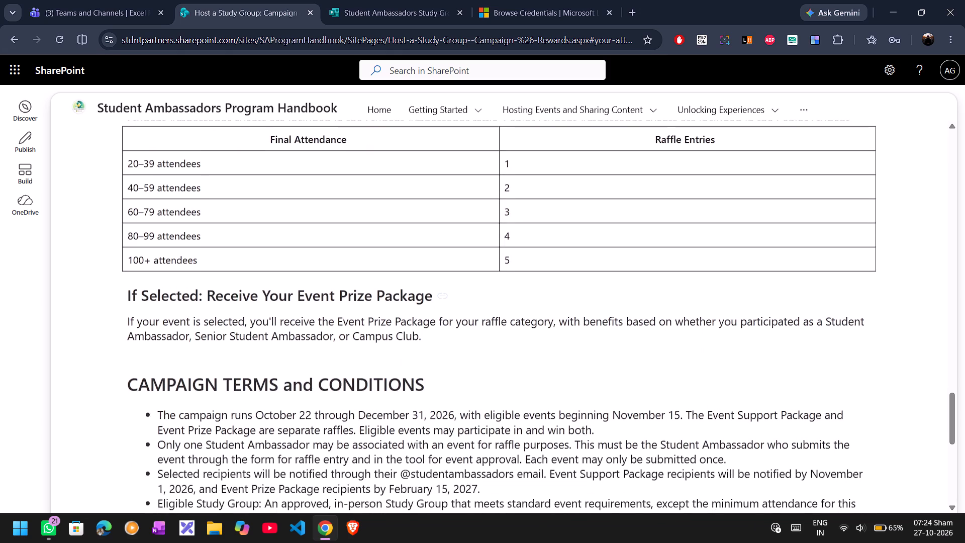
drag(241, 326, 484, 312)
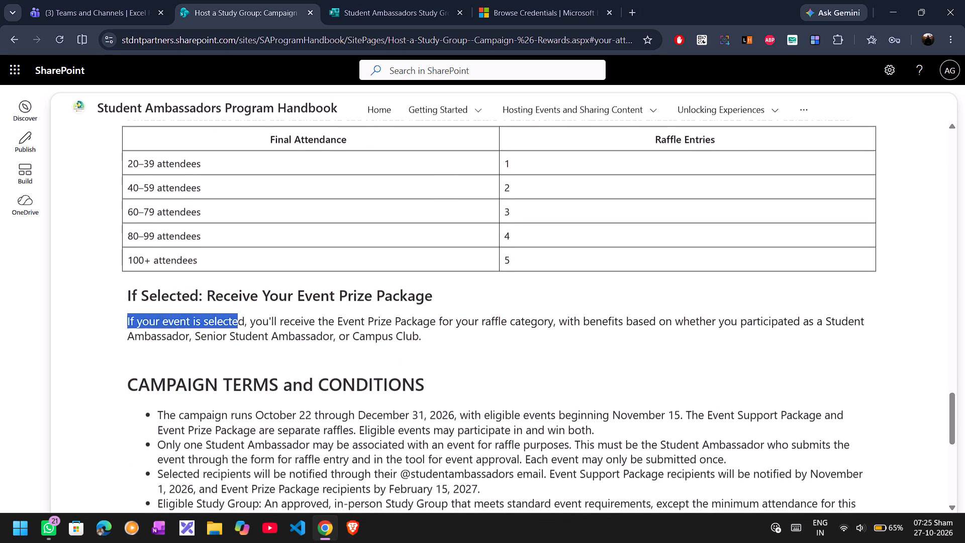
drag(484, 312, 650, 357)
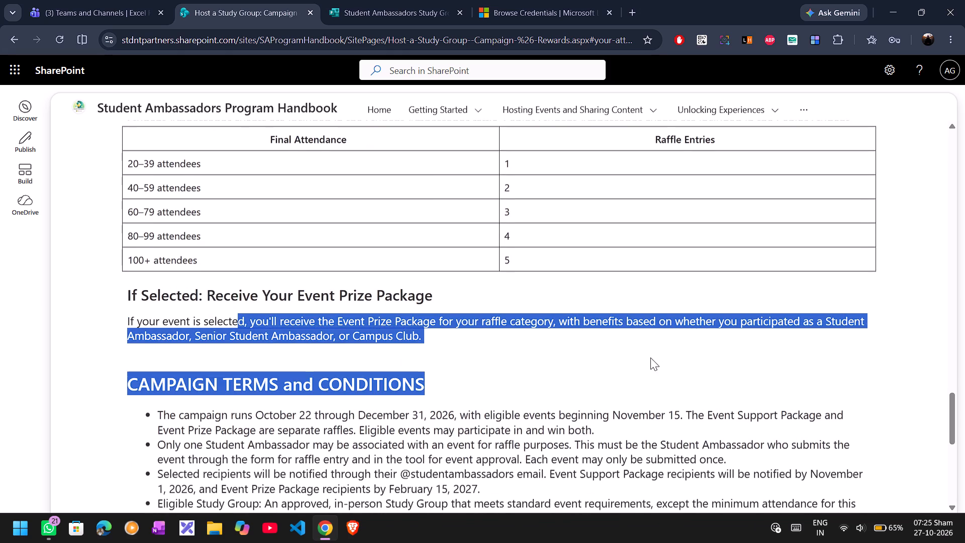
drag(650, 357, 607, 327)
click(607, 327)
Recheck the Event Prize Package benefits and the table of raffle entries by final attendance, focusing on the 100+ attendees row.
scroll(607, 327, up, 4)
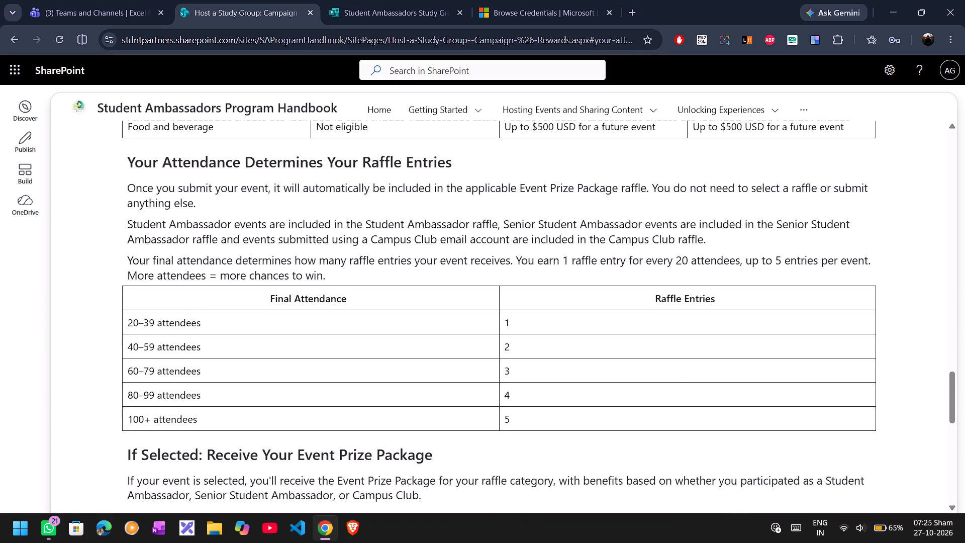
scroll(607, 327, up, 4)
scroll(607, 327, down, 1)
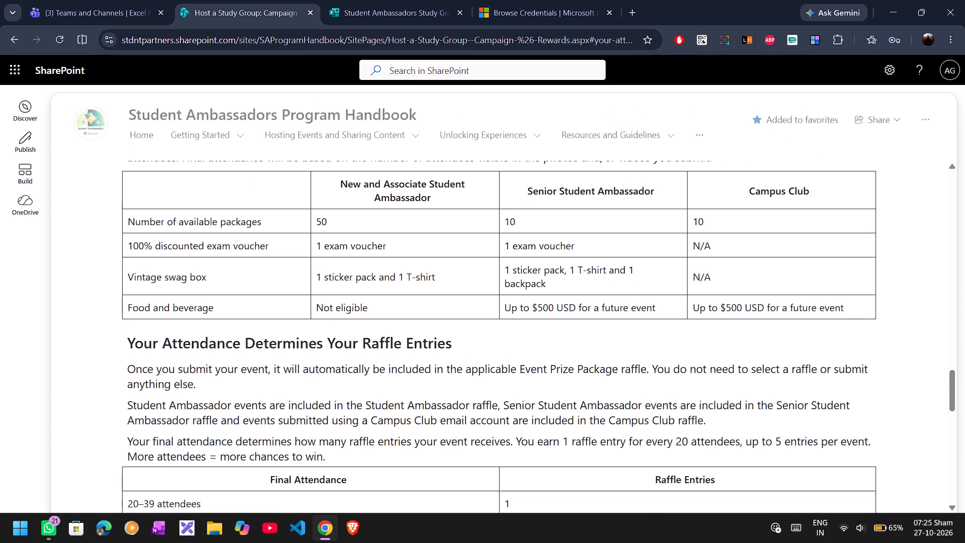
scroll(607, 327, down, 2)
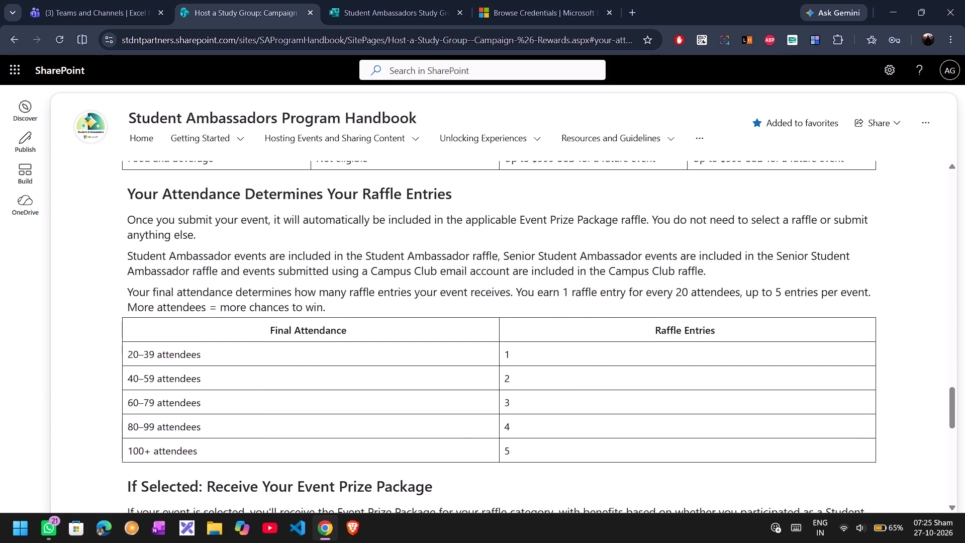
scroll(607, 327, down, 1)
click(309, 349)
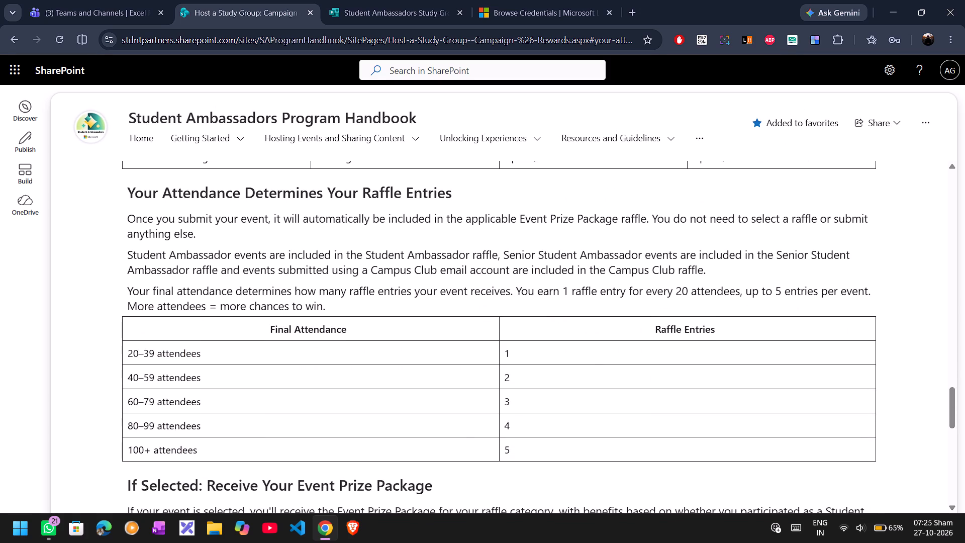
drag(515, 450, 488, 449)
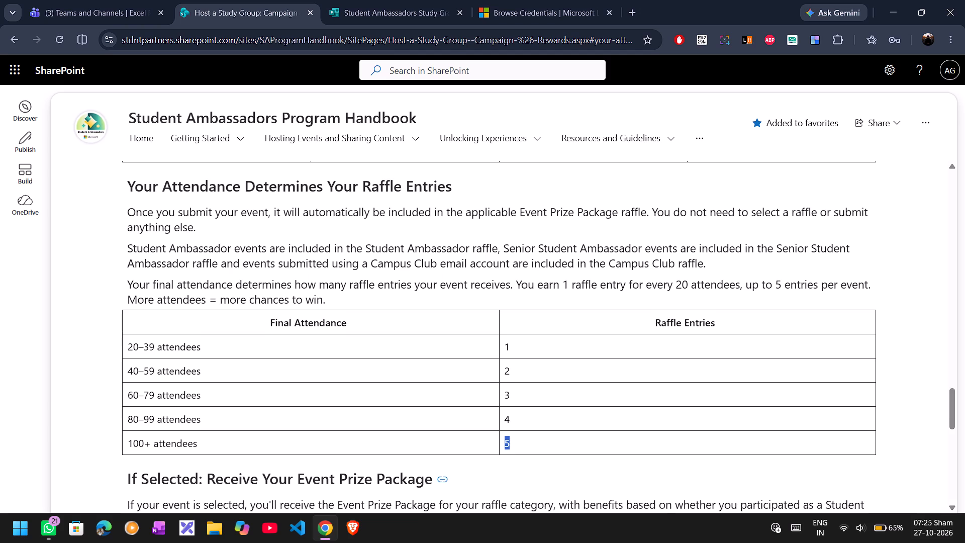
click(775, 455)
Read the campaign terms and conditions through to the page's end, focusing on the Event Prize Package raffle-entry rule.
scroll(775, 455, down, 1)
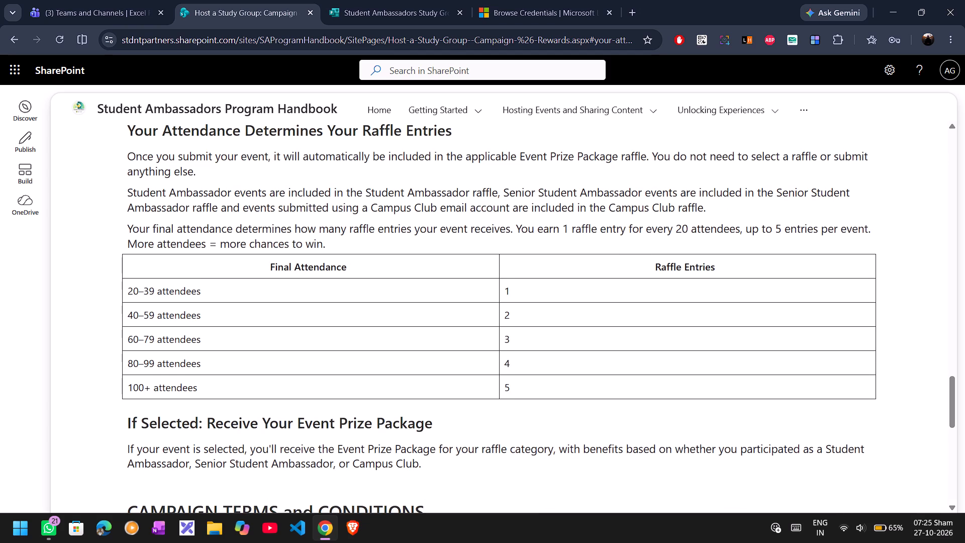
scroll(775, 455, down, 6)
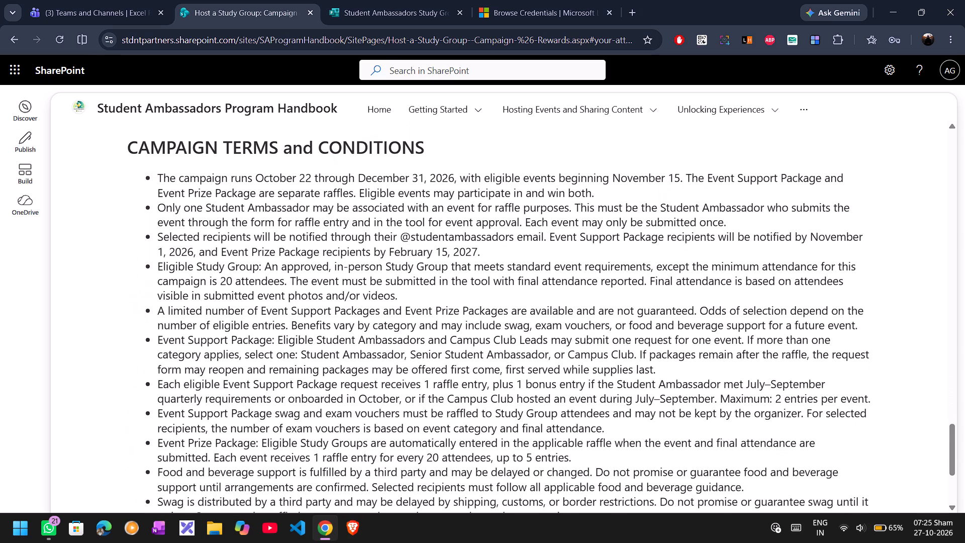
scroll(775, 455, down, 3)
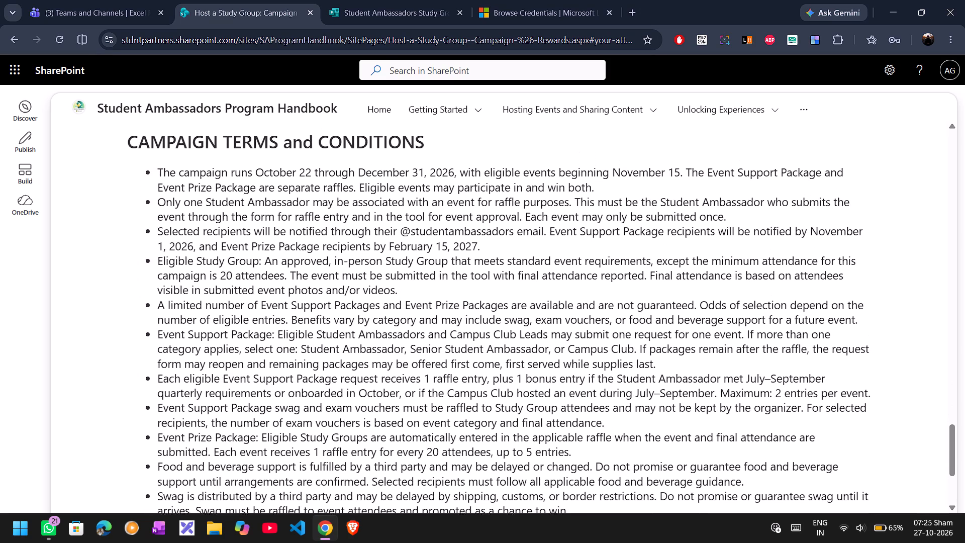
scroll(775, 455, down, 2)
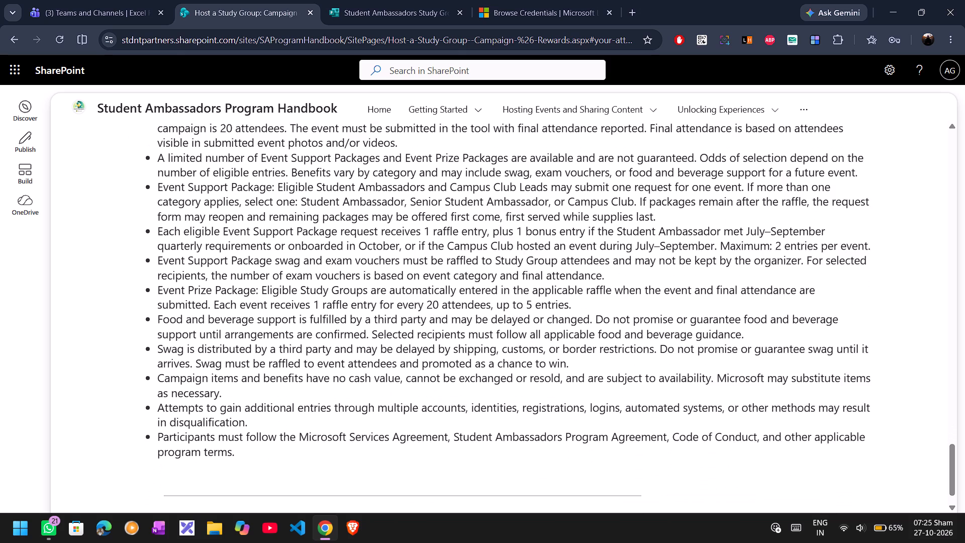
scroll(775, 455, down, 3)
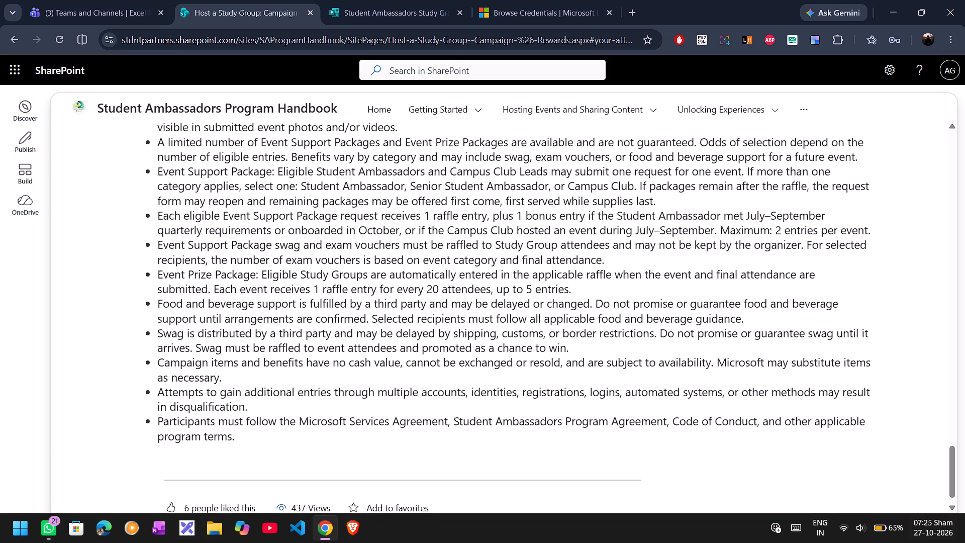
drag(307, 285, 576, 291)
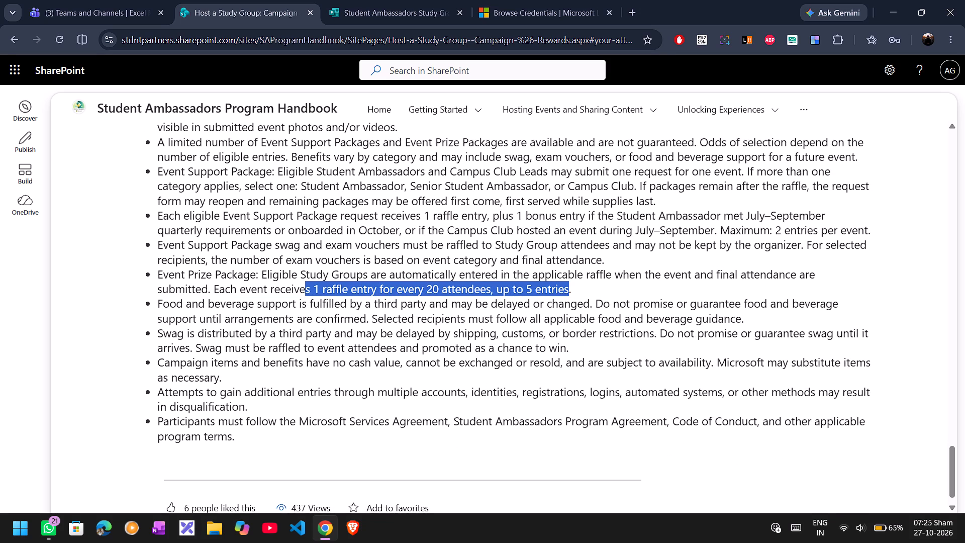
click(576, 291)
drag(576, 291, 341, 289)
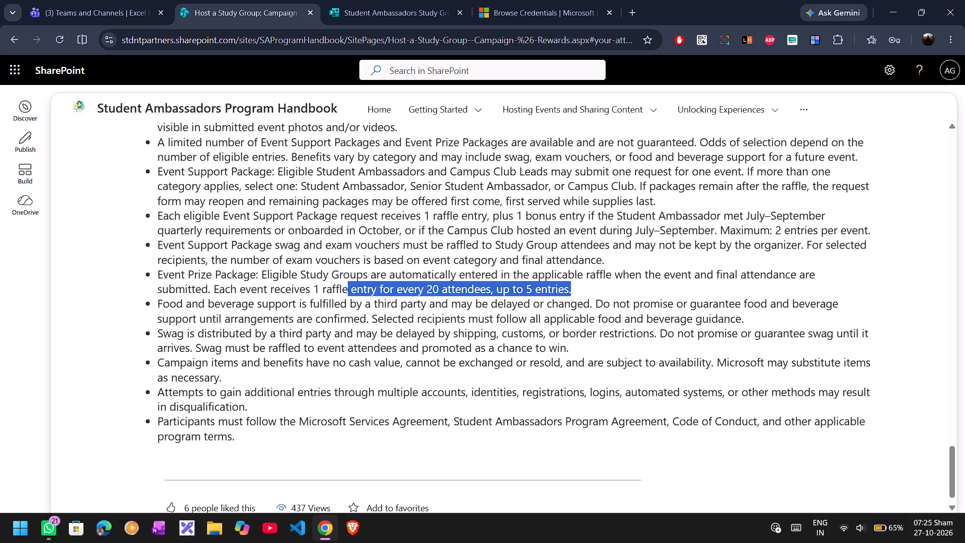
drag(341, 289, 308, 290)
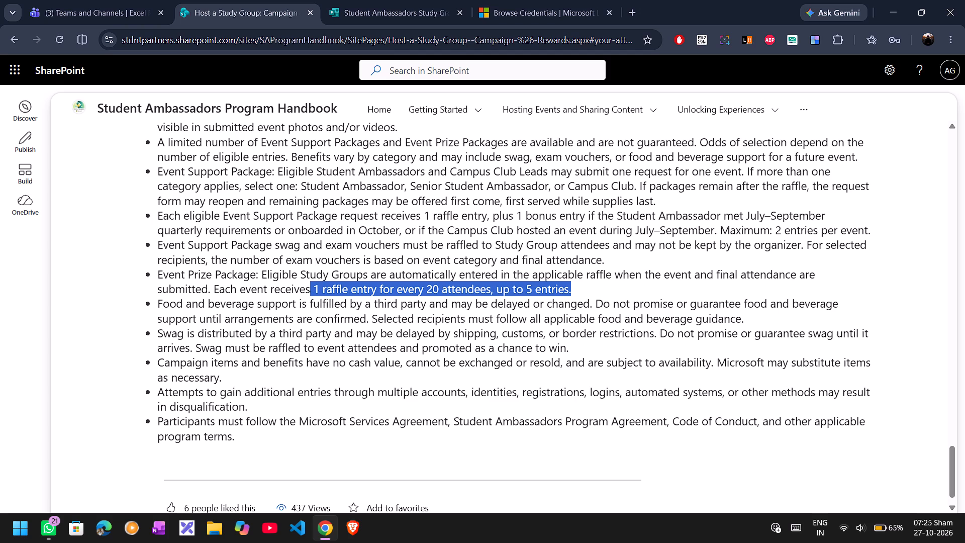
click(308, 290)
scroll(449, 337, down, 1)
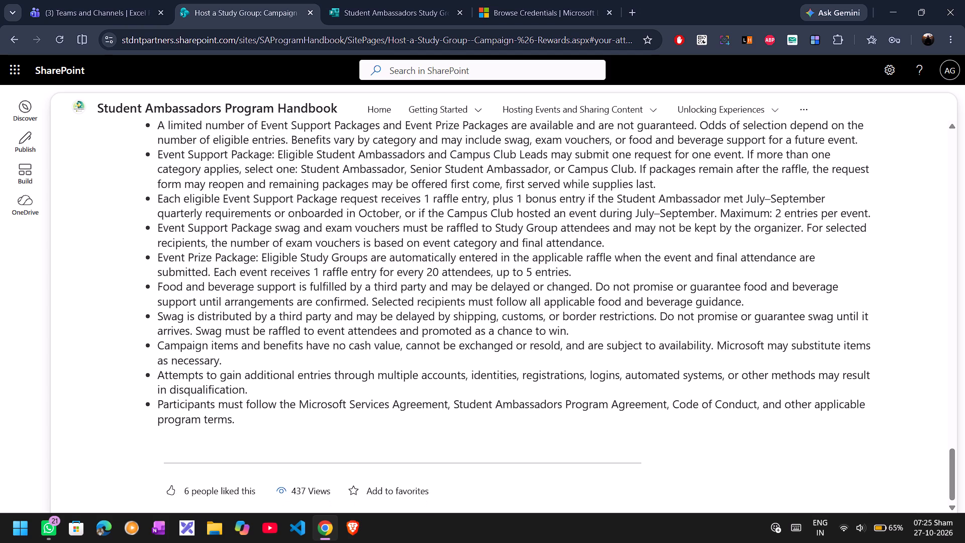
scroll(449, 337, down, 1)
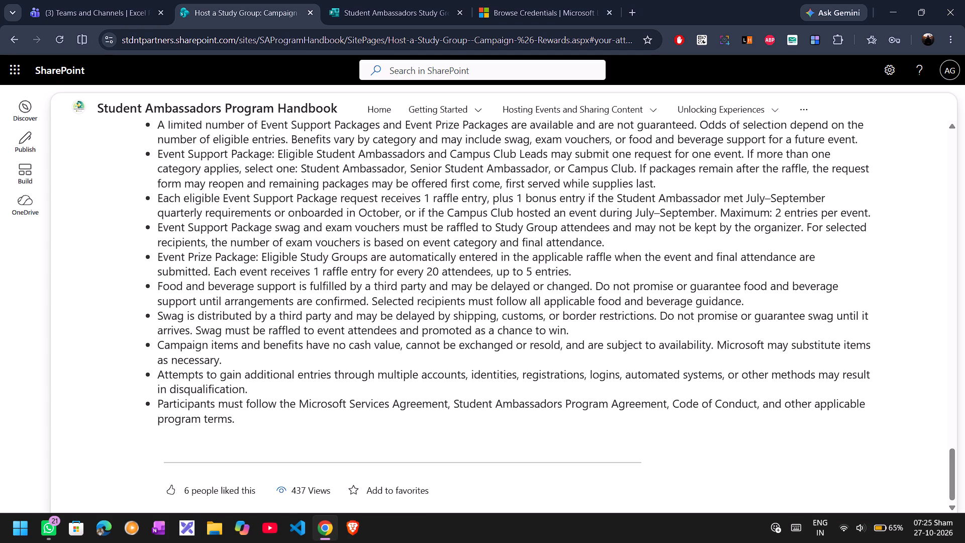
Review the campaign page from the terms back up to the overview, including the exam voucher table and Event Support Package application section.
scroll(449, 337, up, 6)
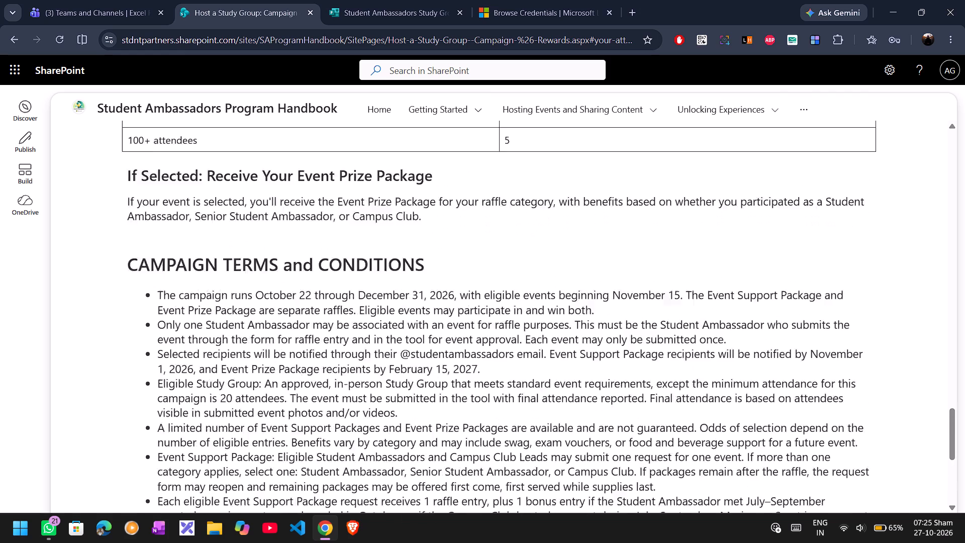
scroll(449, 337, up, 7)
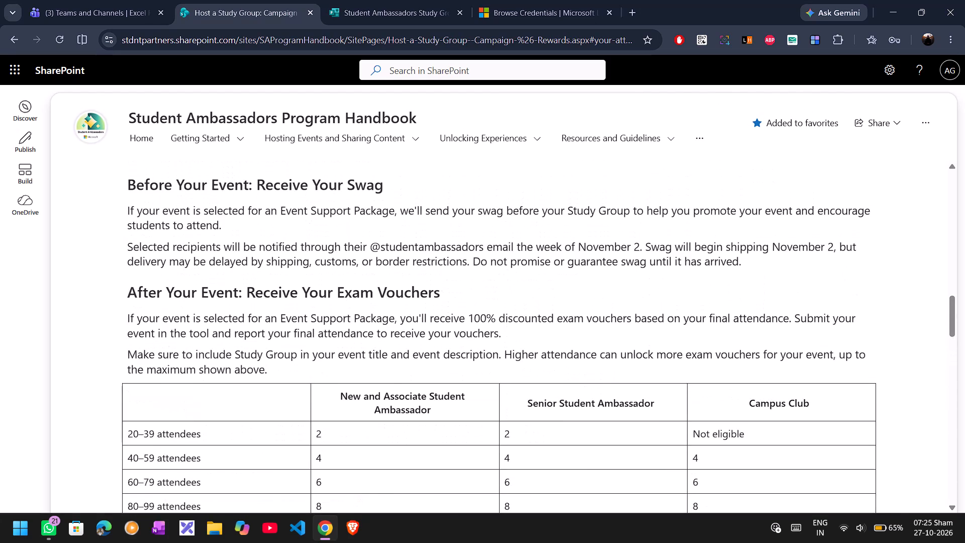
scroll(449, 337, up, 1)
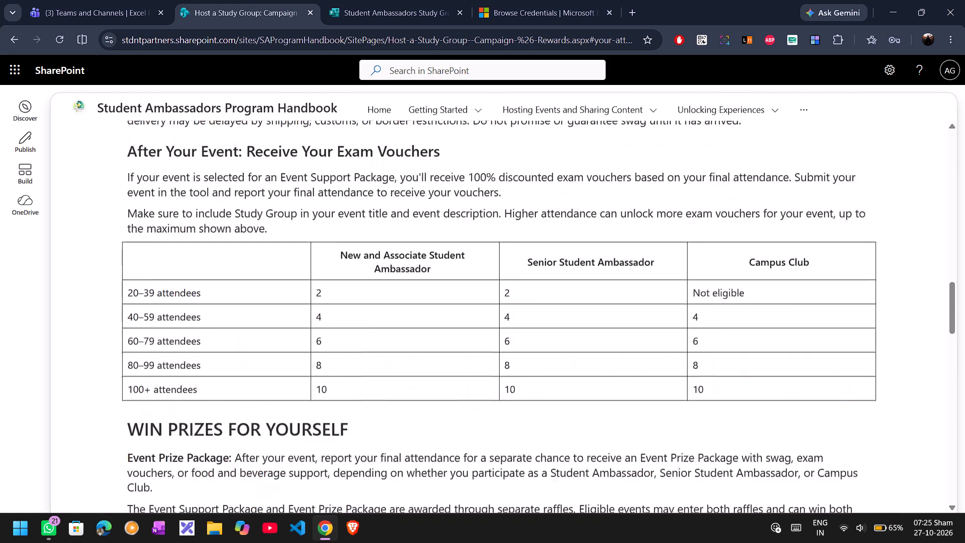
scroll(449, 337, up, 4)
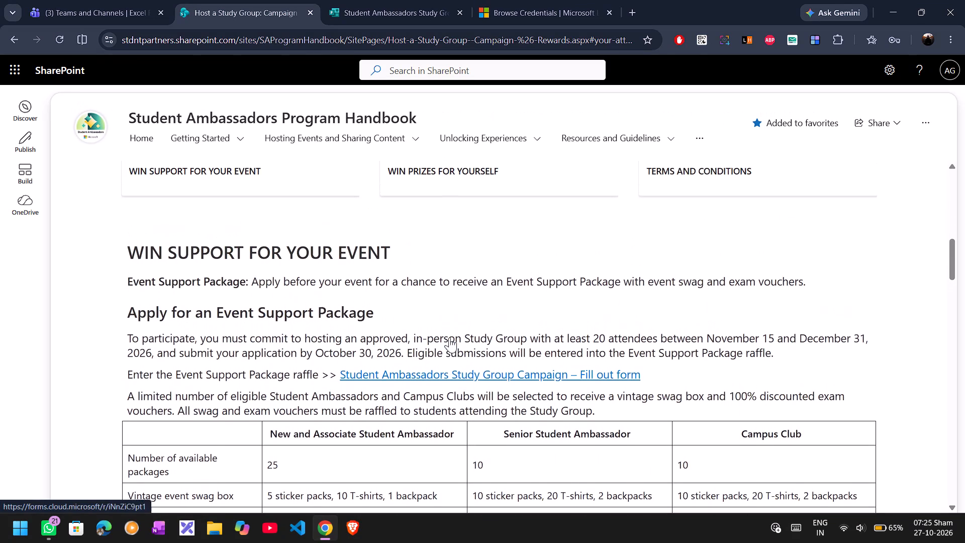
scroll(449, 337, up, 5)
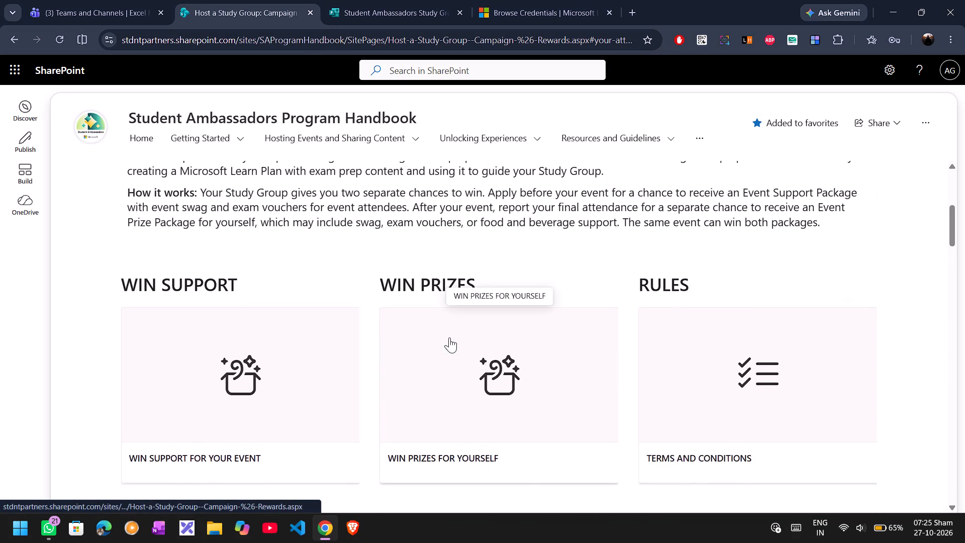
scroll(449, 337, up, 5)
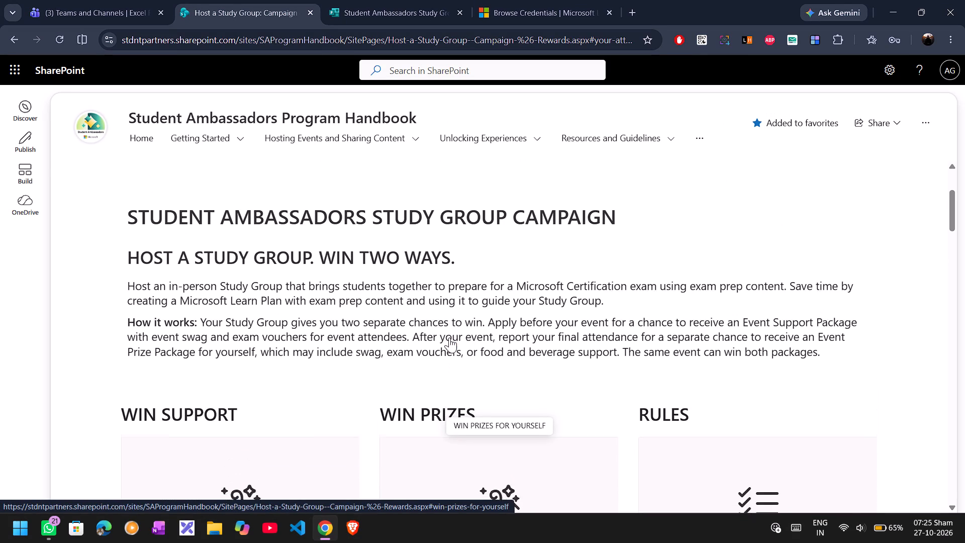
scroll(449, 337, up, 6)
Open the Terms and Conditions link from the campaign's Rules section in a new tab and switch to it.
scroll(449, 337, down, 6)
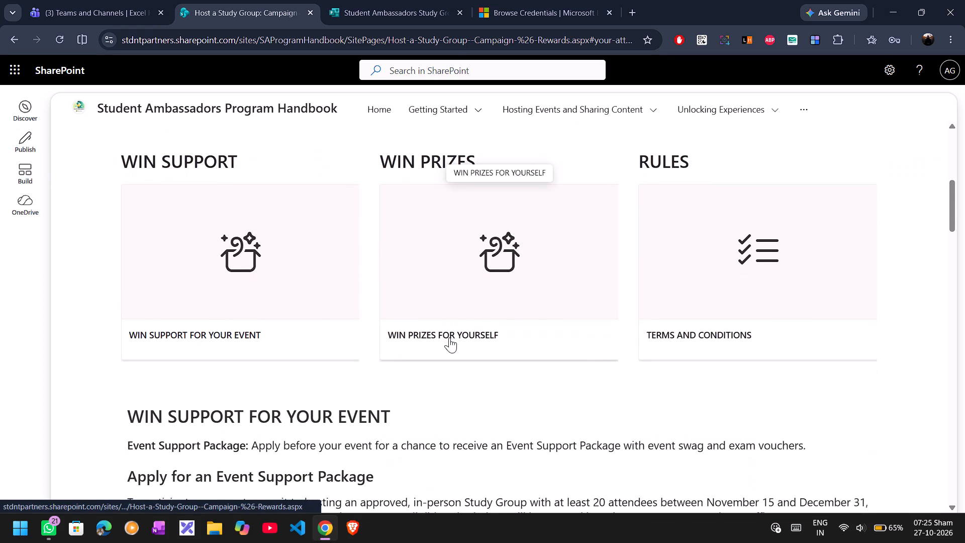
right_click(709, 288)
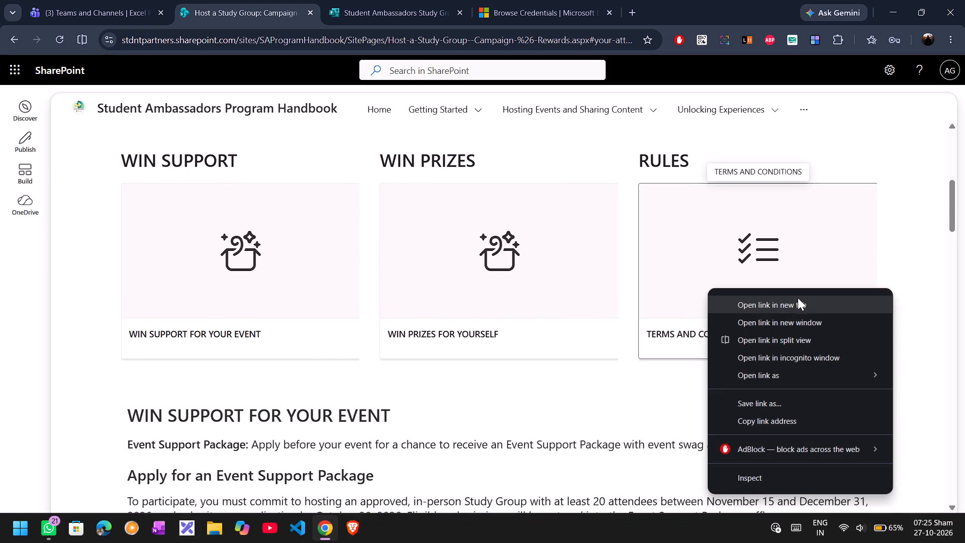
click(799, 297)
click(378, 0)
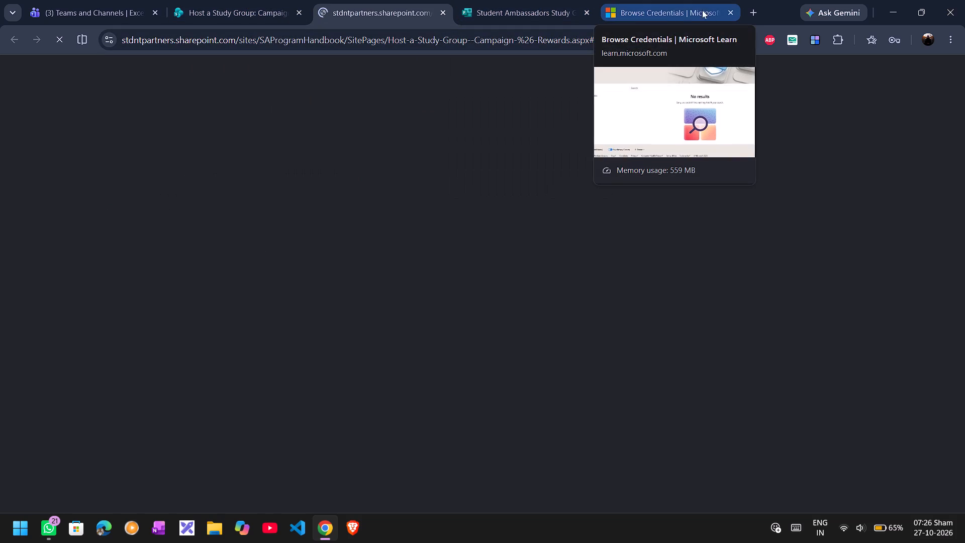
Read the campaign terms and conditions, focusing on the Event Support Package request, swag and voucher rules and the Event Prize Package entry rule.
scroll(344, 213, down, 3)
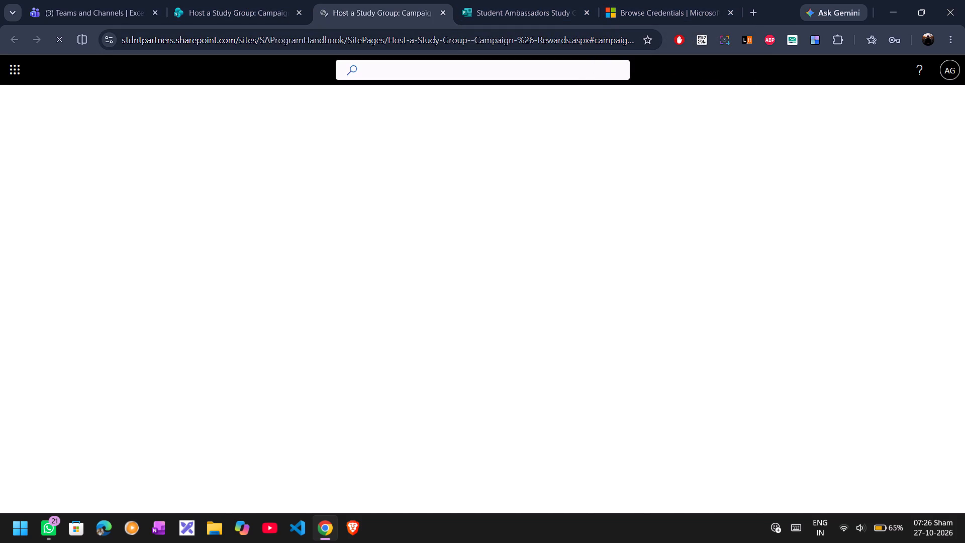
scroll(353, 218, down, 1)
scroll(387, 283, up, 4)
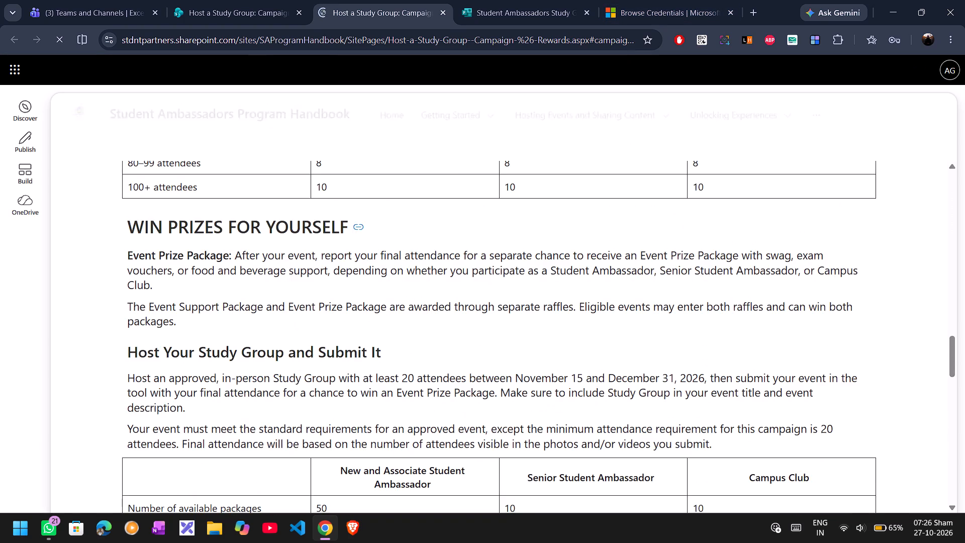
scroll(325, 304, down, 5)
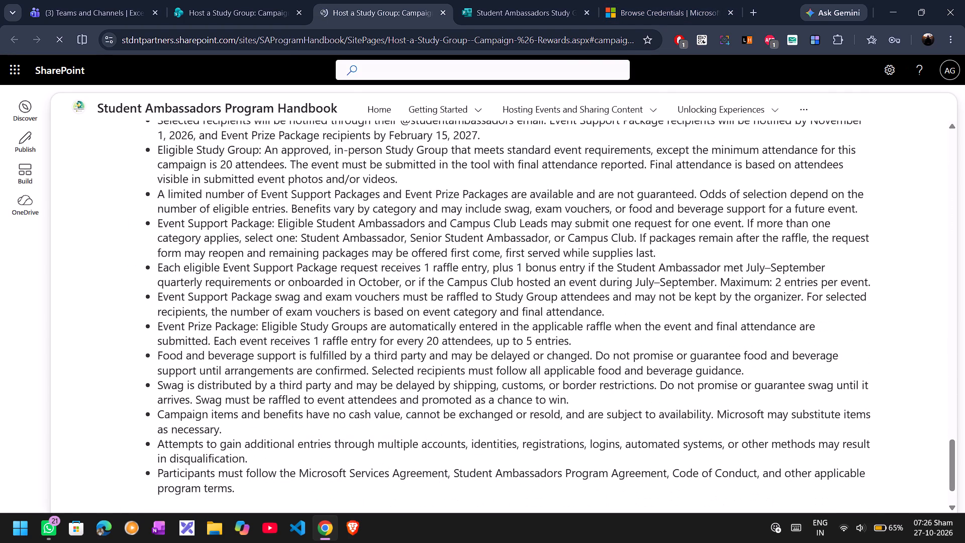
drag(306, 218, 807, 225)
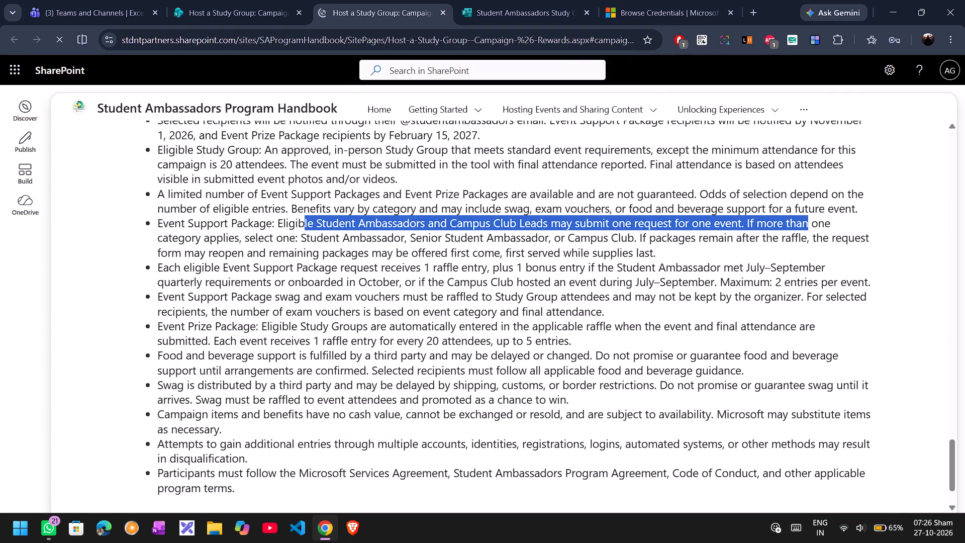
drag(807, 225, 811, 264)
click(753, 308)
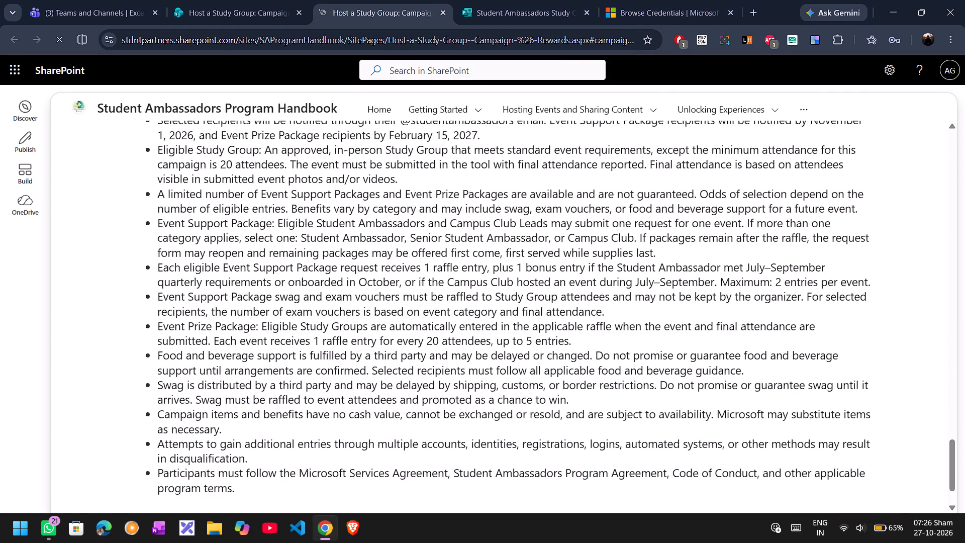
drag(242, 290, 438, 356)
click(428, 387)
Reread the campaign terms from the beginning, covering campaign dates, event submission, recipient notification and eligible Study Group requirements.
scroll(474, 352, up, 2)
scroll(478, 343, down, 1)
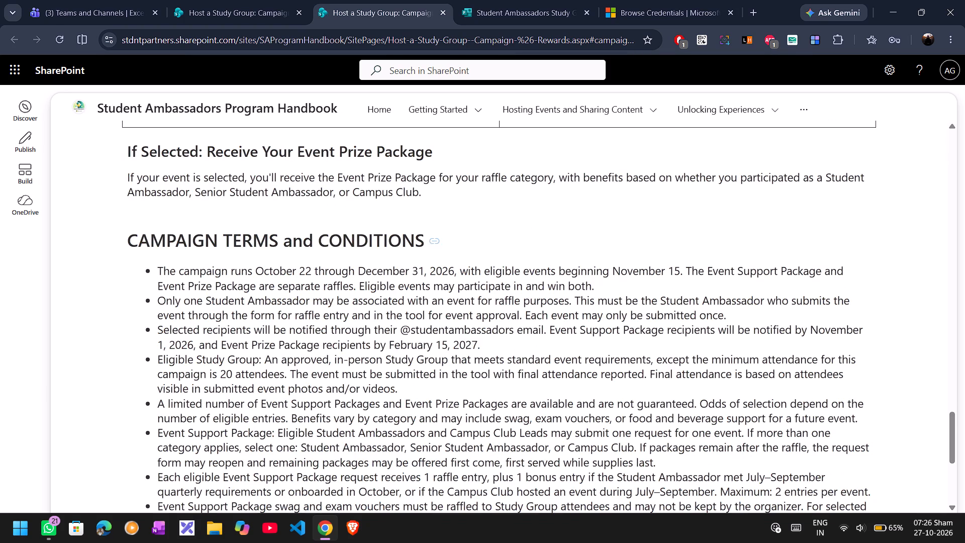
drag(419, 274, 554, 274)
click(549, 313)
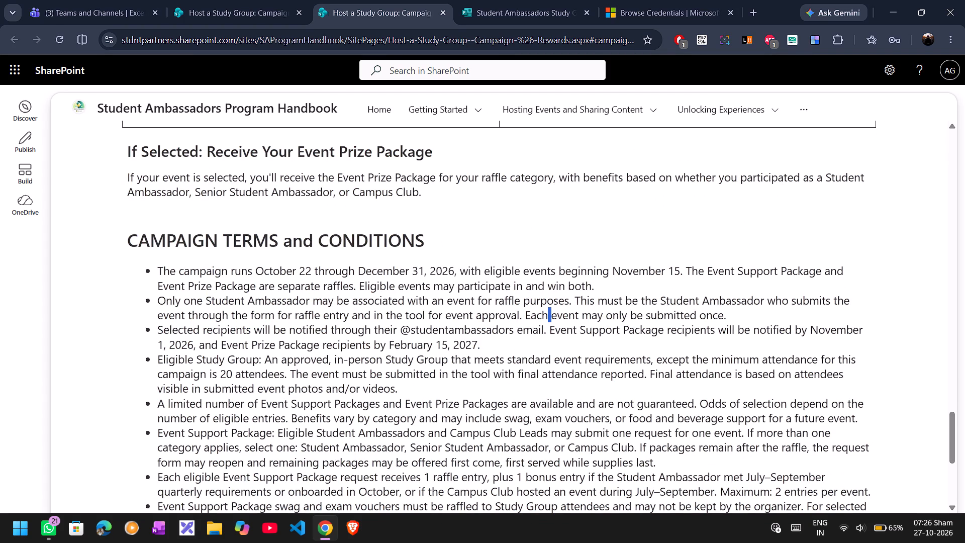
scroll(550, 313, down, 1)
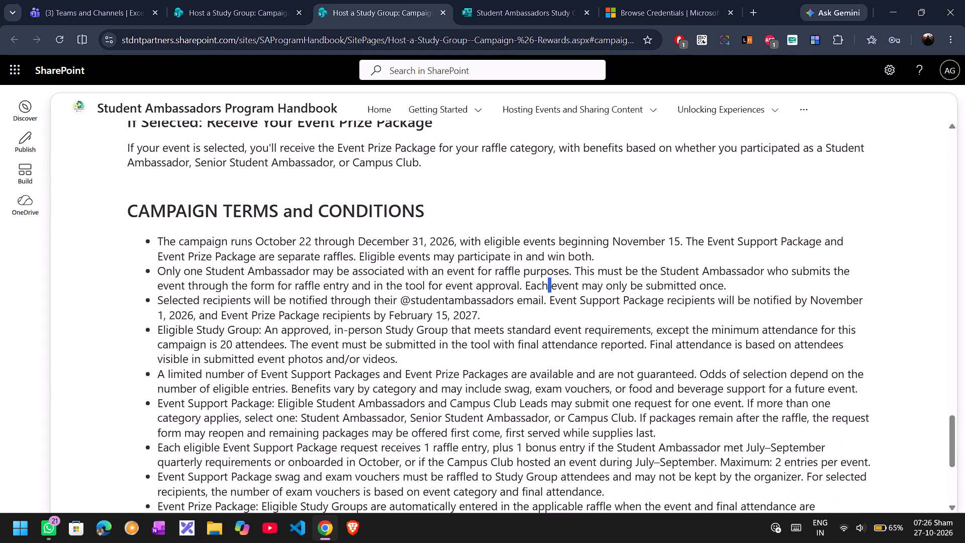
scroll(550, 313, down, 2)
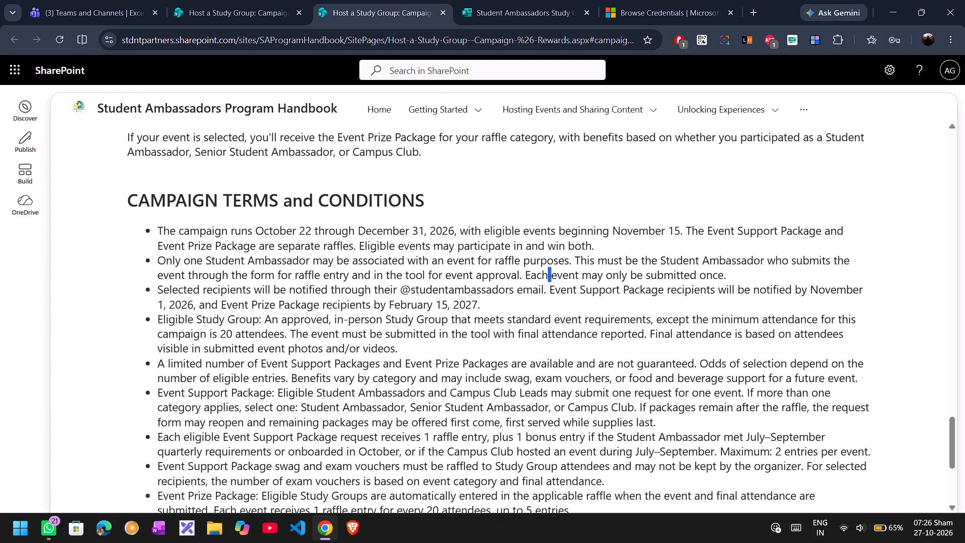
scroll(550, 313, down, 2)
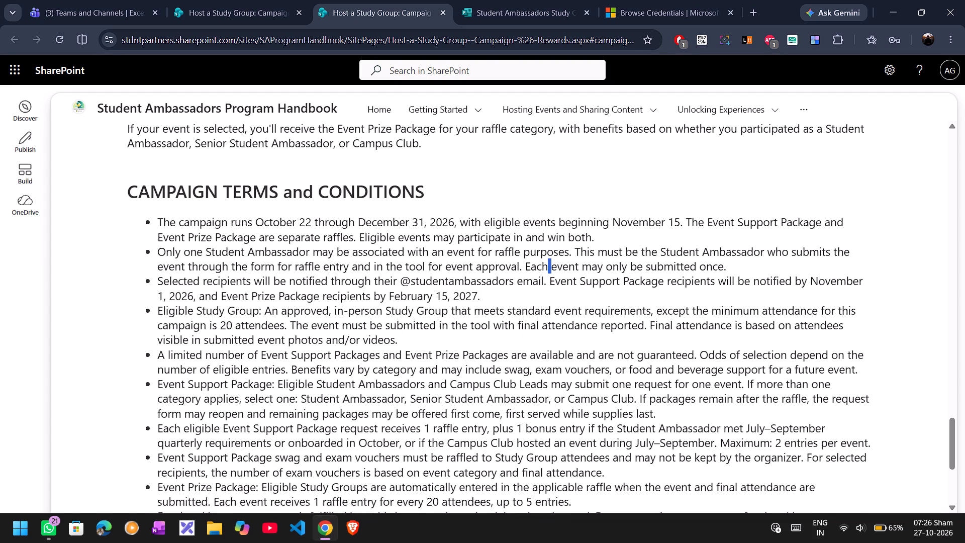
scroll(550, 313, down, 1)
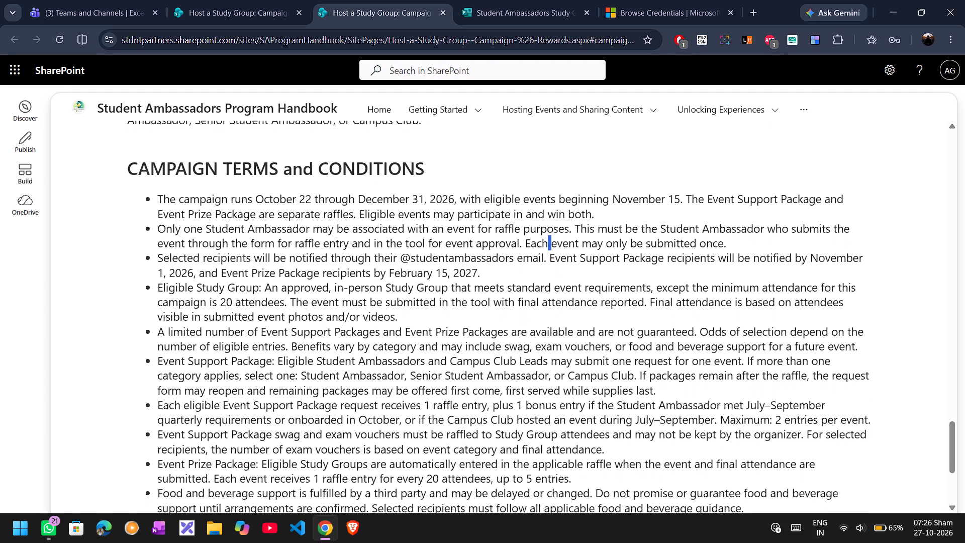
scroll(550, 313, down, 2)
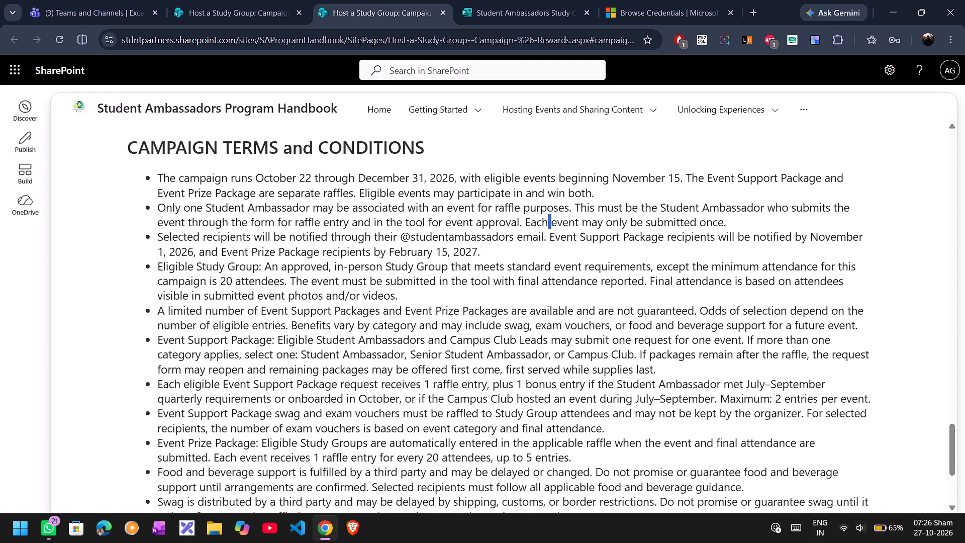
scroll(550, 313, down, 2)
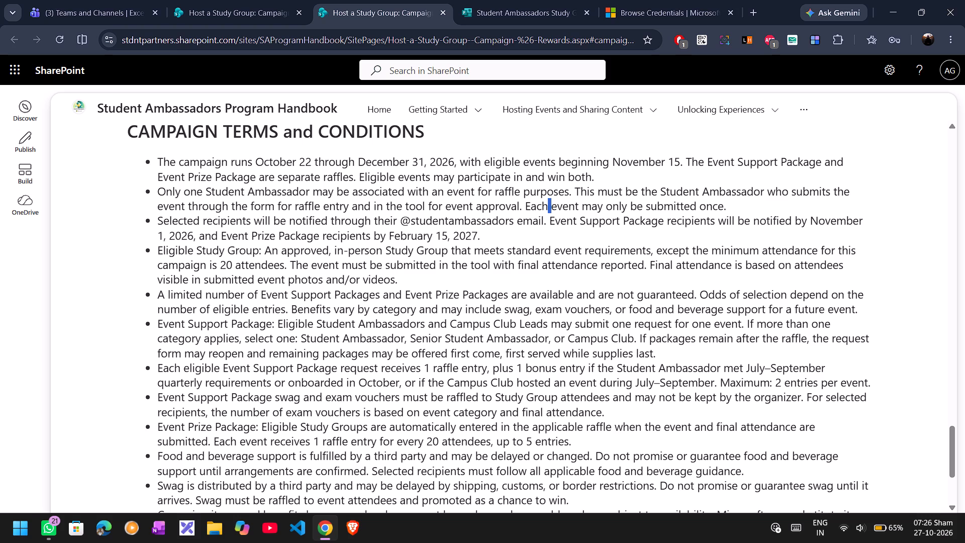
Compare the attendance-based raffle entries and prize benefits with the first campaign term about the separate Event Support and Event Prize Package raffles.
scroll(550, 313, up, 7)
scroll(550, 313, down, 1)
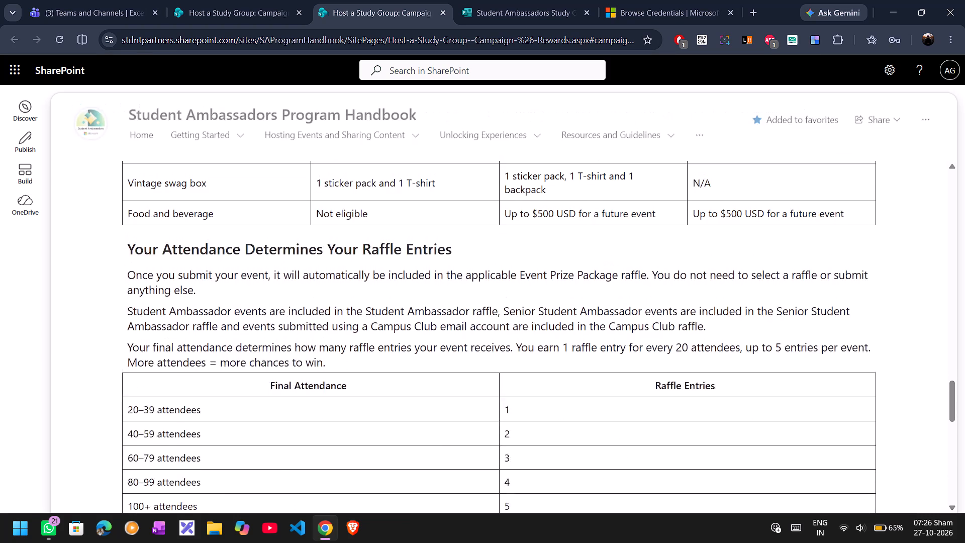
scroll(550, 313, down, 1)
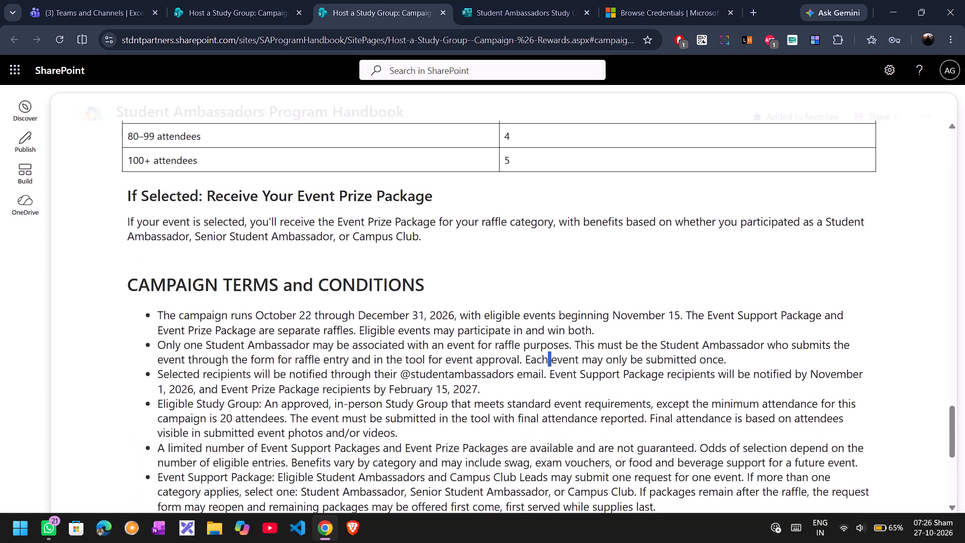
scroll(550, 313, down, 2)
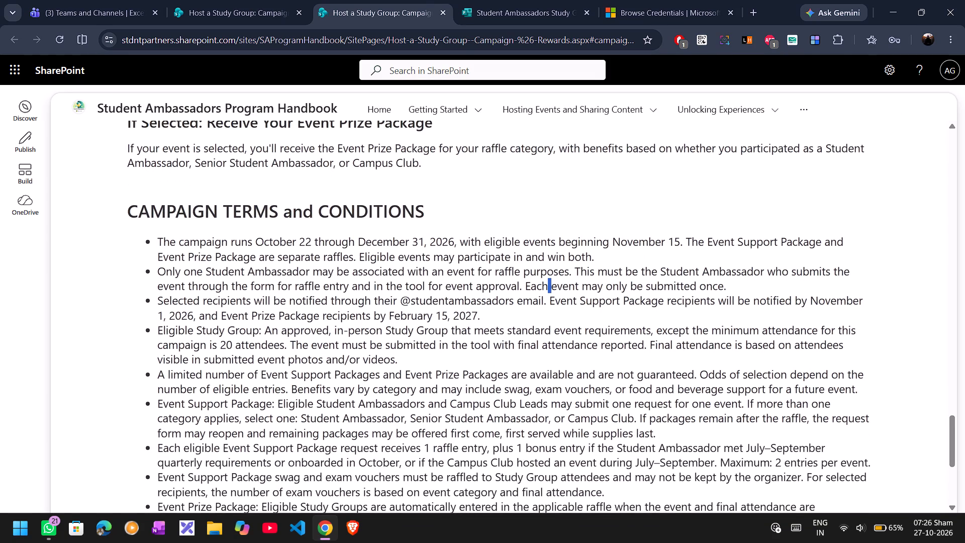
drag(704, 239, 822, 240)
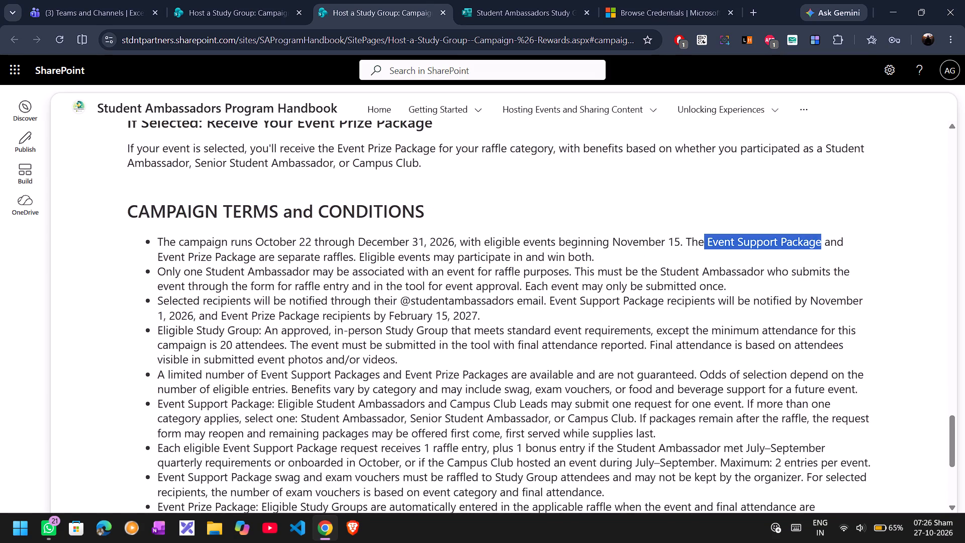
scroll(822, 240, up, 9)
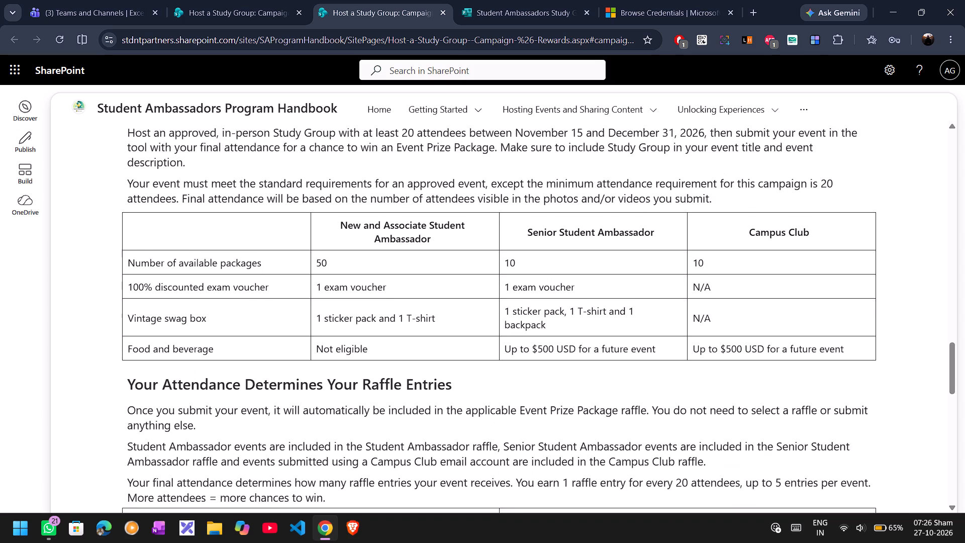
scroll(822, 240, down, 8)
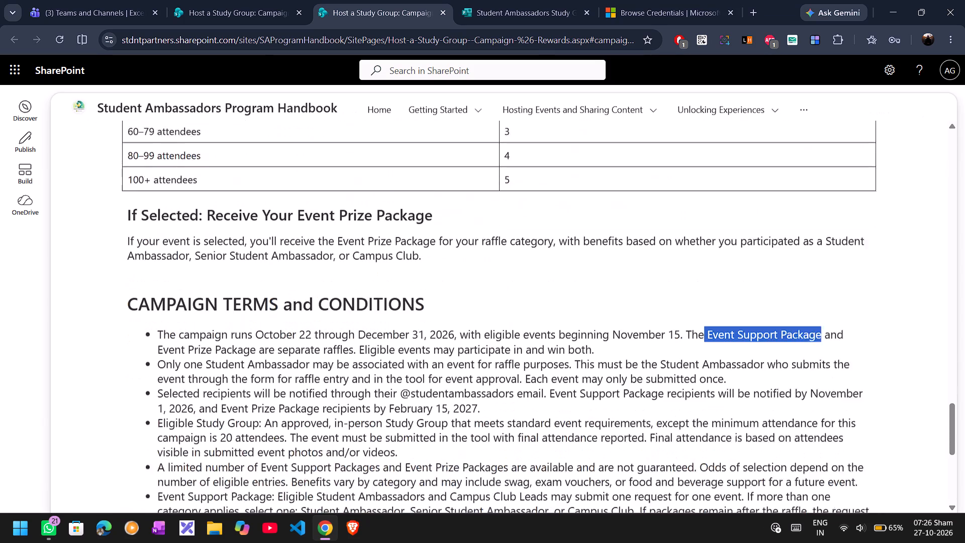
scroll(822, 240, down, 2)
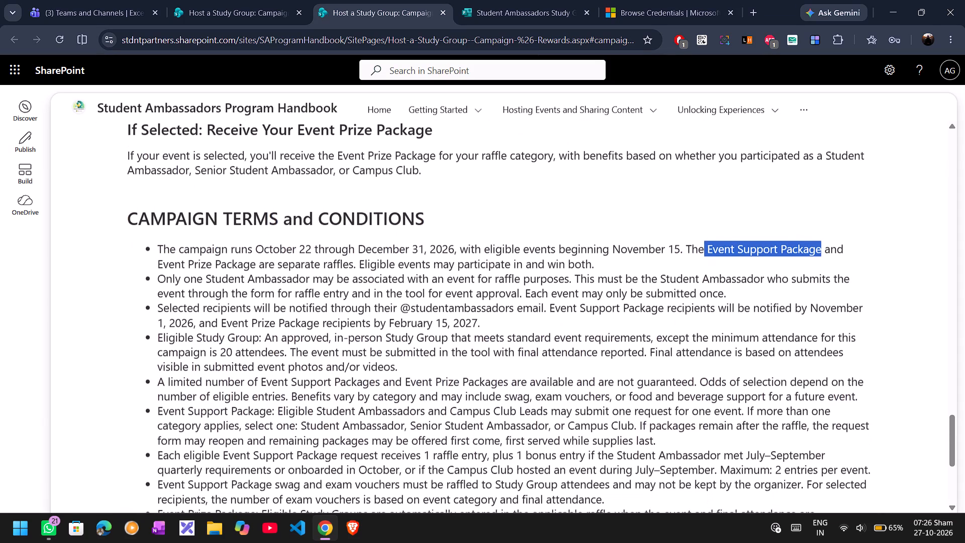
scroll(822, 240, down, 1)
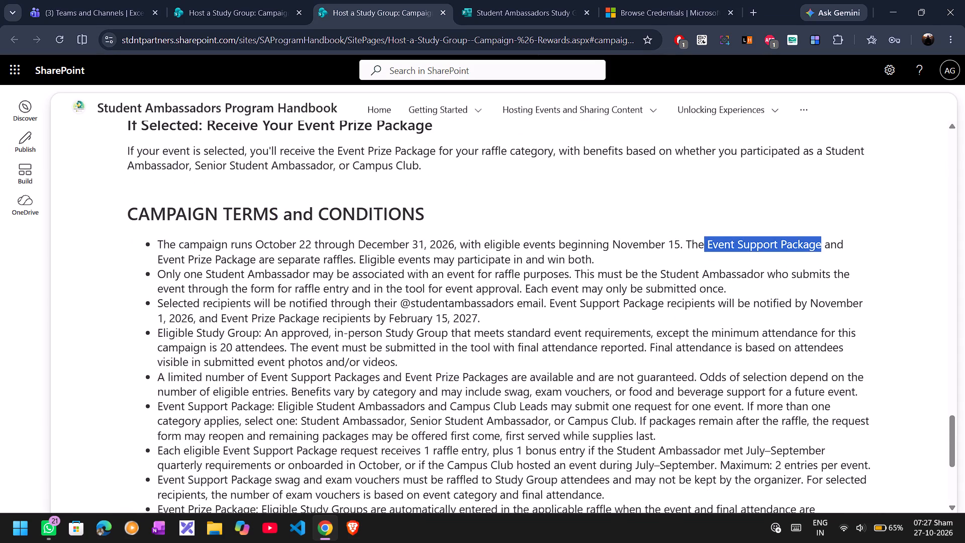
click(794, 241)
Examine the Event Prize Package benefits table, focusing on the number of packages available to New and Associate Student Ambassadors.
scroll(794, 241, up, 9)
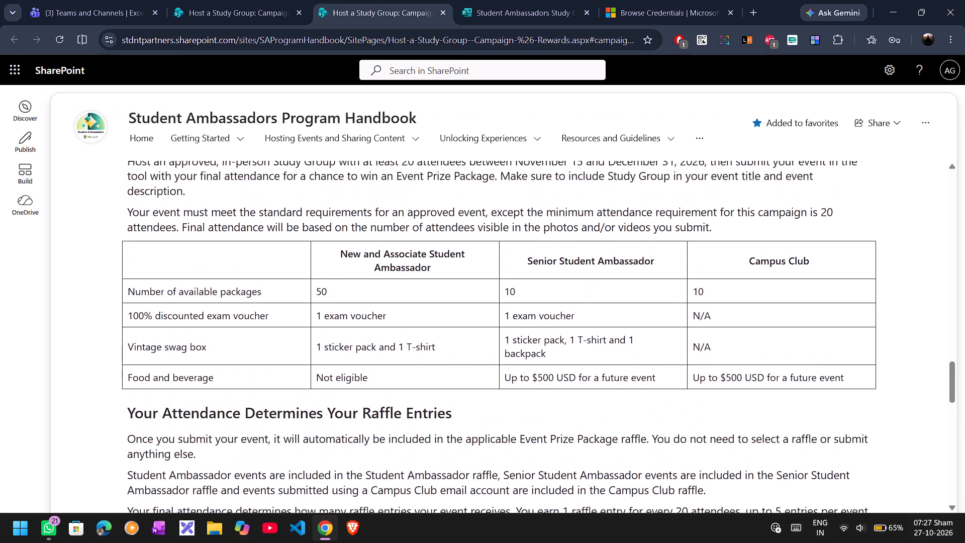
scroll(794, 241, up, 2)
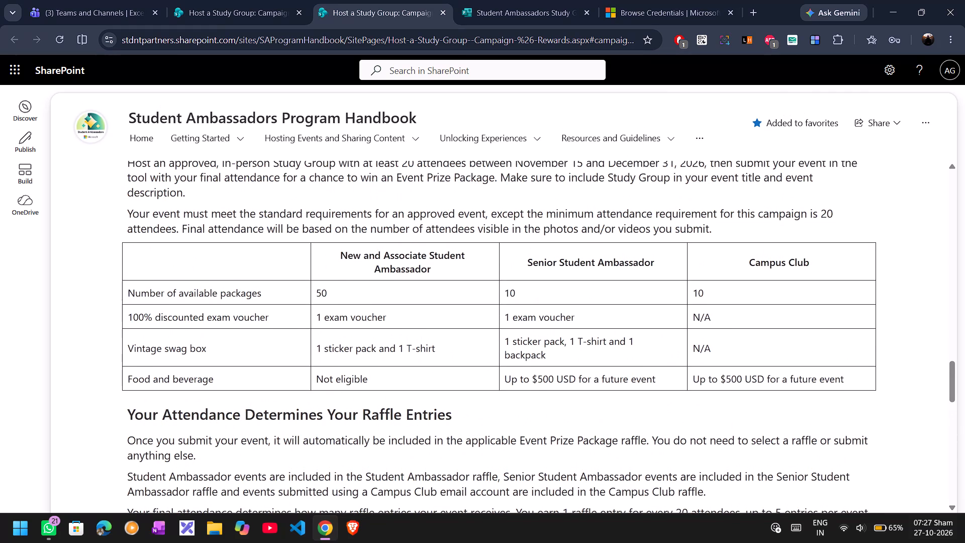
drag(334, 292, 309, 290)
scroll(389, 325, up, 1)
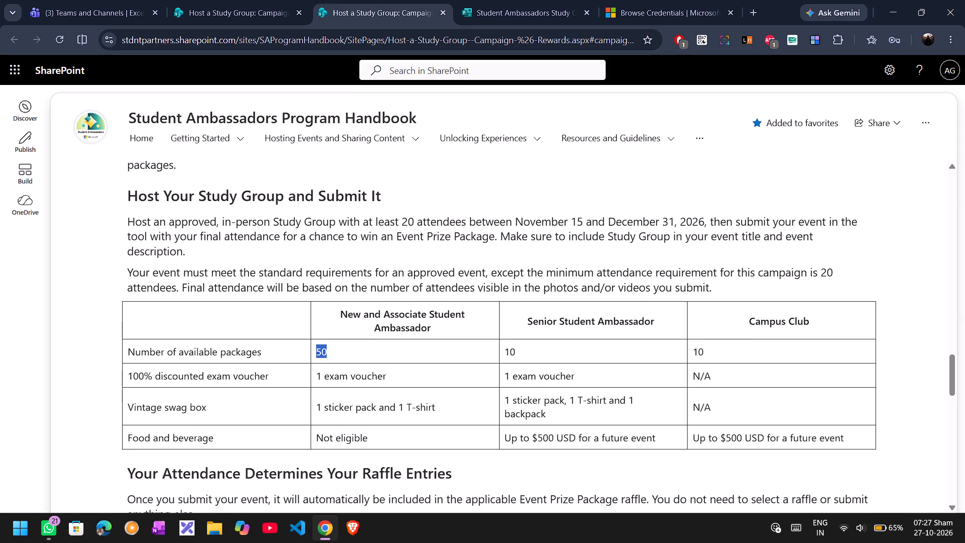
scroll(389, 325, up, 1)
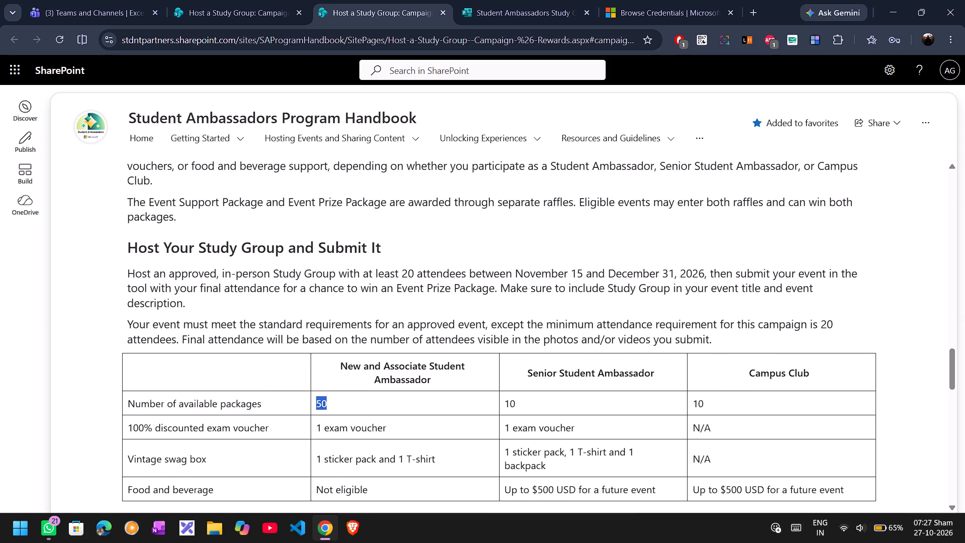
Review the Event Support Package benefits table, focusing on the swag box and exam vouchers for New and Associate Student Ambassadors.
scroll(389, 325, up, 5)
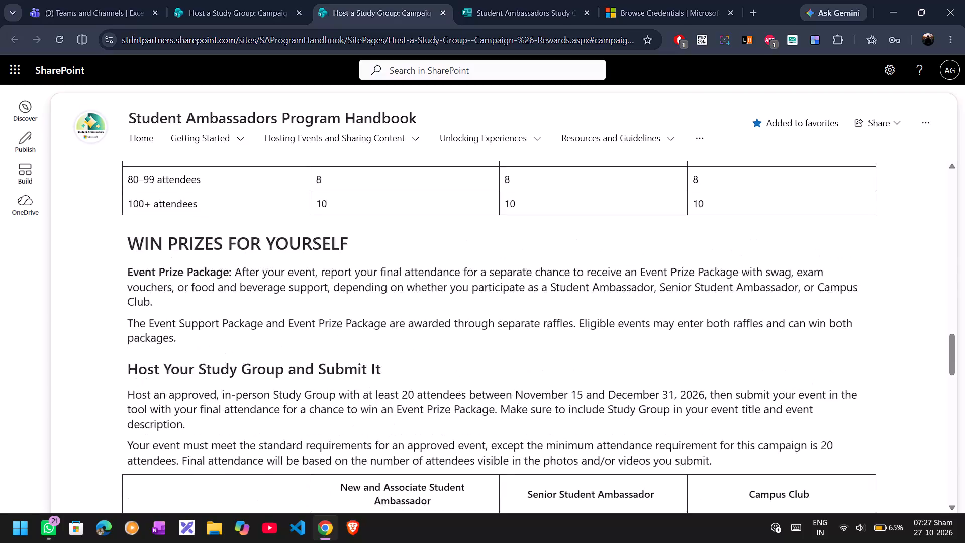
scroll(389, 325, up, 8)
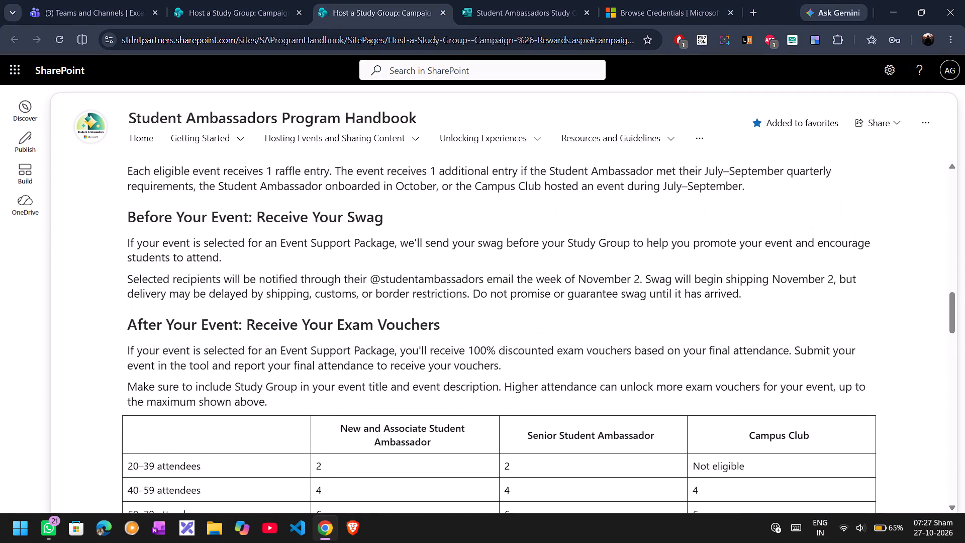
scroll(389, 325, up, 5)
scroll(389, 325, down, 5)
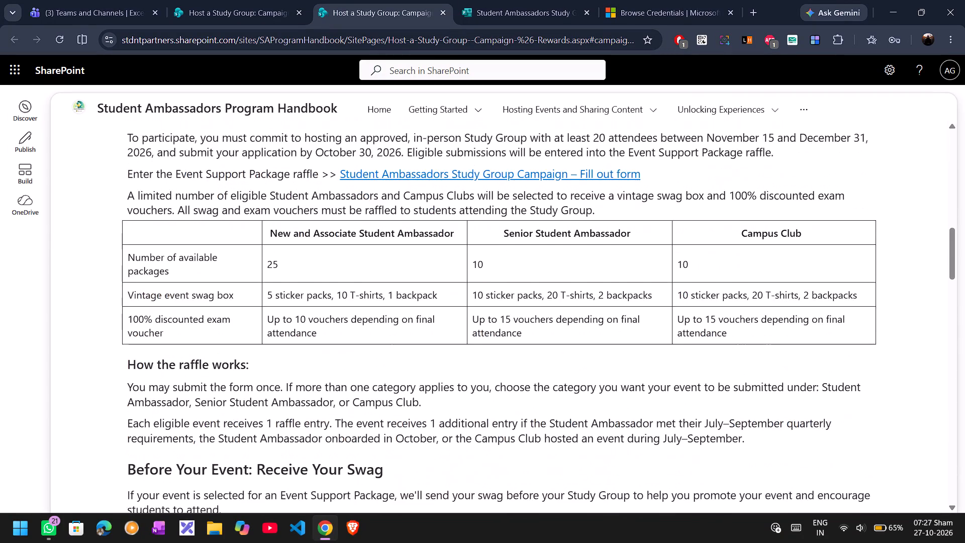
scroll(389, 325, down, 1)
drag(328, 283, 262, 233)
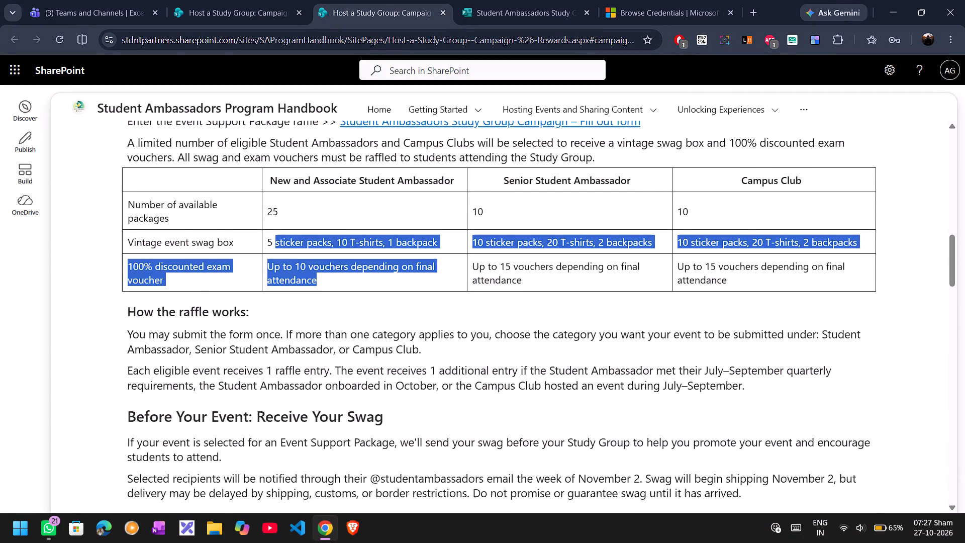
drag(262, 233, 258, 230)
click(258, 230)
Read the swag and attendance-based exam voucher sections, and compare the Event Prize Package benefits across the ambassador and Campus Club categories.
scroll(258, 230, down, 2)
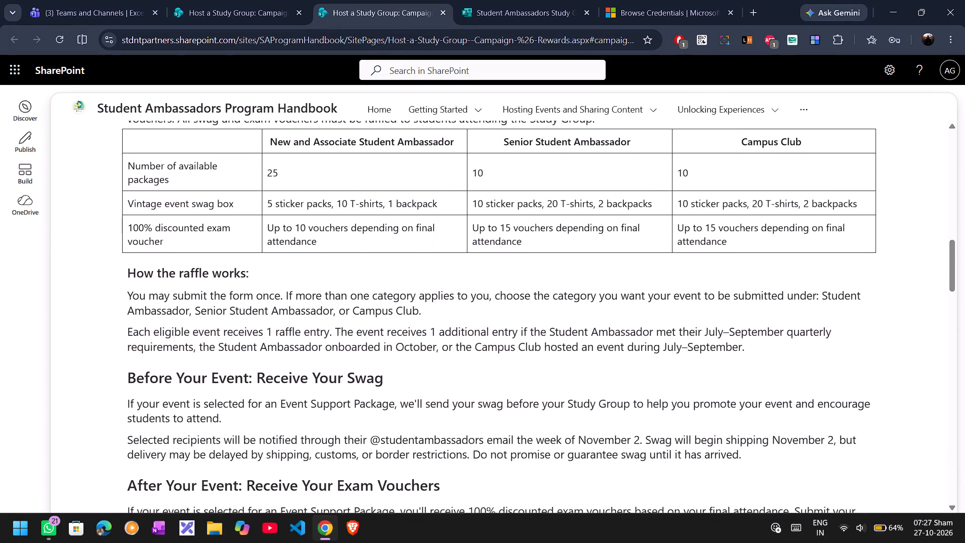
scroll(258, 230, down, 3)
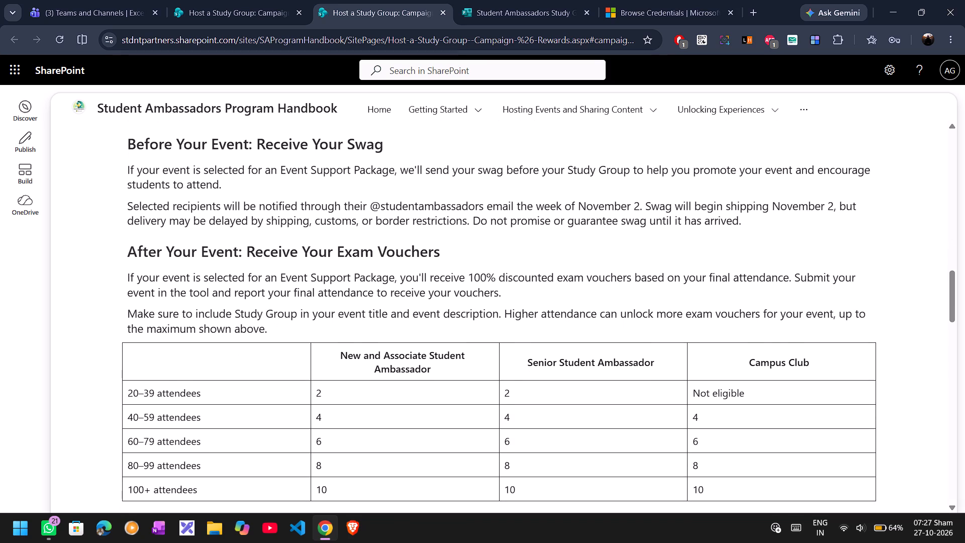
scroll(355, 398, down, 10)
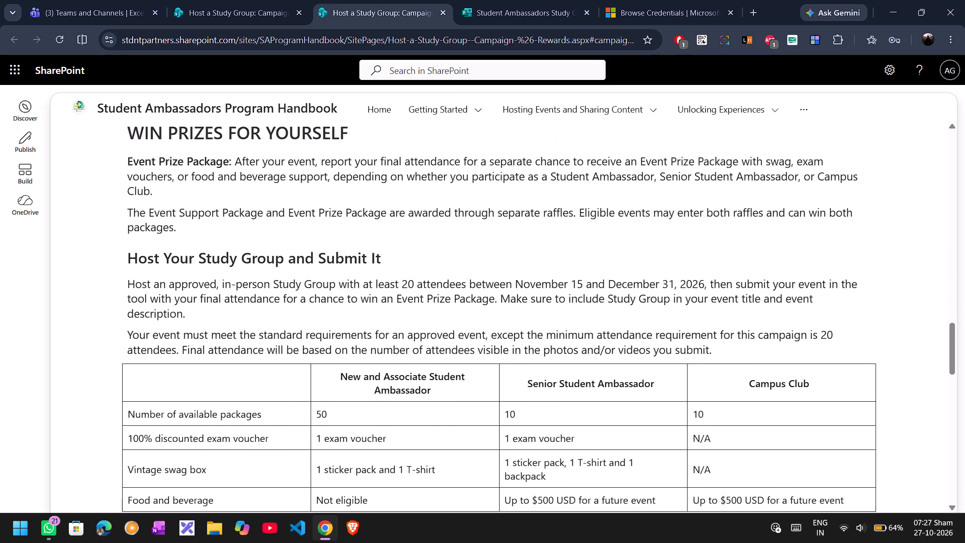
scroll(355, 398, down, 2)
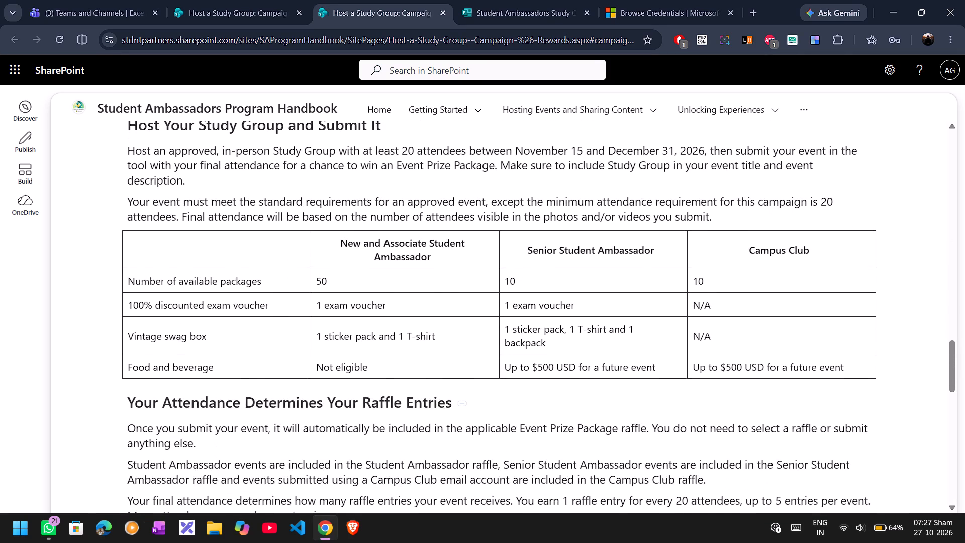
scroll(581, 395, down, 3)
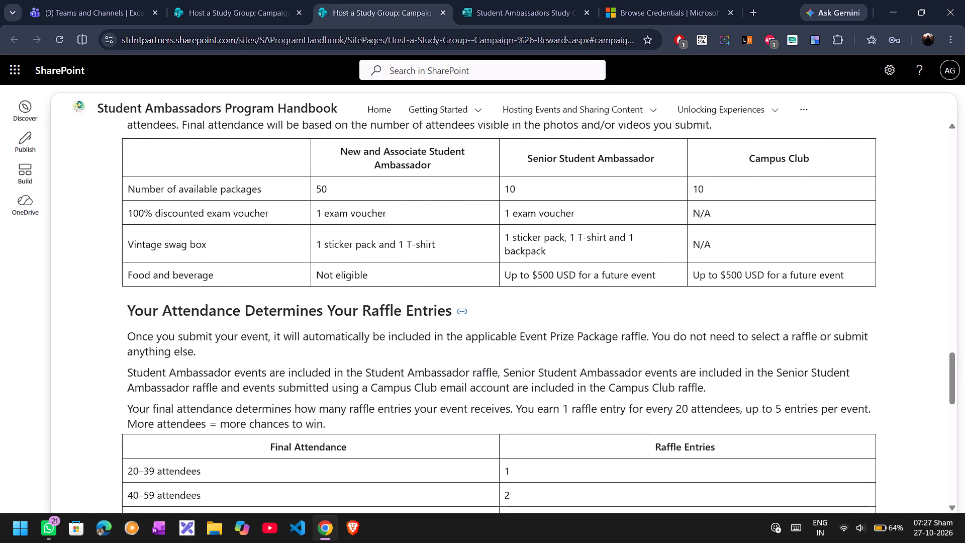
scroll(581, 395, down, 2)
scroll(581, 395, up, 3)
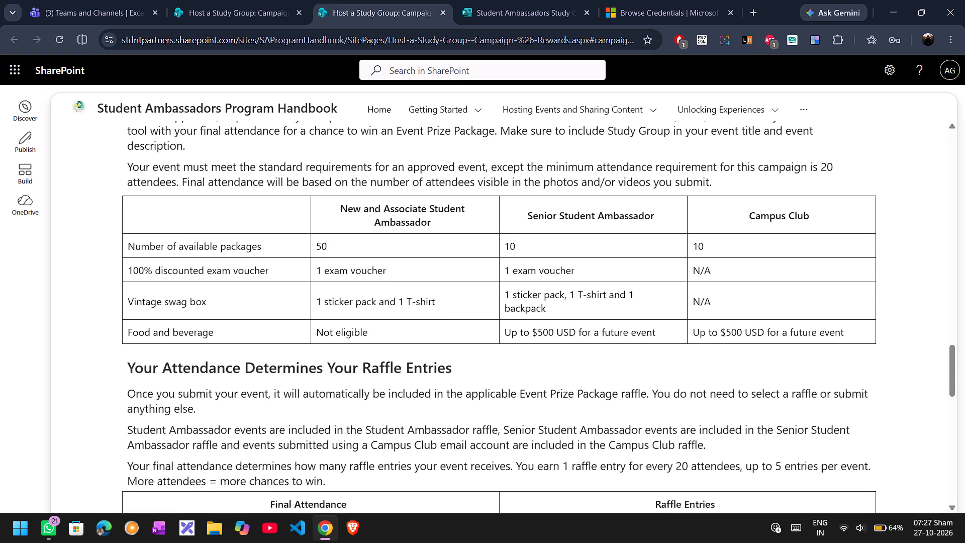
scroll(581, 395, up, 2)
scroll(581, 395, down, 1)
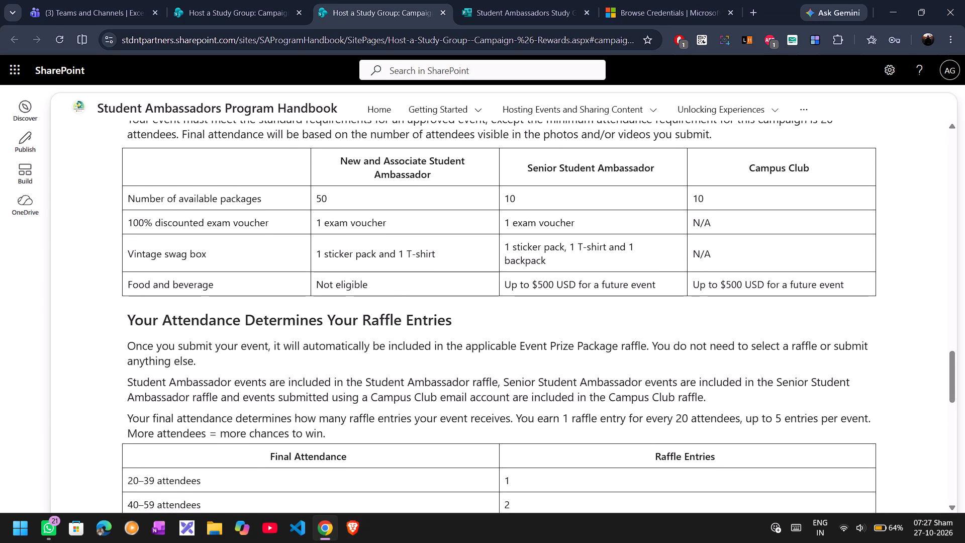
scroll(387, 392, down, 1)
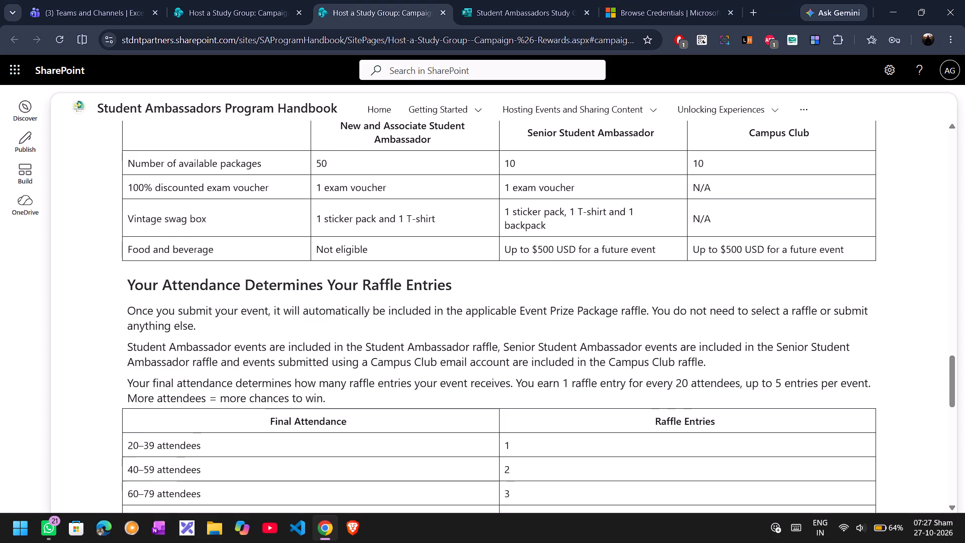
scroll(334, 327, right, 1)
scroll(334, 327, up, 1)
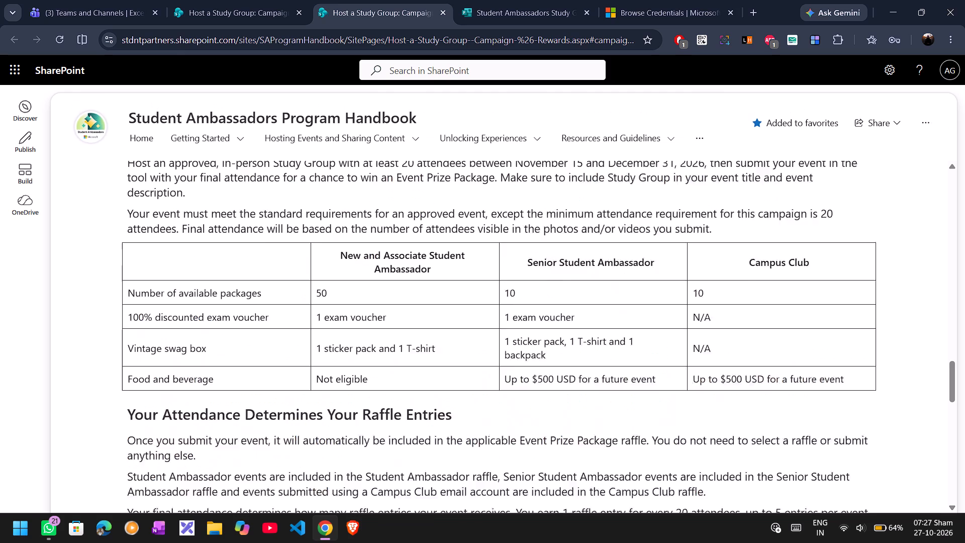
scroll(334, 327, up, 1)
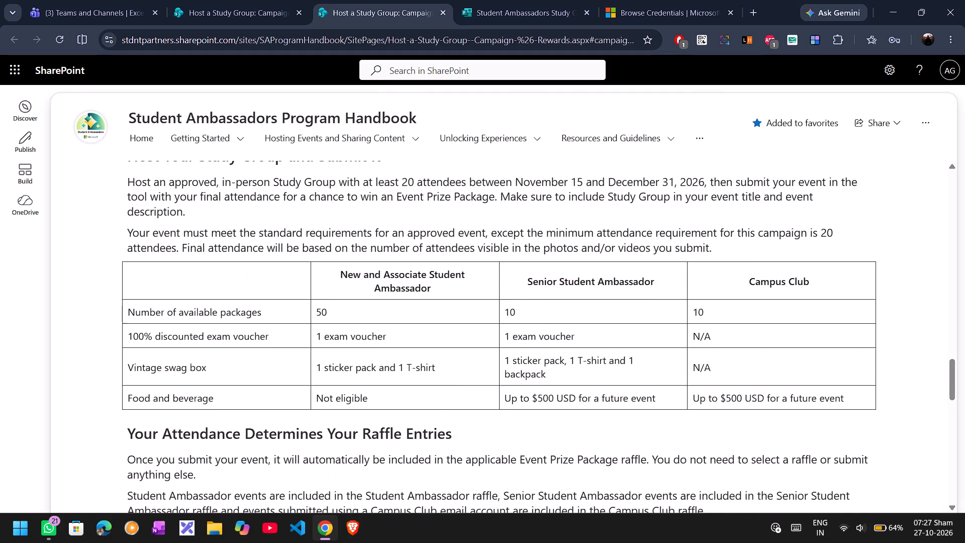
scroll(334, 327, down, 3)
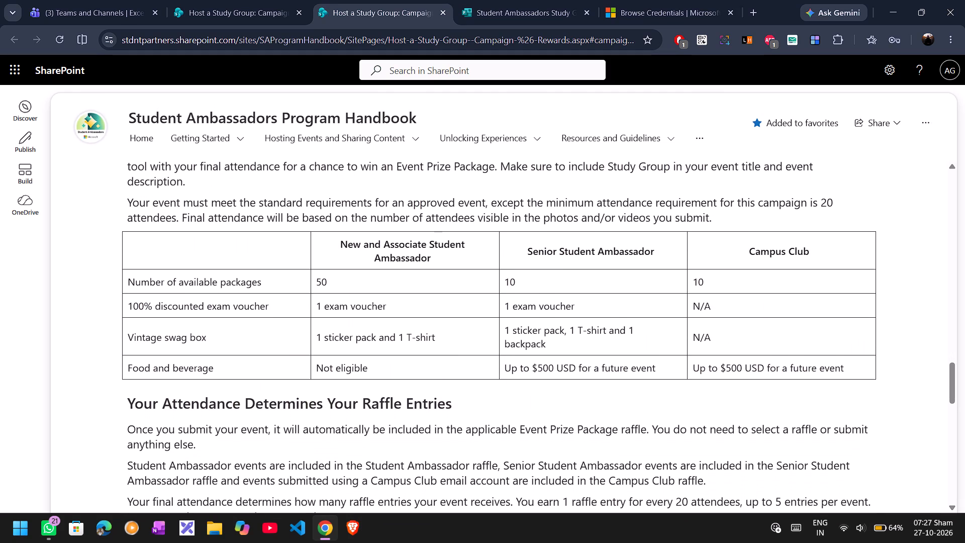
Review how final attendance determines Event Prize Package raffle entries, and read the section on receiving the package if selected.
scroll(334, 327, down, 3)
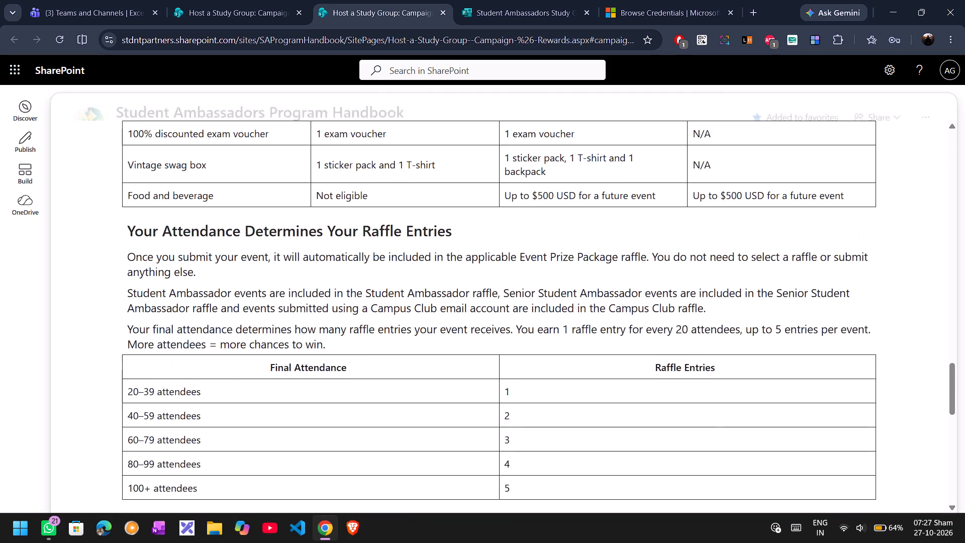
scroll(334, 327, down, 3)
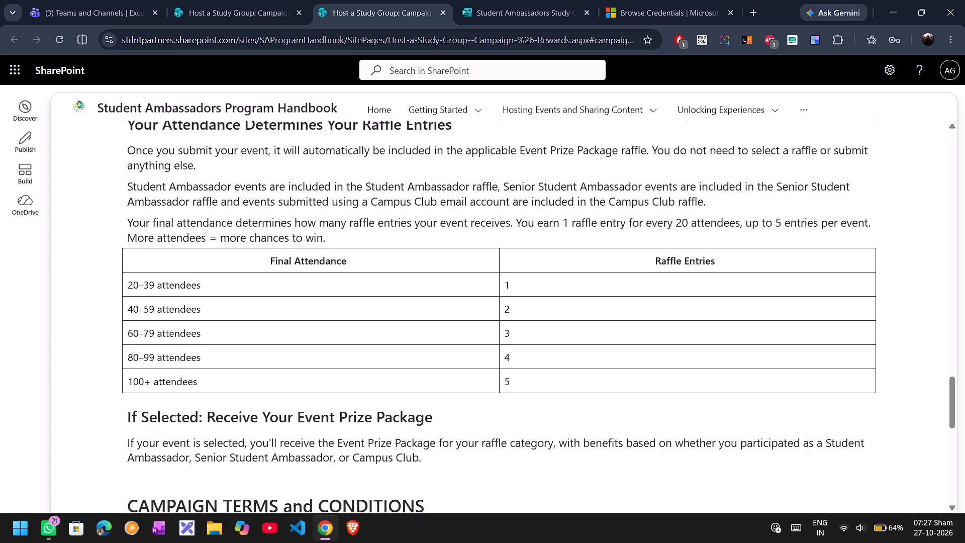
scroll(334, 327, down, 4)
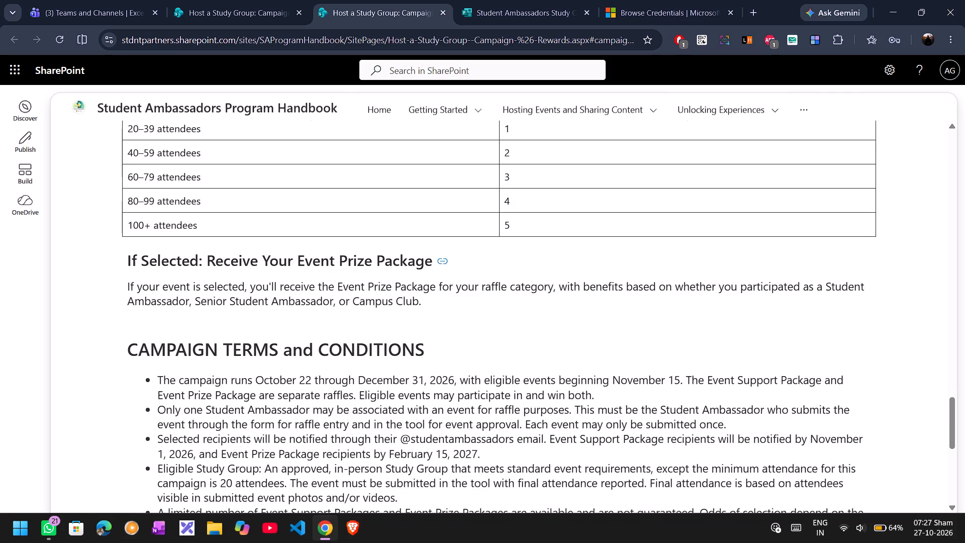
Read the first two campaign terms, covering campaign dates, separate raffles and the rule on which Student Ambassador may submit an event.
scroll(334, 327, down, 1)
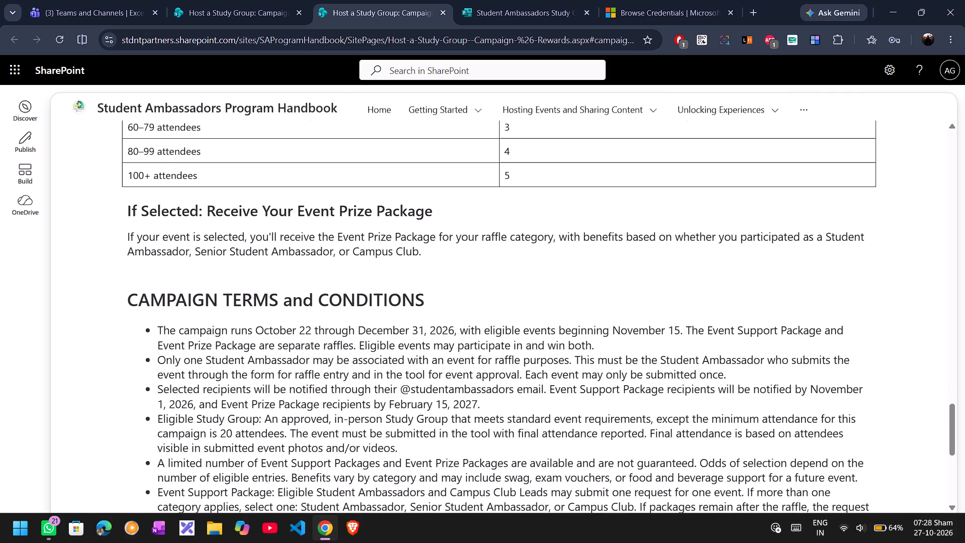
scroll(334, 327, down, 1)
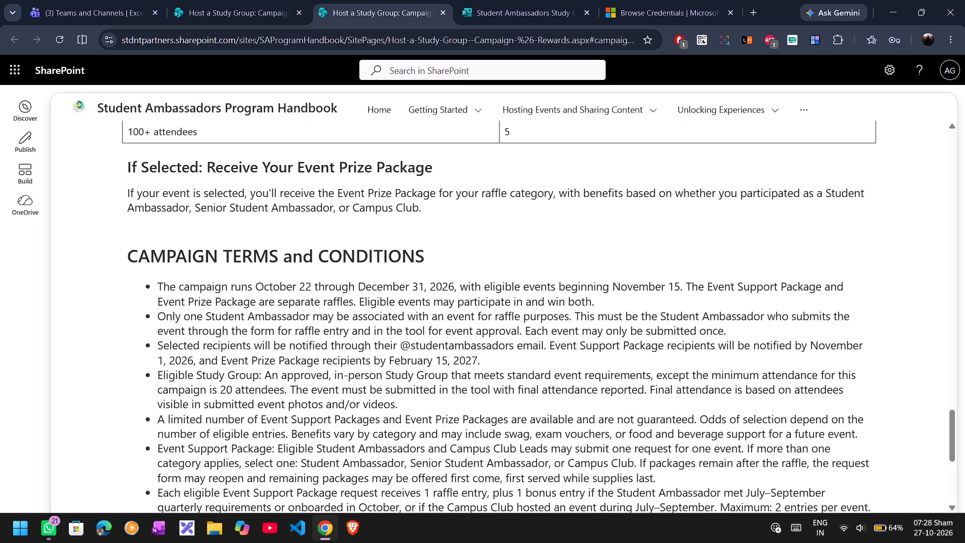
scroll(334, 327, down, 2)
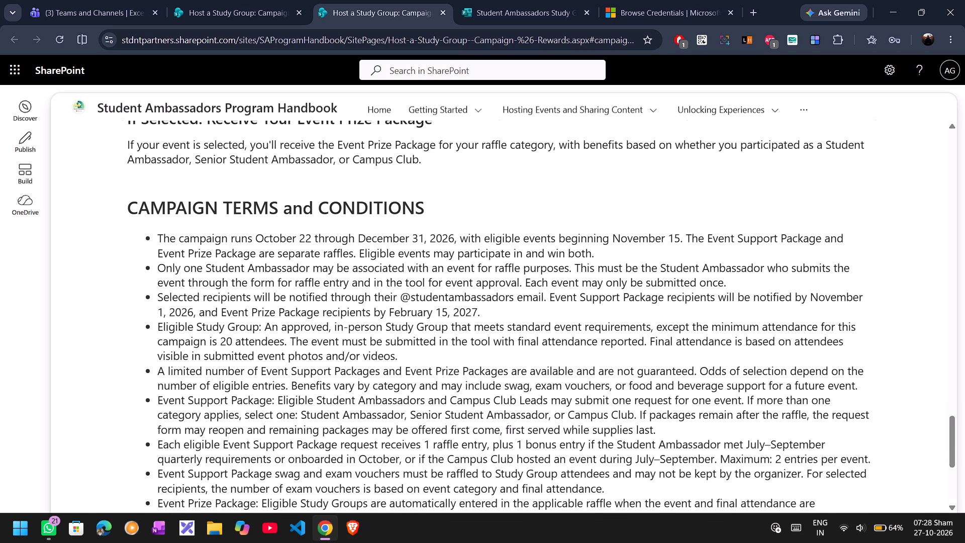
drag(592, 254, 151, 239)
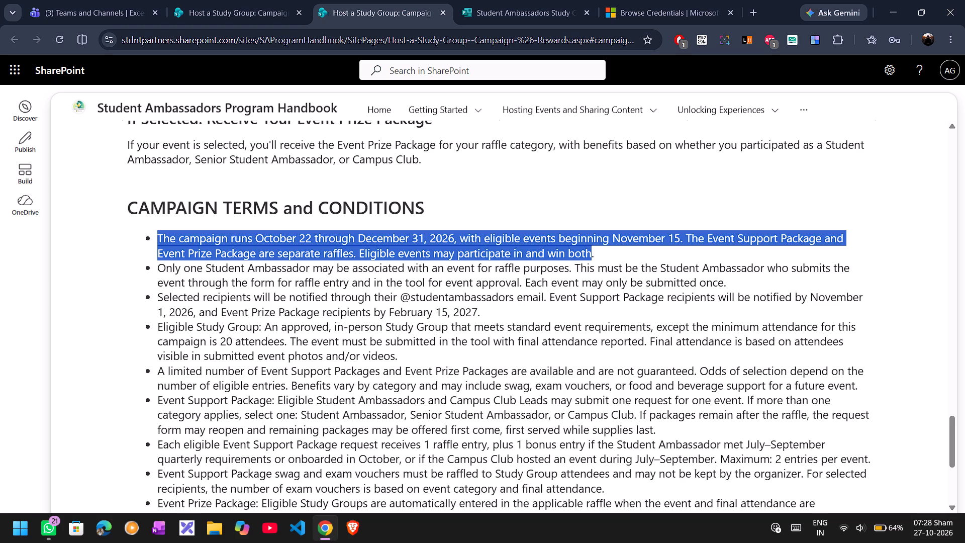
drag(157, 264, 544, 288)
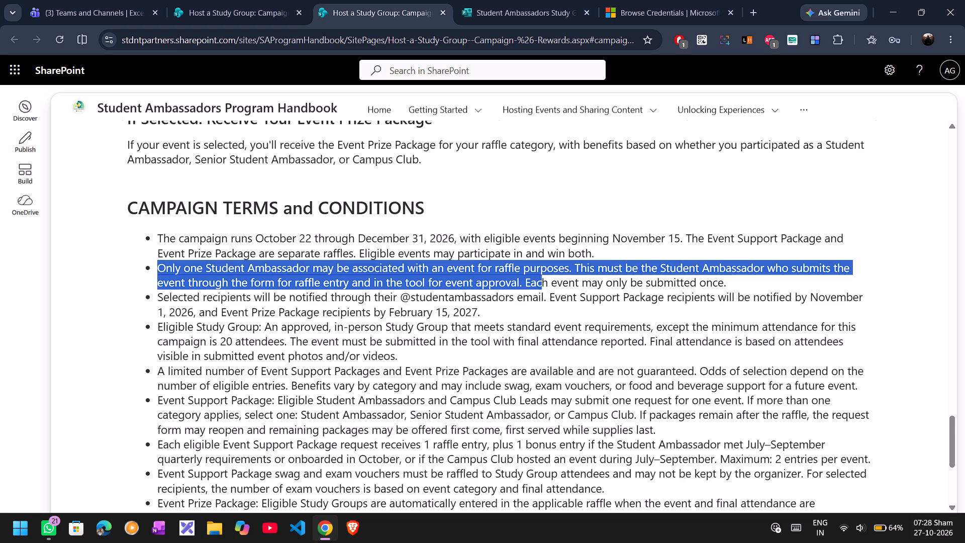
drag(544, 288, 572, 286)
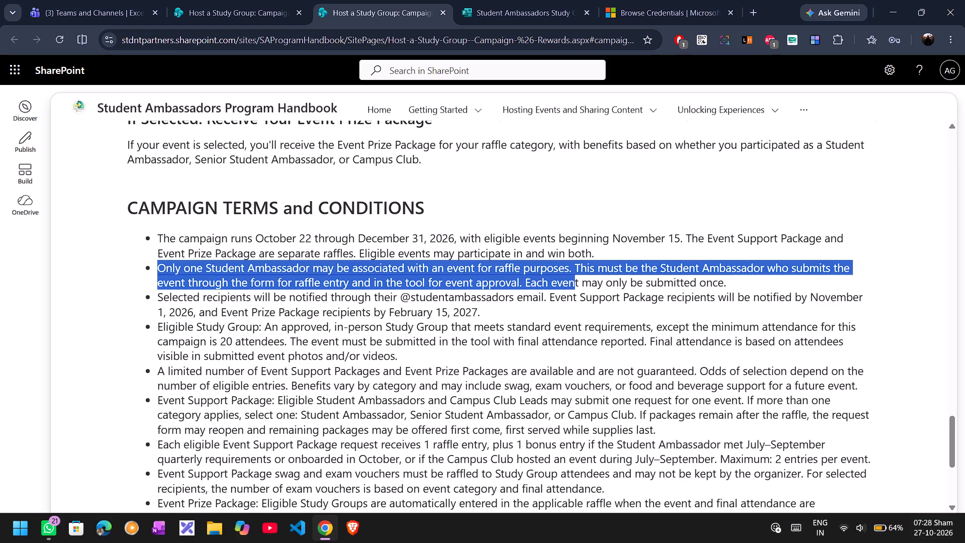
click(572, 286)
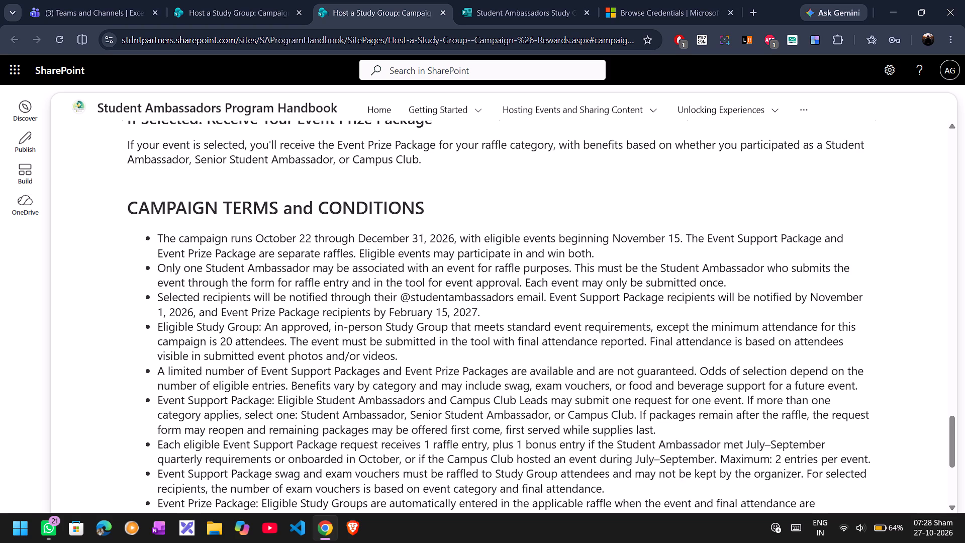
drag(728, 282, 560, 268)
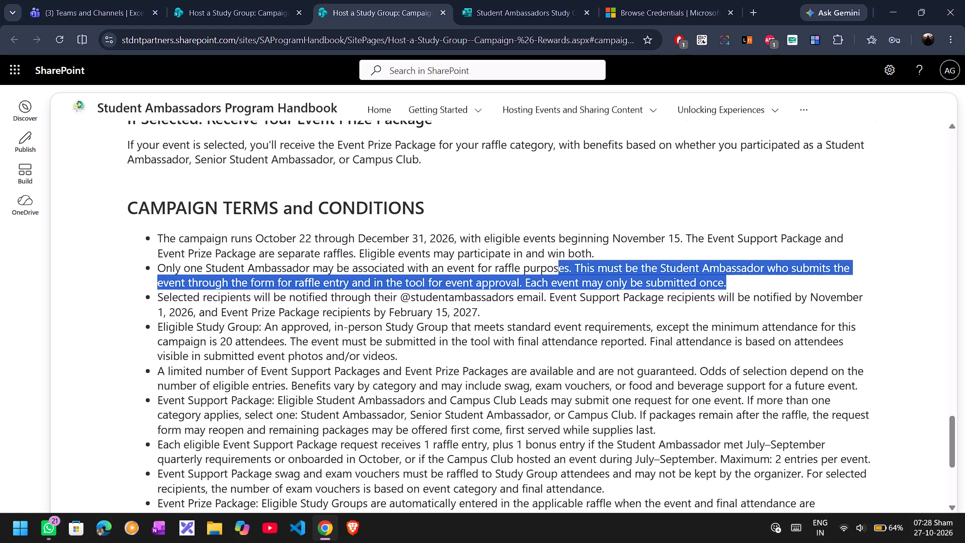
drag(560, 268, 322, 264)
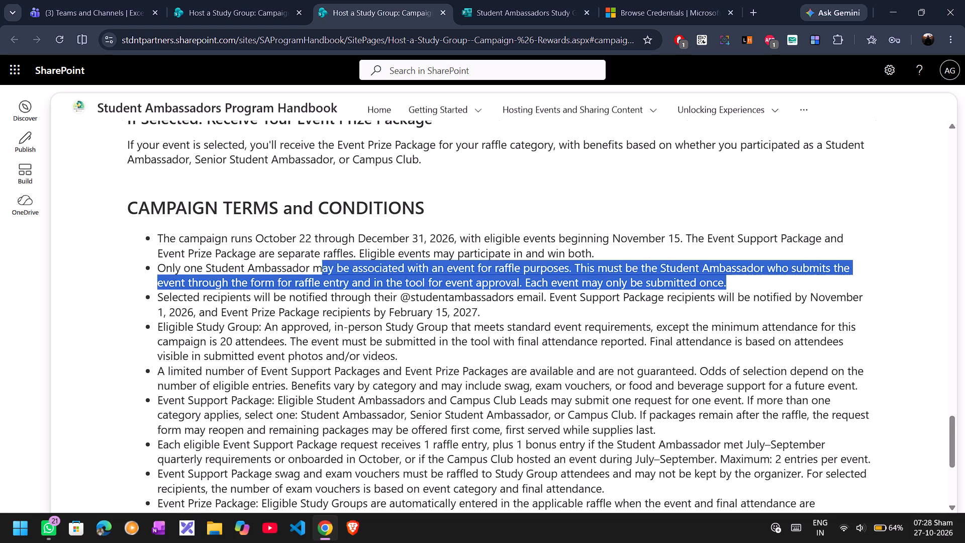
drag(322, 264, 144, 287)
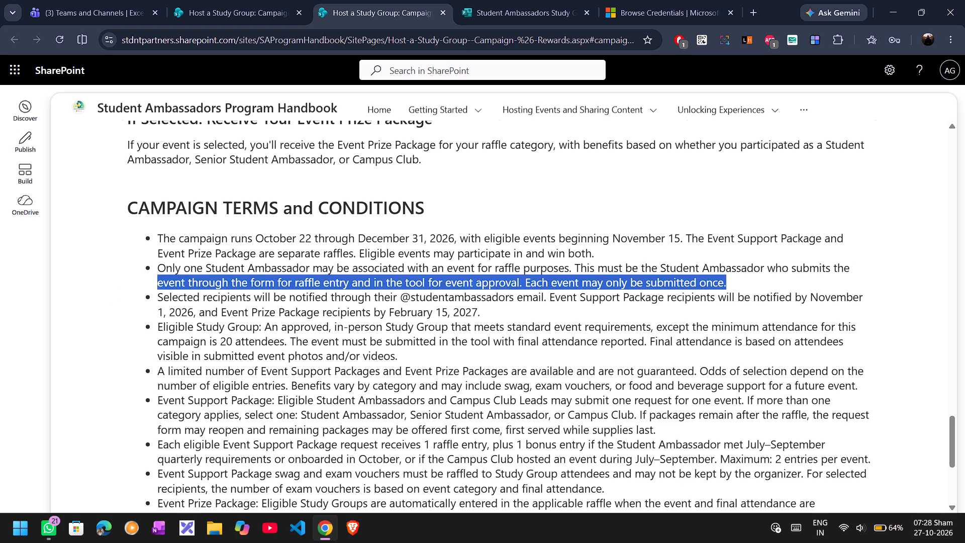
Read the campaign terms on recipient notification dates and on what counts as an eligible Study Group.
drag(144, 287, 507, 317)
scroll(507, 317, down, 1)
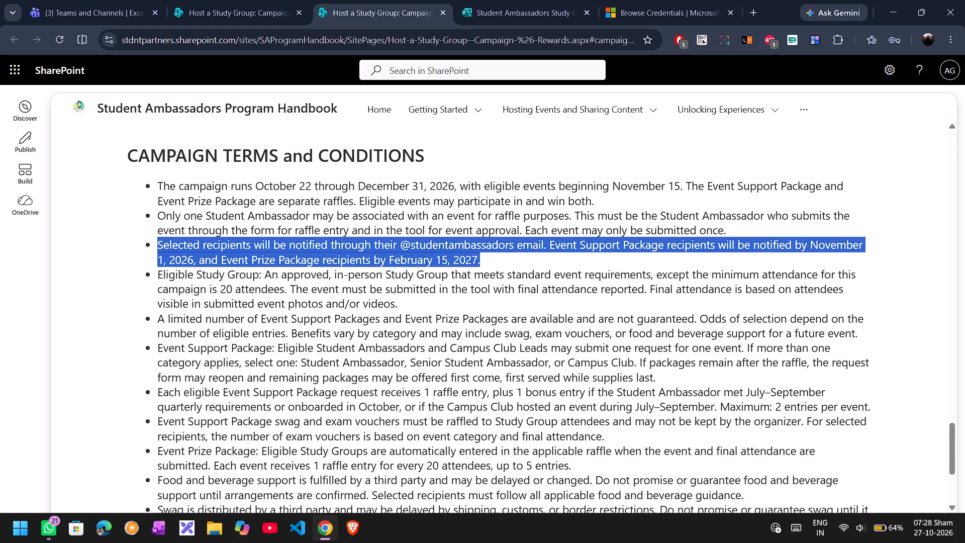
scroll(507, 317, down, 1)
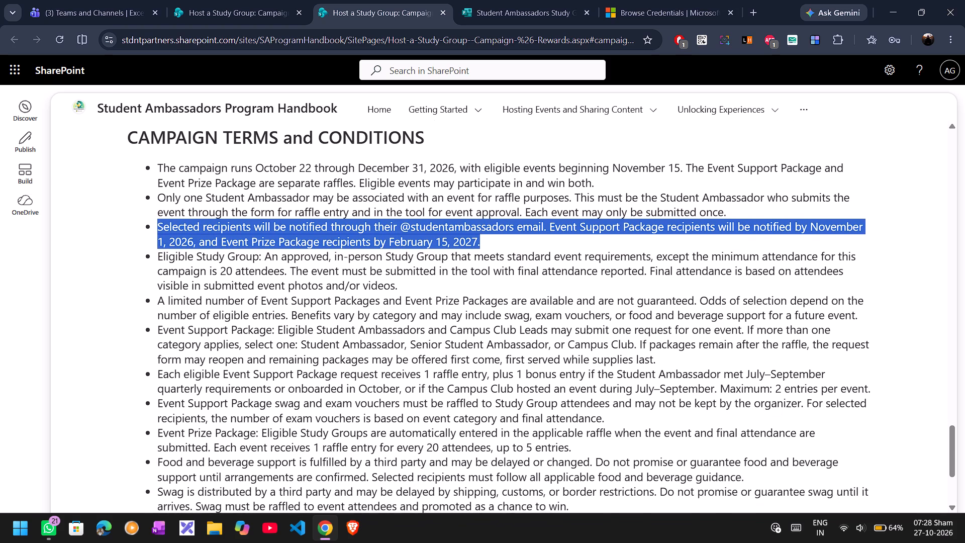
scroll(507, 317, down, 2)
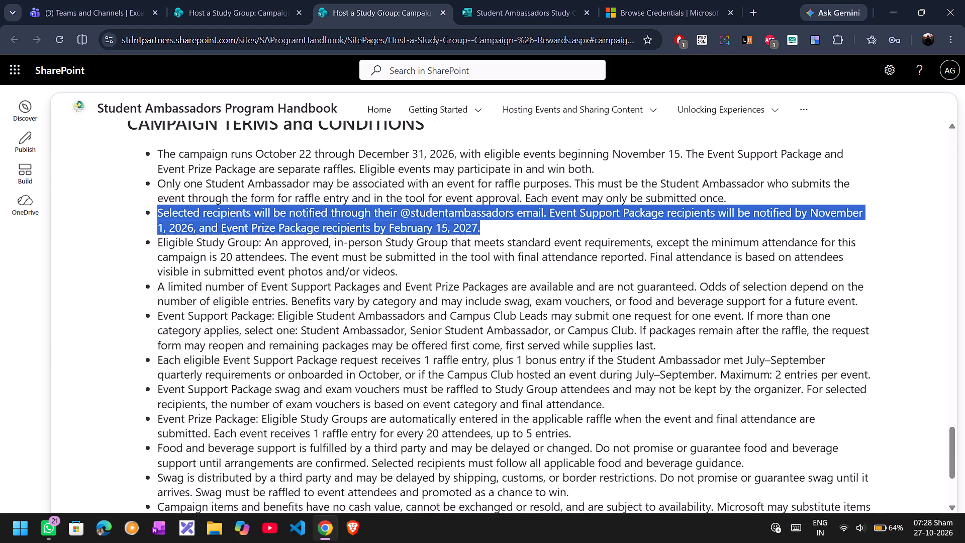
scroll(507, 317, down, 1)
click(447, 239)
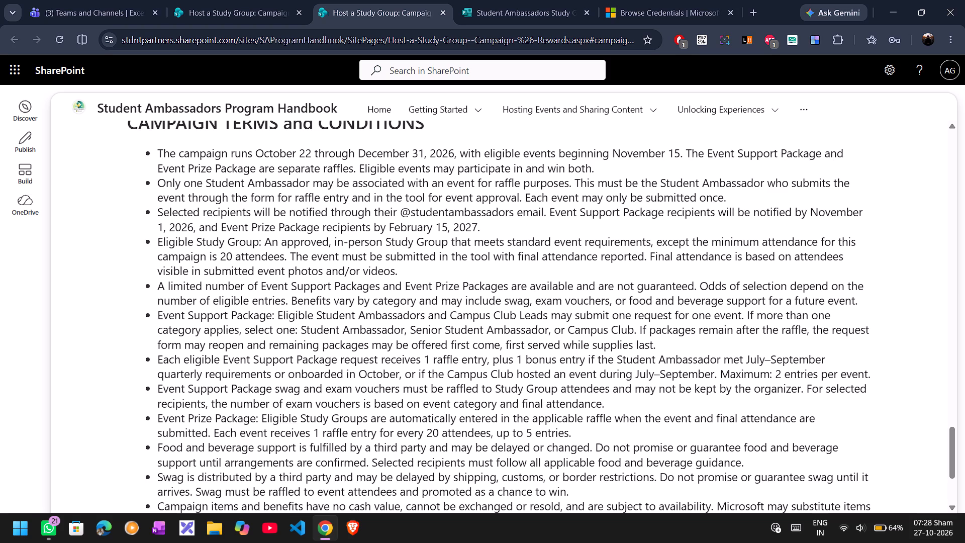
drag(478, 227, 410, 234)
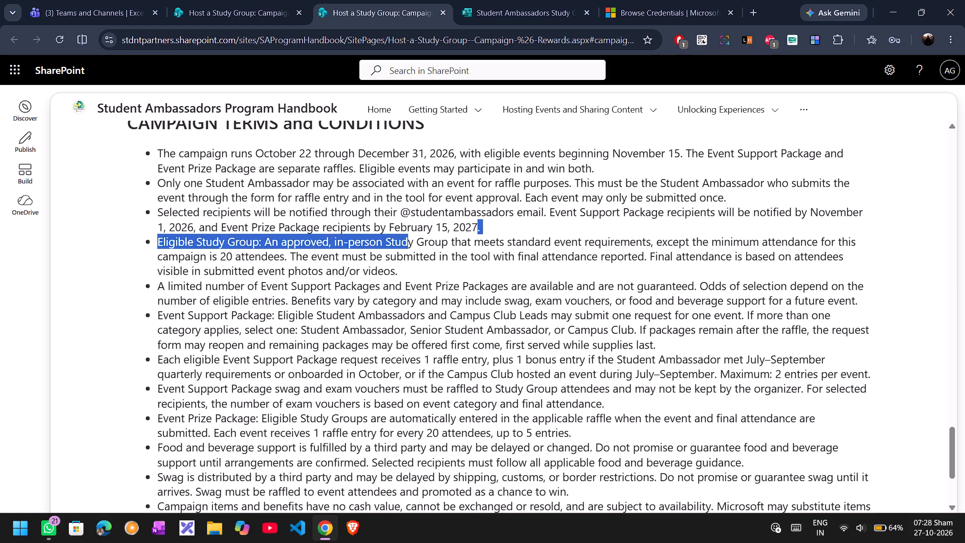
drag(410, 234, 174, 228)
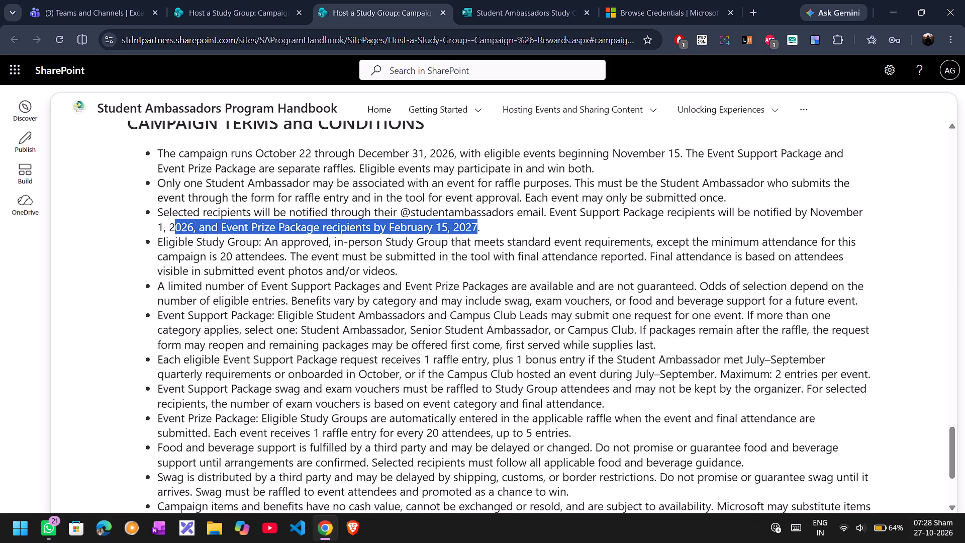
drag(174, 228, 280, 254)
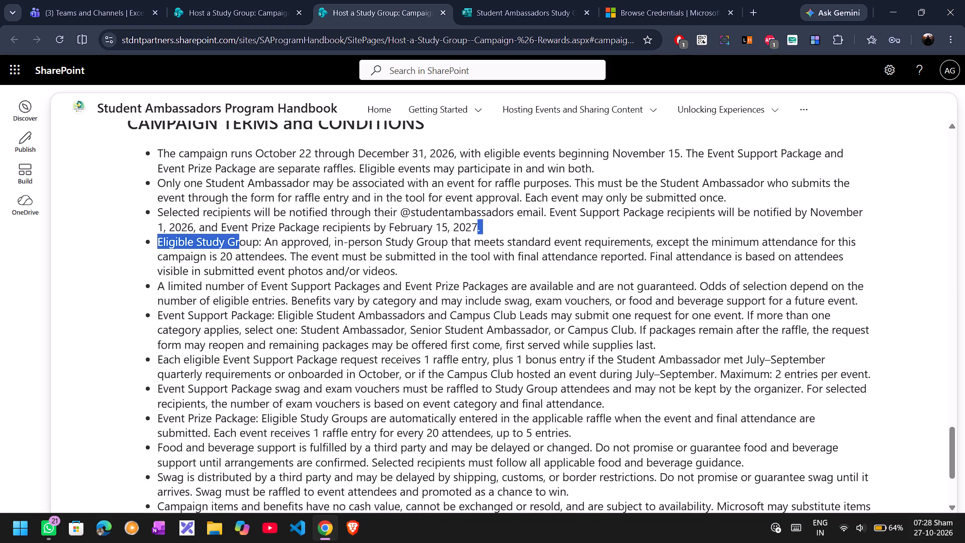
click(408, 227)
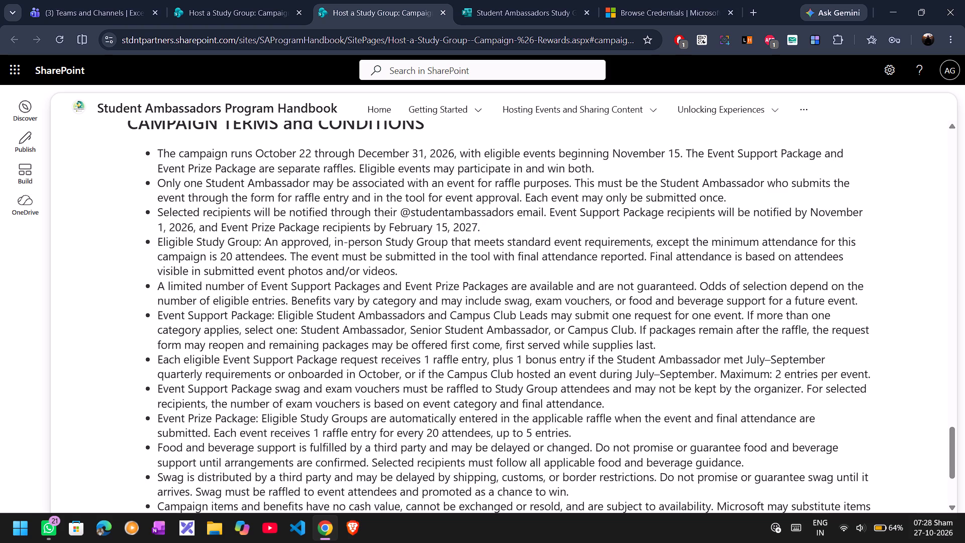
Read the remaining campaign terms on package requests, raffle entries, vouchers, food and beverage, swag, and participant rules.
scroll(408, 227, down, 1)
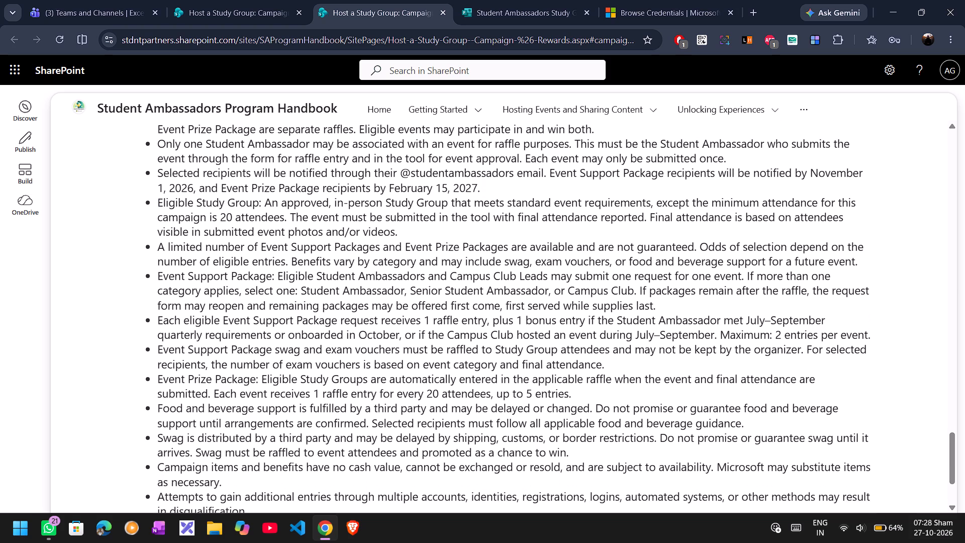
scroll(408, 227, down, 1)
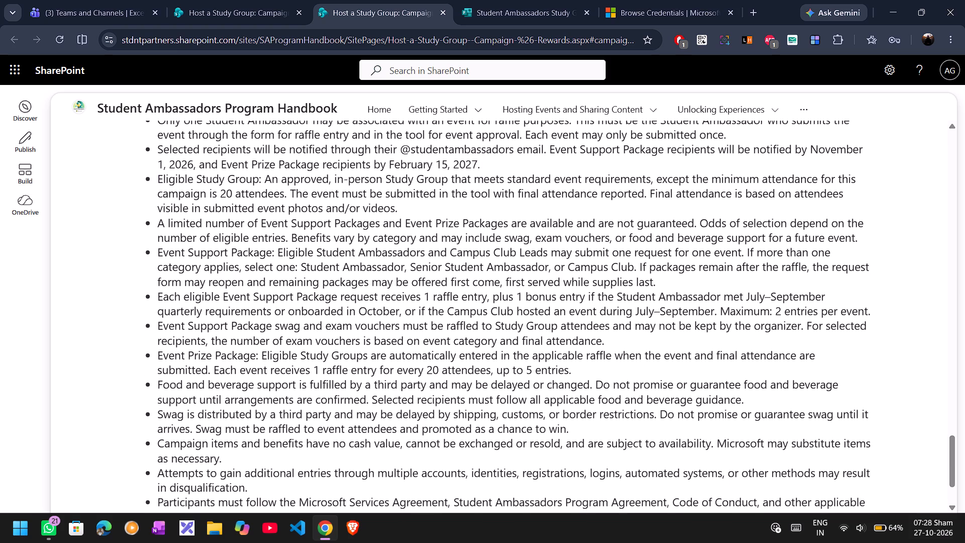
scroll(408, 227, down, 2)
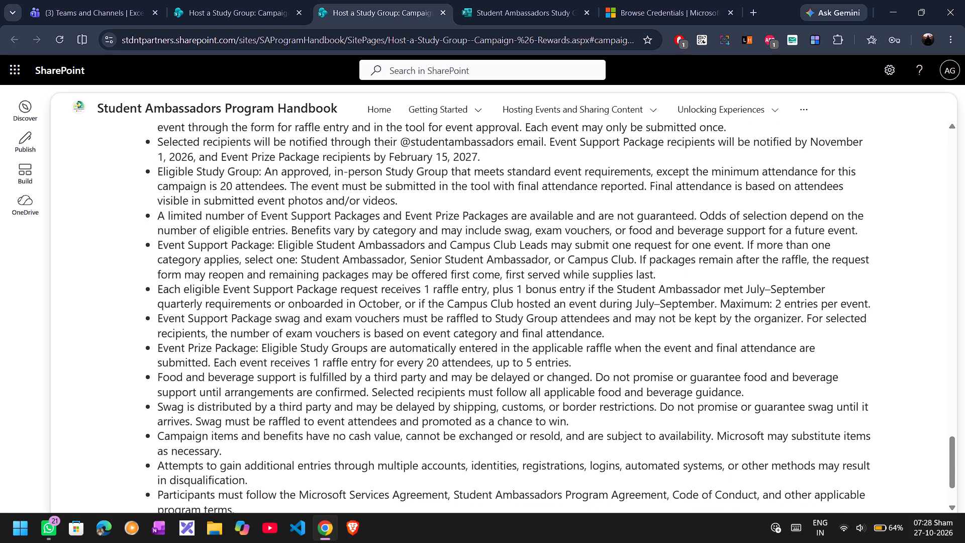
scroll(408, 227, down, 3)
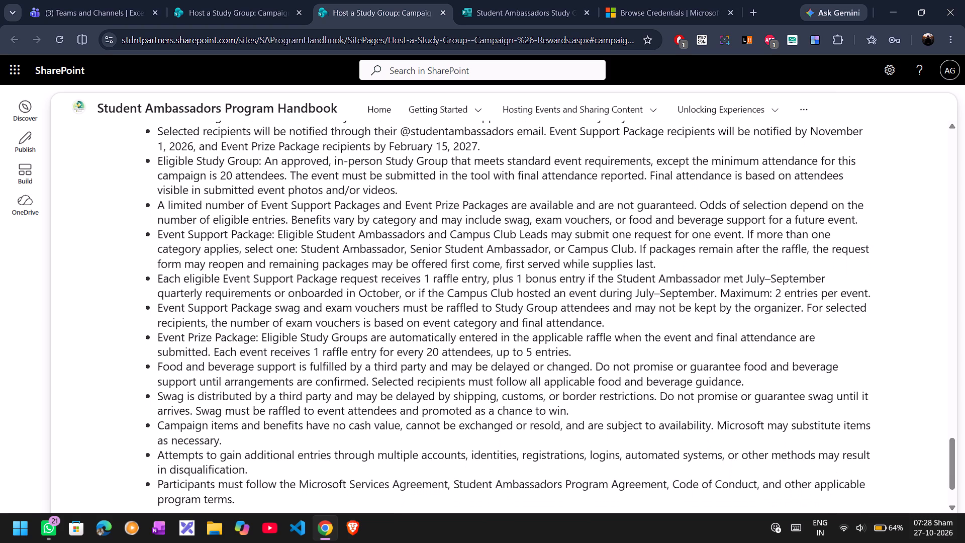
scroll(408, 227, down, 2)
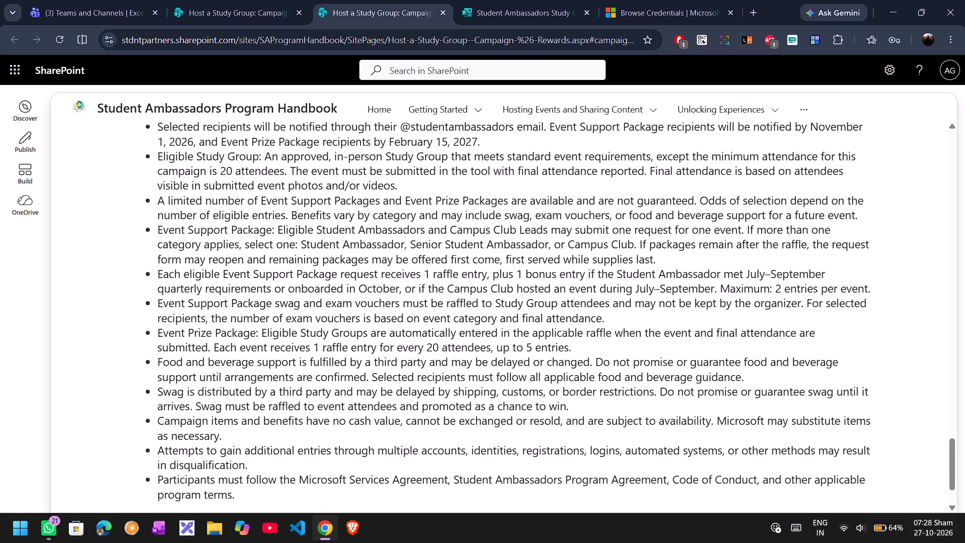
scroll(408, 227, down, 2)
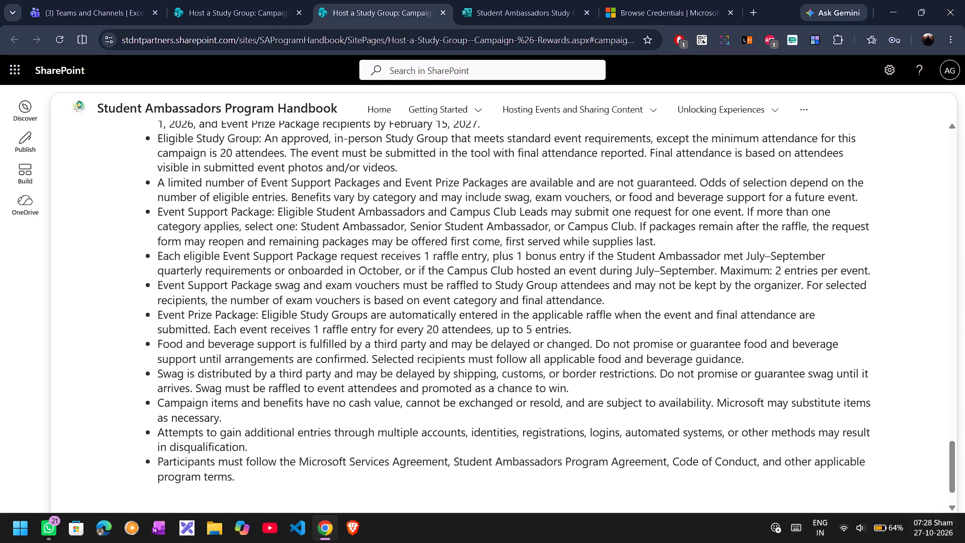
scroll(408, 227, down, 3)
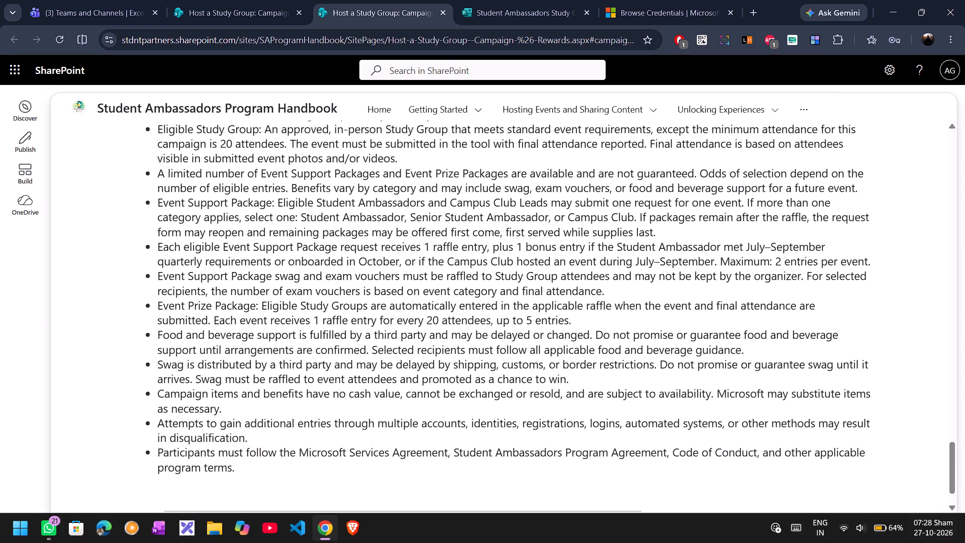
scroll(408, 227, down, 1)
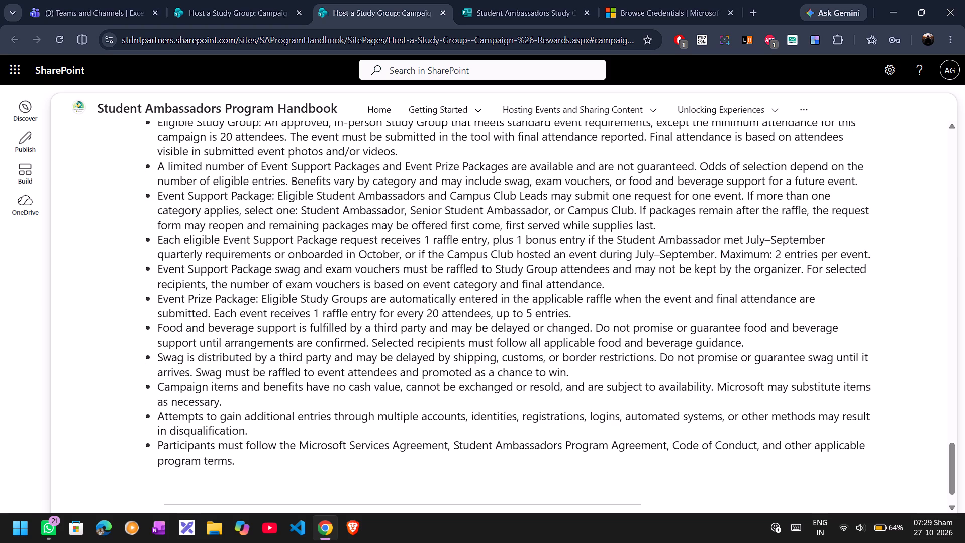
Go back to the application form and review the category, event date and attendance answers and the unanswered certification exam question.
click(546, 0)
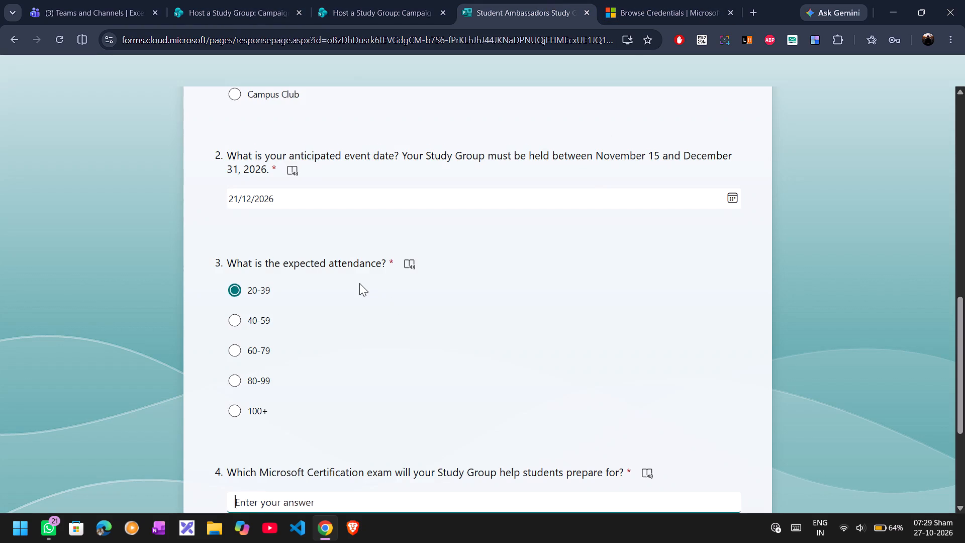
scroll(359, 284, down, 1)
scroll(358, 285, up, 5)
scroll(398, 304, down, 2)
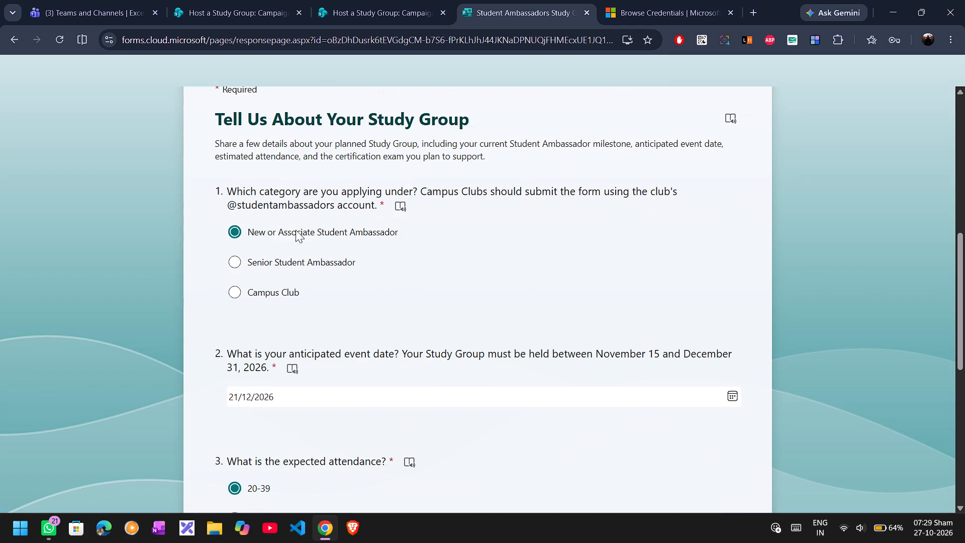
scroll(336, 229, down, 1)
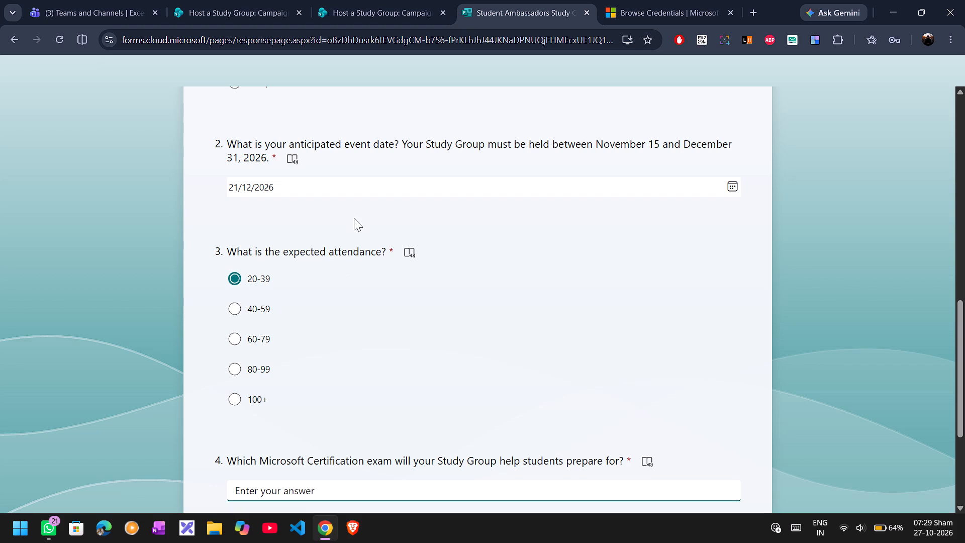
scroll(329, 283, down, 1)
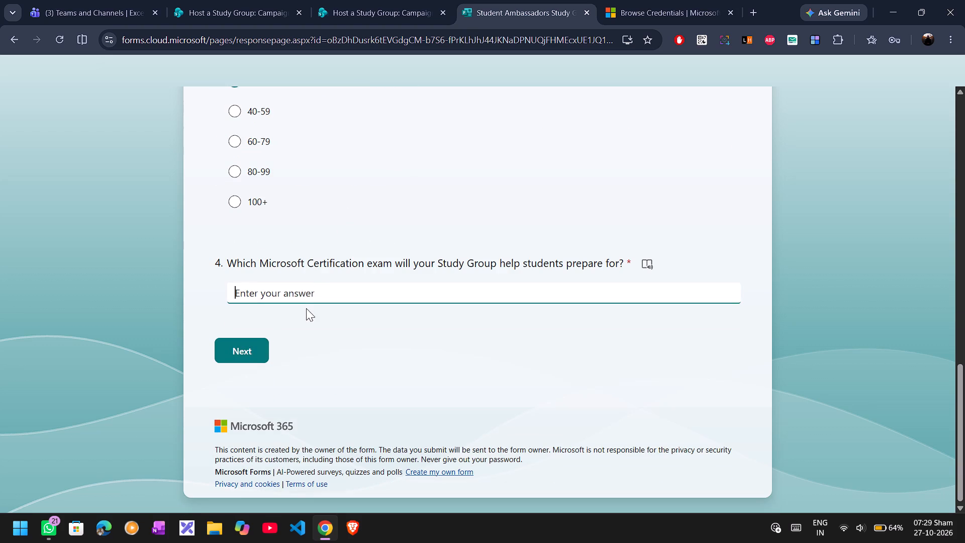
click(309, 308)
click(310, 303)
drag(226, 266, 387, 266)
click(403, 268)
Rerun the Microsoft Learn credentials search with no search term and browse the full list of exams and certifications.
click(668, 0)
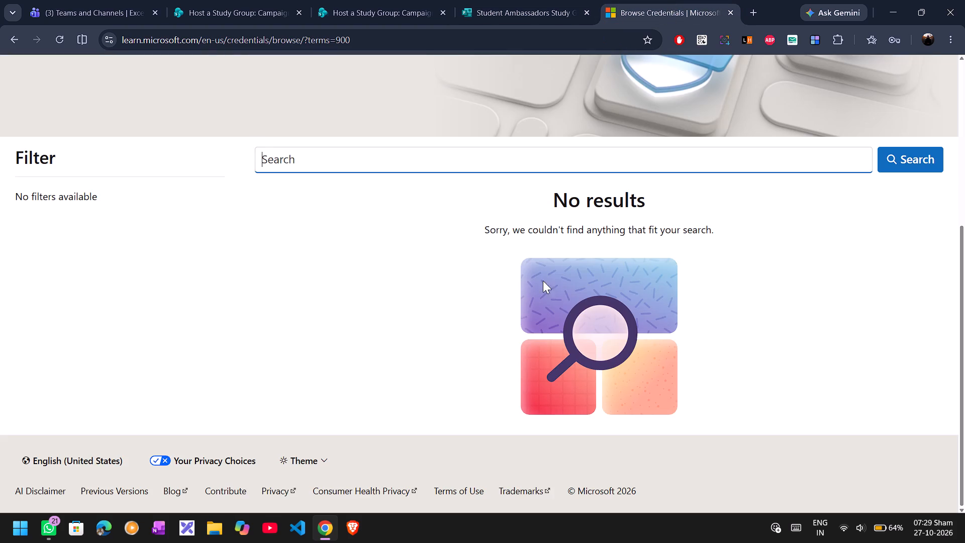
scroll(442, 262, up, 1)
drag(295, 376, 244, 375)
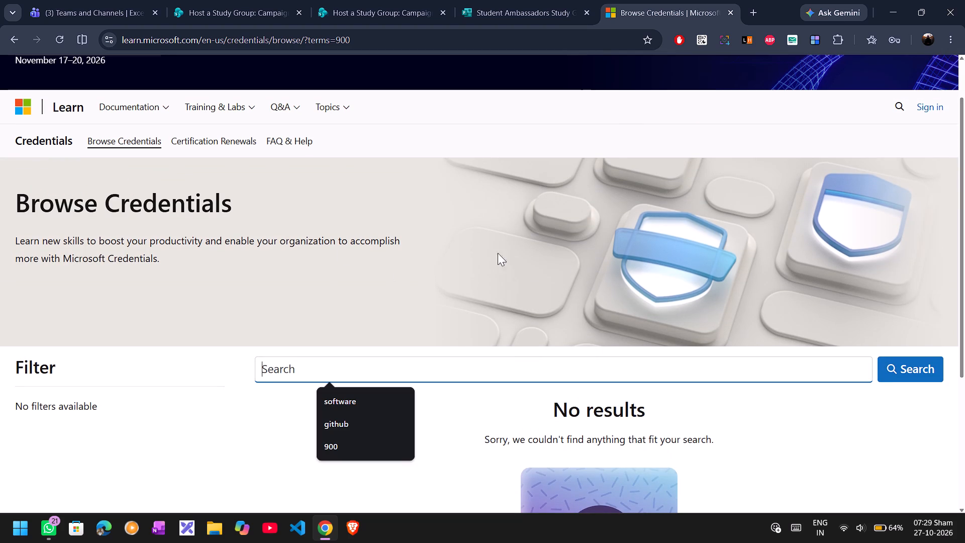
click(906, 370)
scroll(242, 285, down, 1)
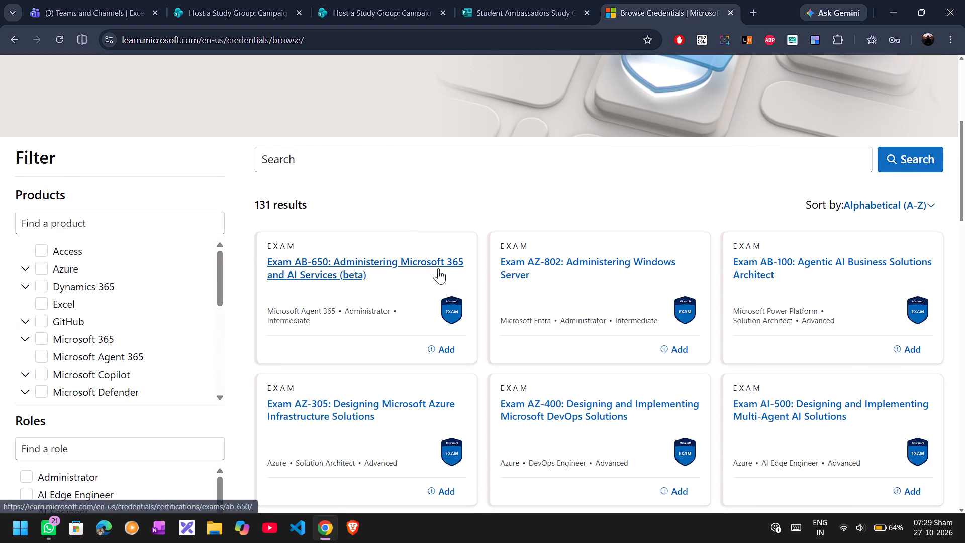
scroll(769, 284, down, 1)
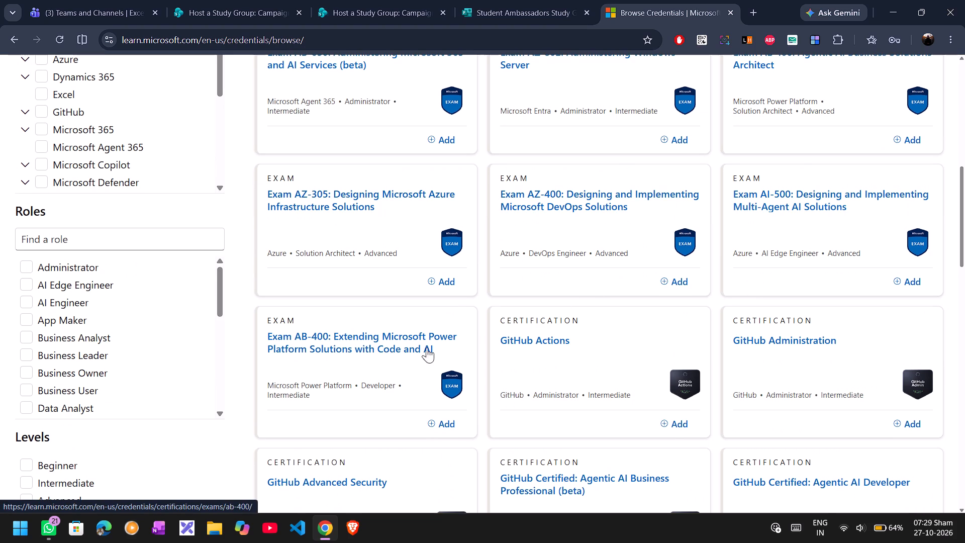
Open the GitHub Actions certification and examine its level, roles, overview, training and practice sections.
click(524, 337)
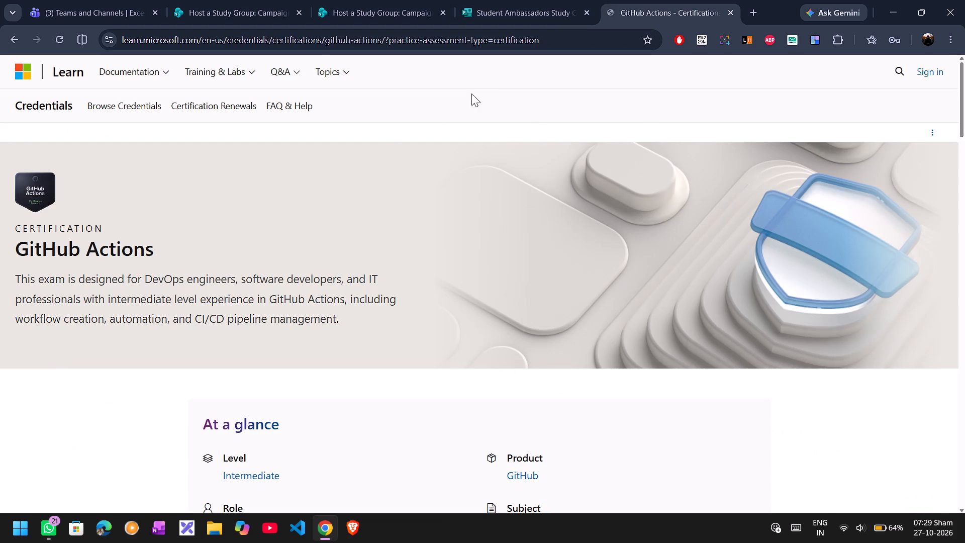
scroll(490, 389, down, 1)
scroll(293, 316, down, 2)
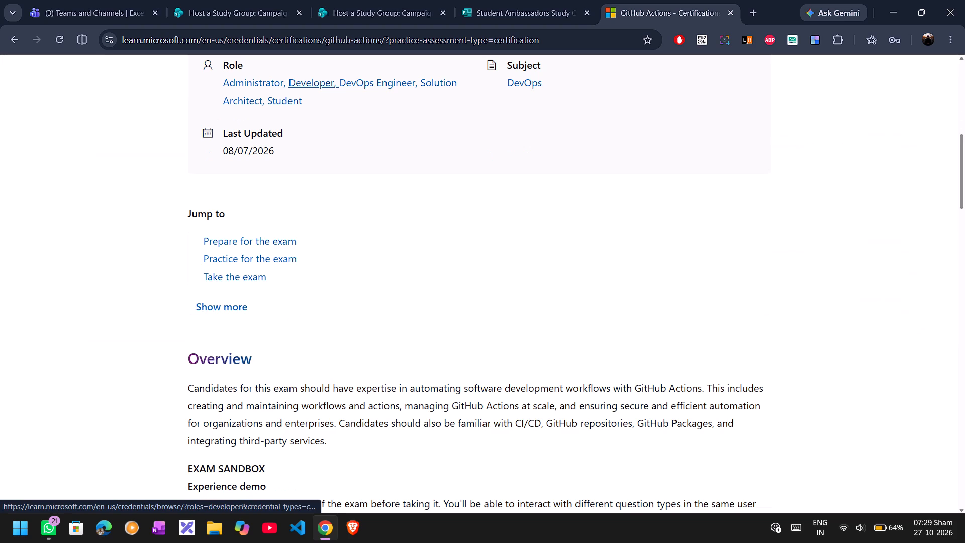
scroll(287, 314, up, 2)
scroll(323, 347, down, 1)
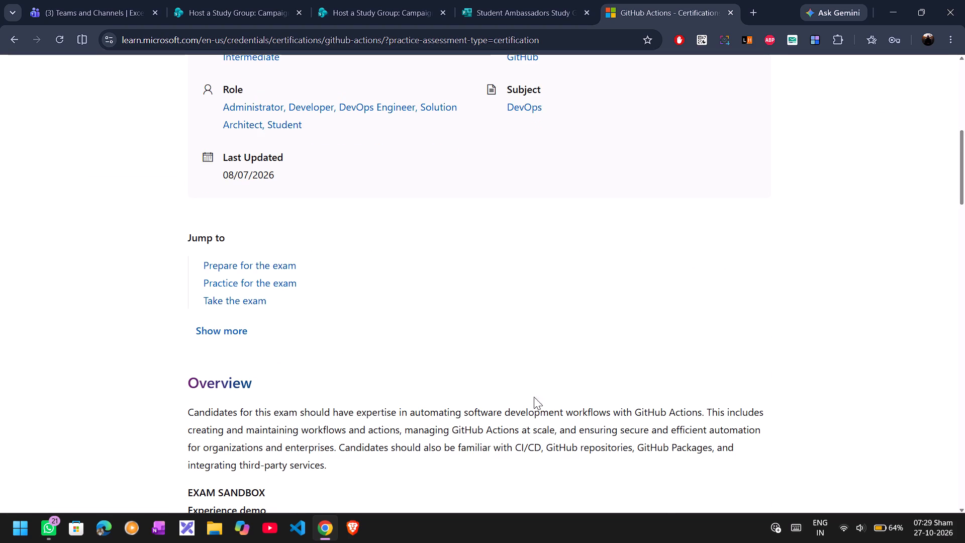
scroll(395, 239, down, 3)
scroll(359, 315, down, 1)
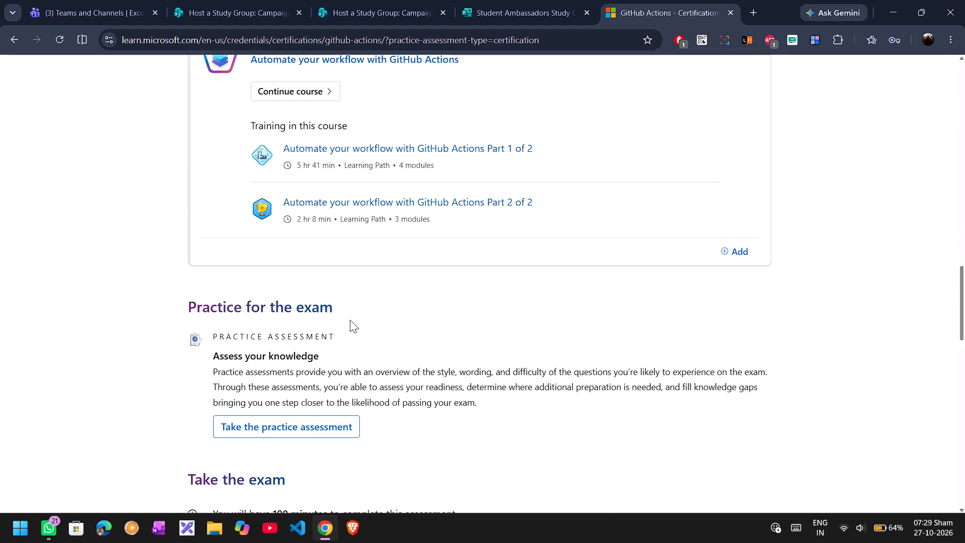
scroll(351, 330, up, 8)
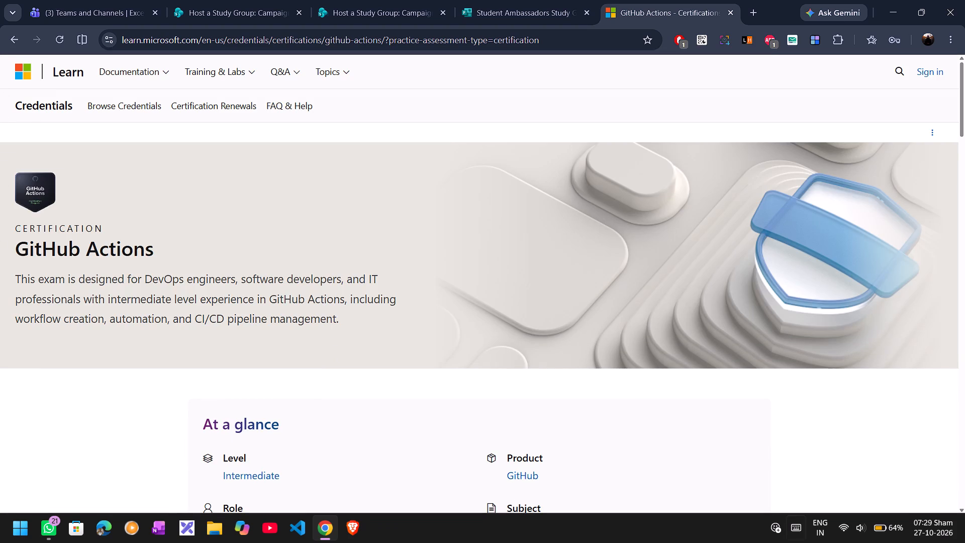
Return to the credentials list, open the GitHub Foundations certification and copy its title.
click(18, 41)
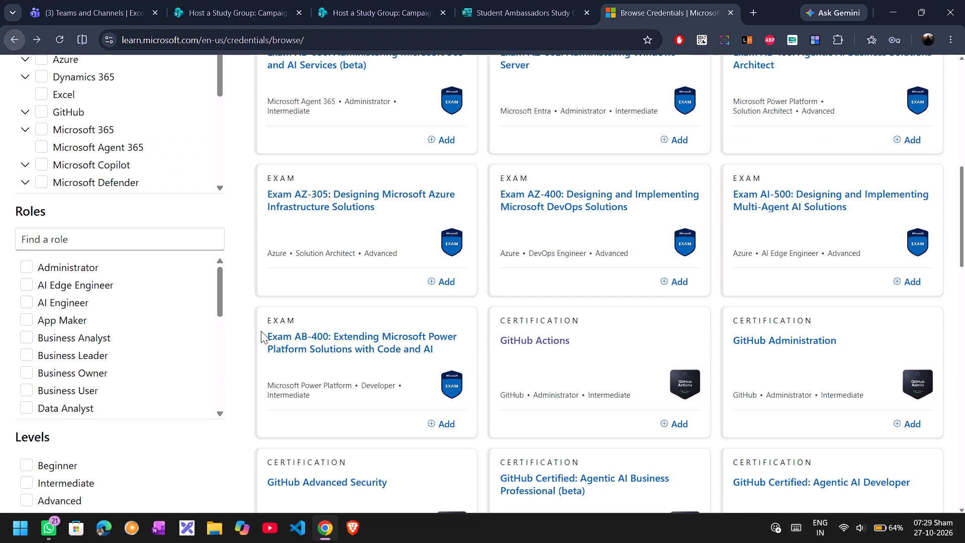
scroll(811, 341, down, 1)
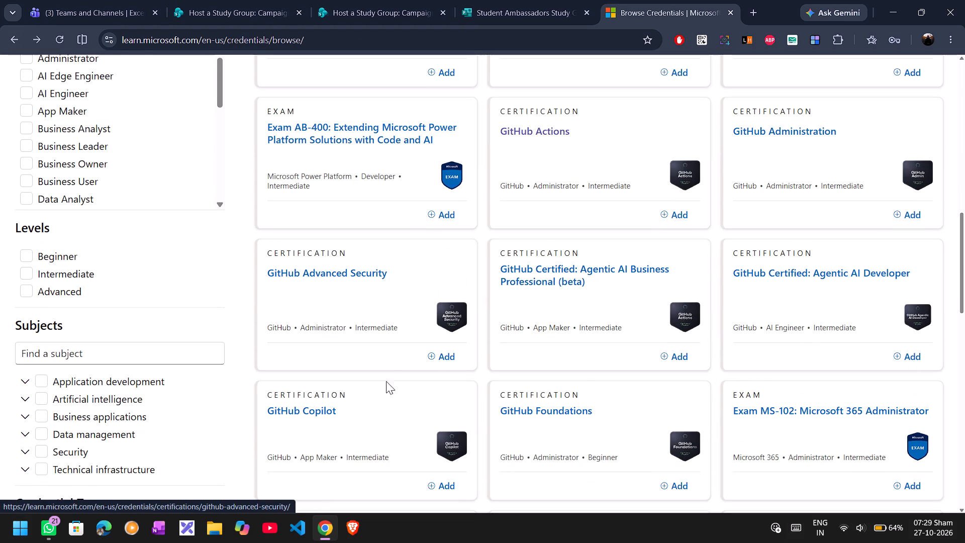
click(554, 410)
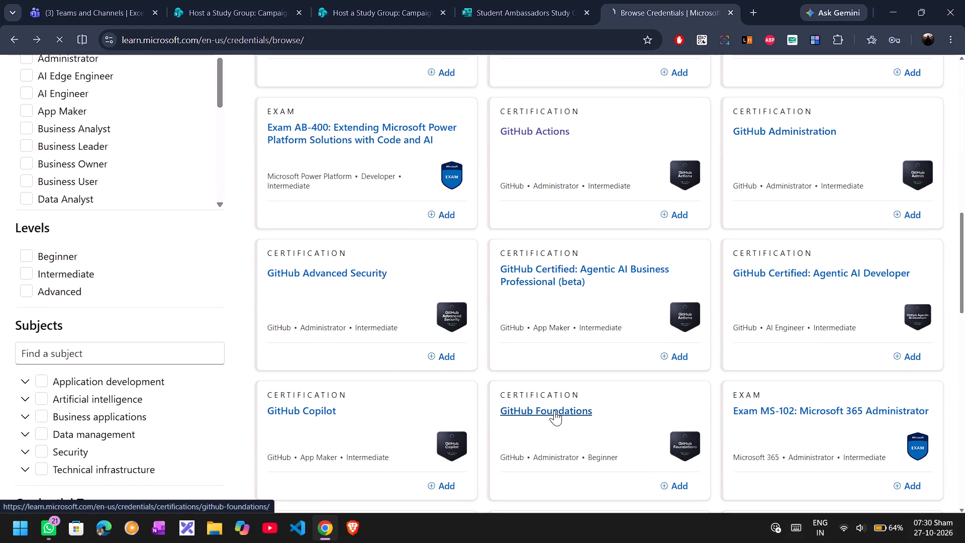
click(538, 412)
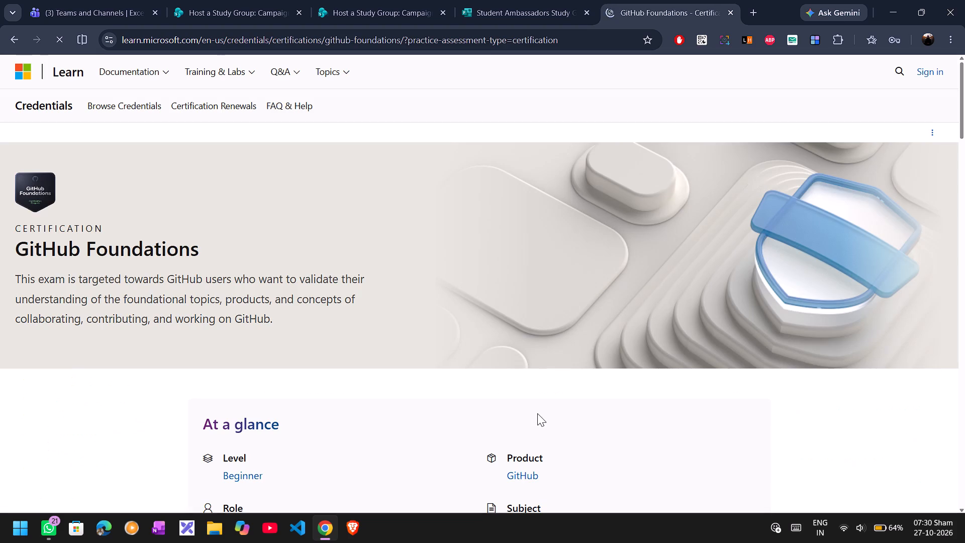
drag(200, 256, 19, 246)
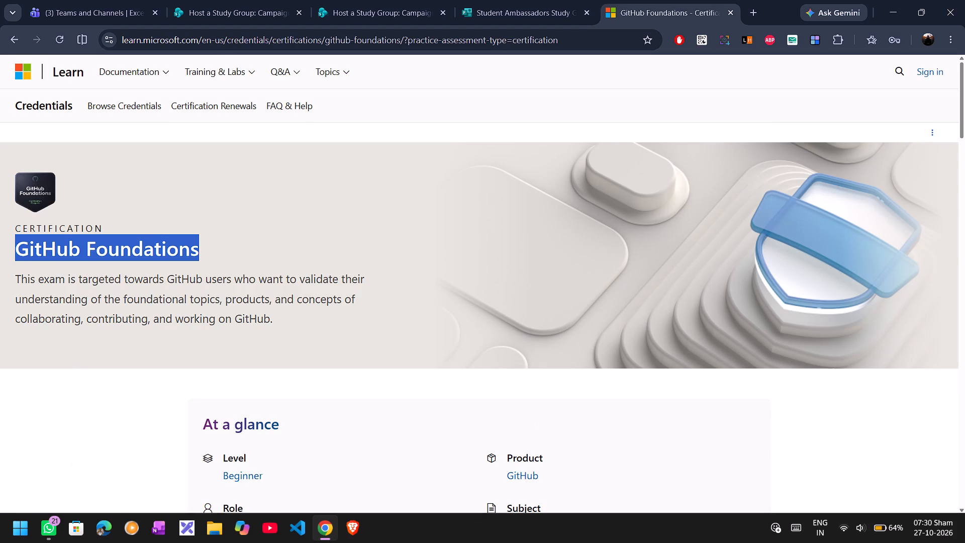
drag(19, 246, 5, 245)
key(ctrl+c)
Review the GitHub Foundations page's at-a-glance details, renewal note, preparation course, practice assessment and exam policy.
scroll(542, 366, down, 1)
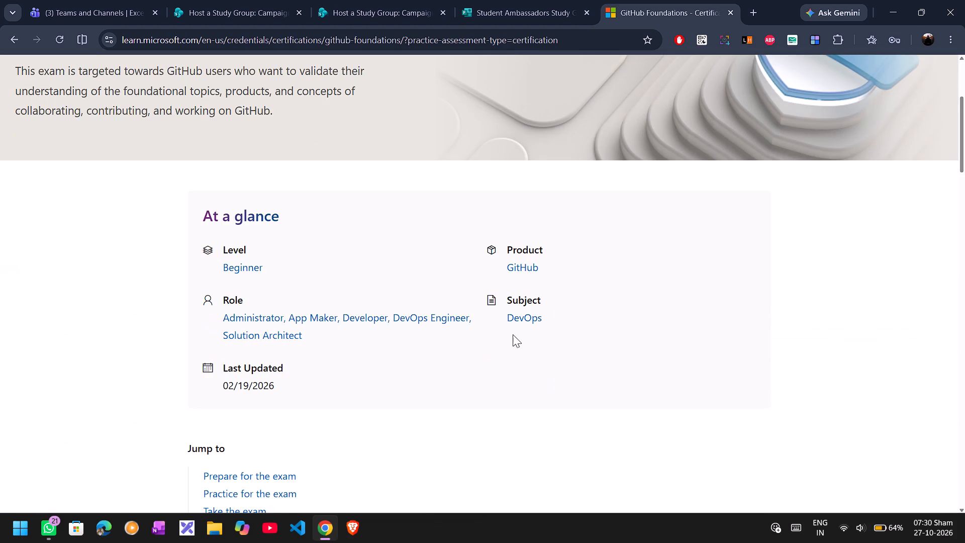
scroll(510, 325, down, 4)
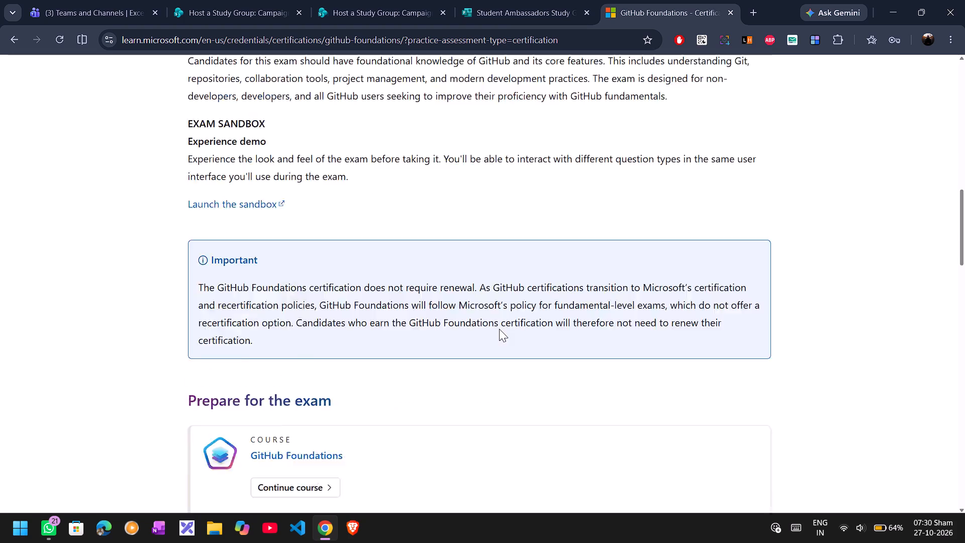
scroll(526, 338, down, 2)
scroll(526, 338, up, 1)
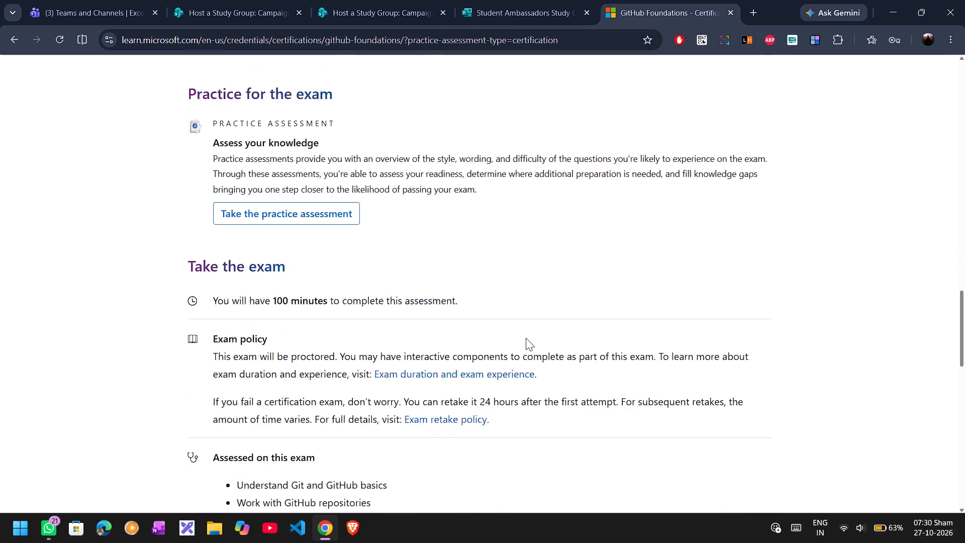
scroll(526, 338, up, 1)
click(33, 526)
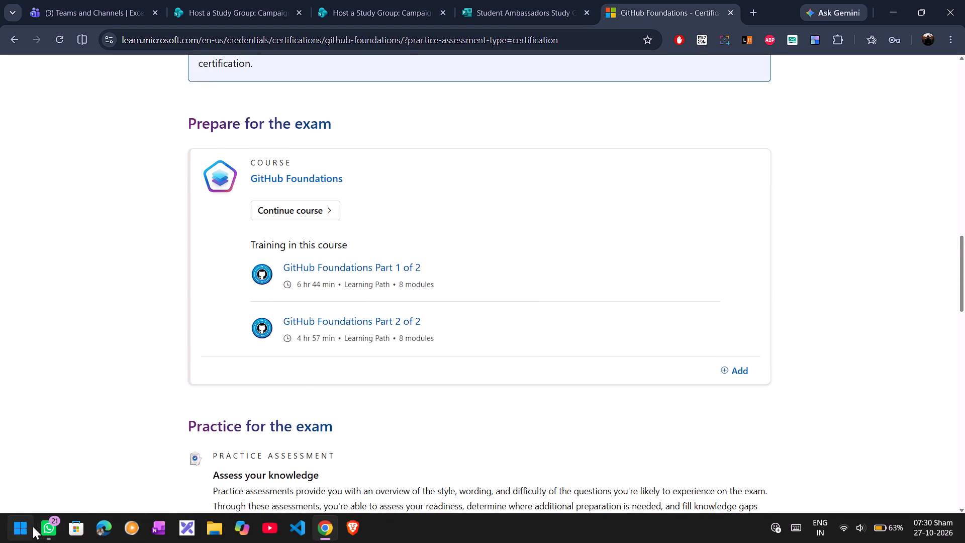
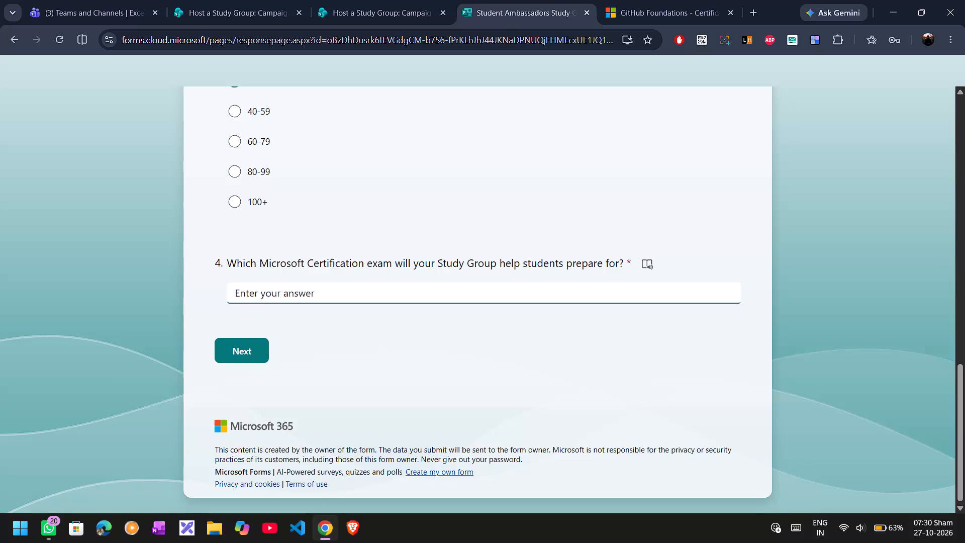
Answer question 4 with GitHub Foundations as the certification exam and advance to the shipping and contact section.
key(ctrl+v)
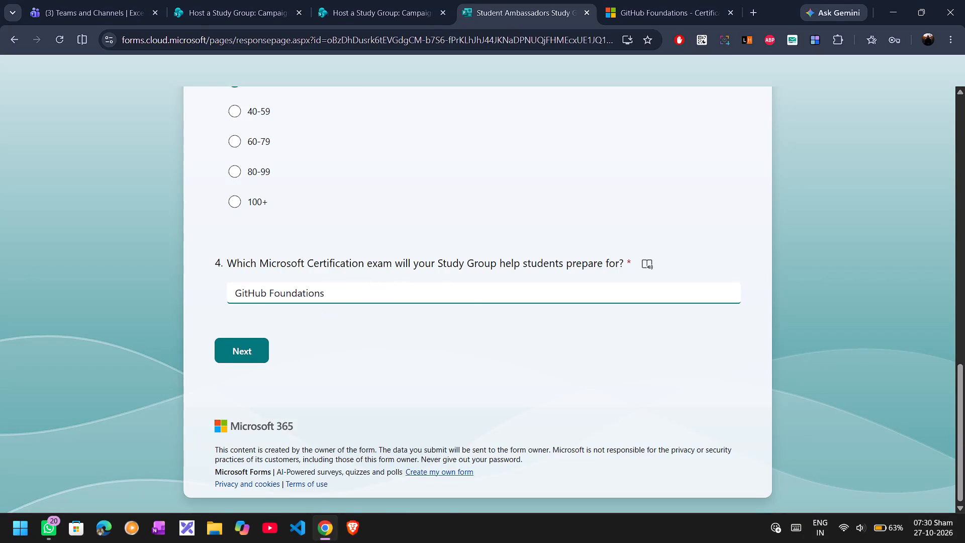
scroll(320, 285, up, 4)
scroll(321, 284, down, 4)
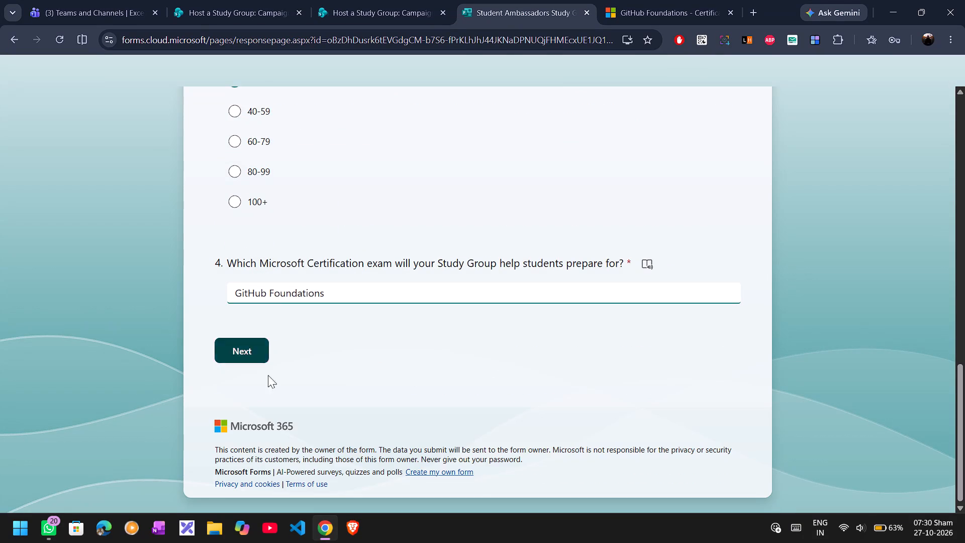
click(246, 358)
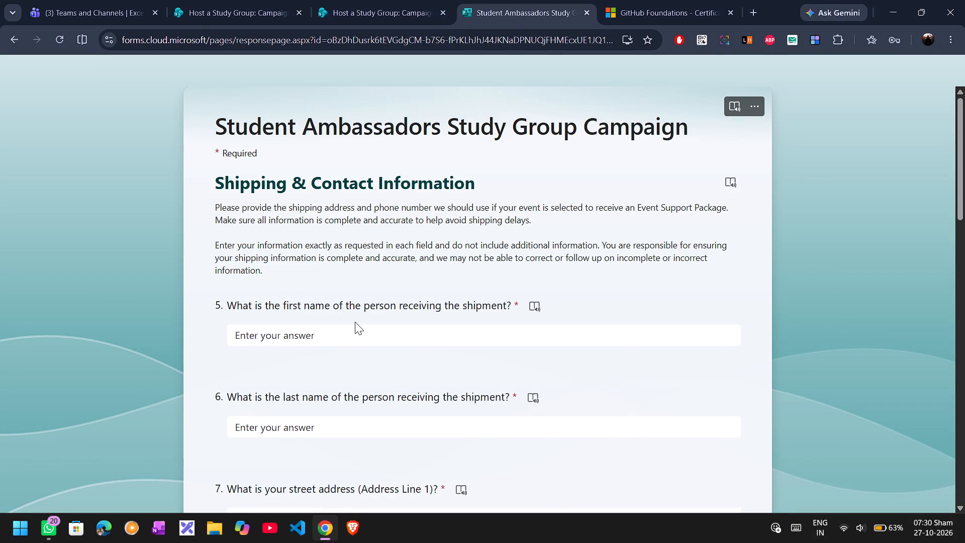
Enter only the recipient's first name in question 5, removing the surname added by the autofill suggestion.
click(350, 332)
scroll(351, 327, down, 5)
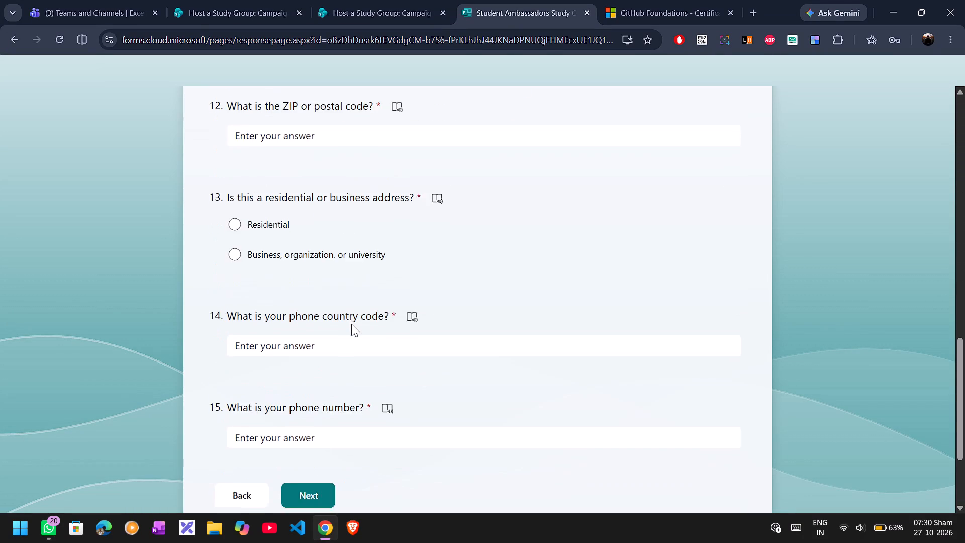
scroll(359, 290, up, 5)
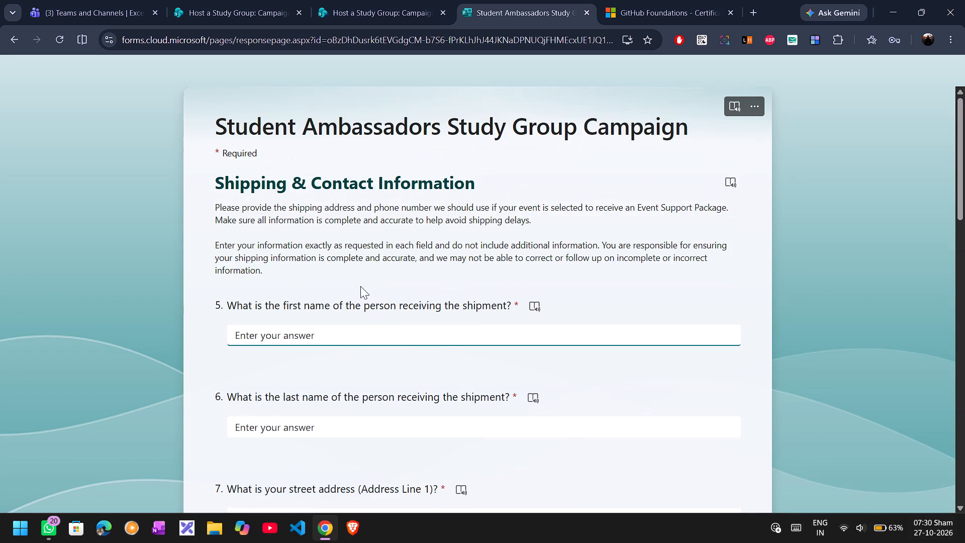
click(312, 346)
click(280, 334)
click(388, 337)
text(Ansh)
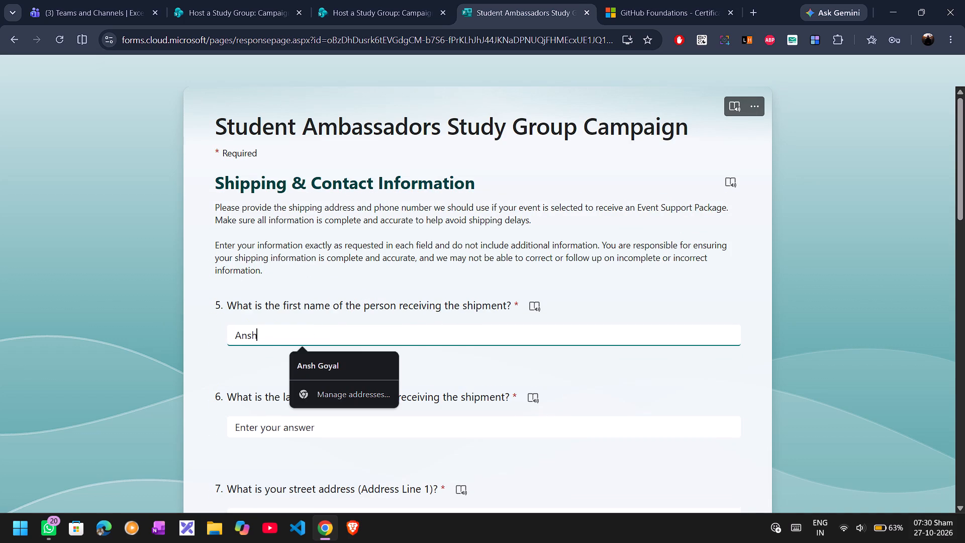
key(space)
click(336, 367)
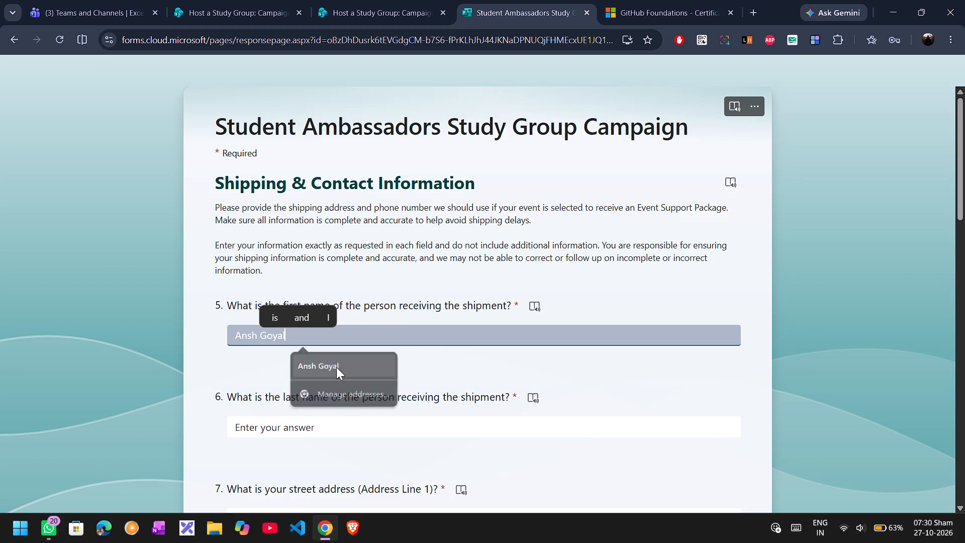
click(314, 337)
click(286, 332)
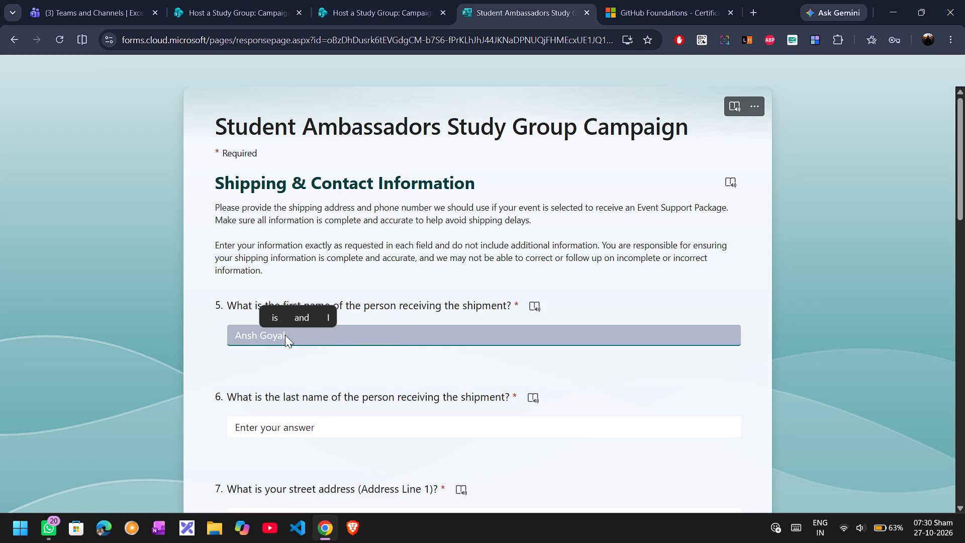
click(277, 335)
click(264, 337)
key(BackSpace)
key(BackSpace)
key(BackSpace)
key(BackSpace)
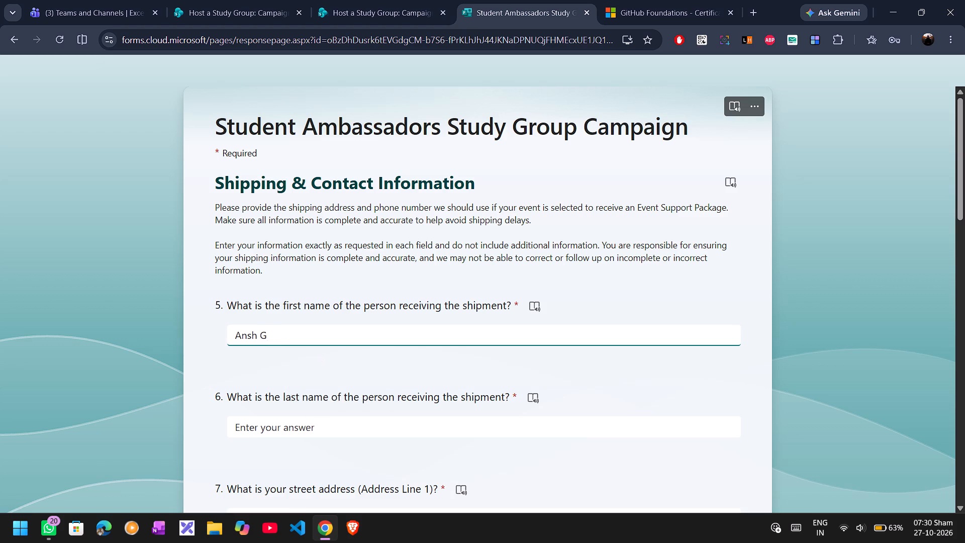
key(BackSpace)
key(BackSpace)
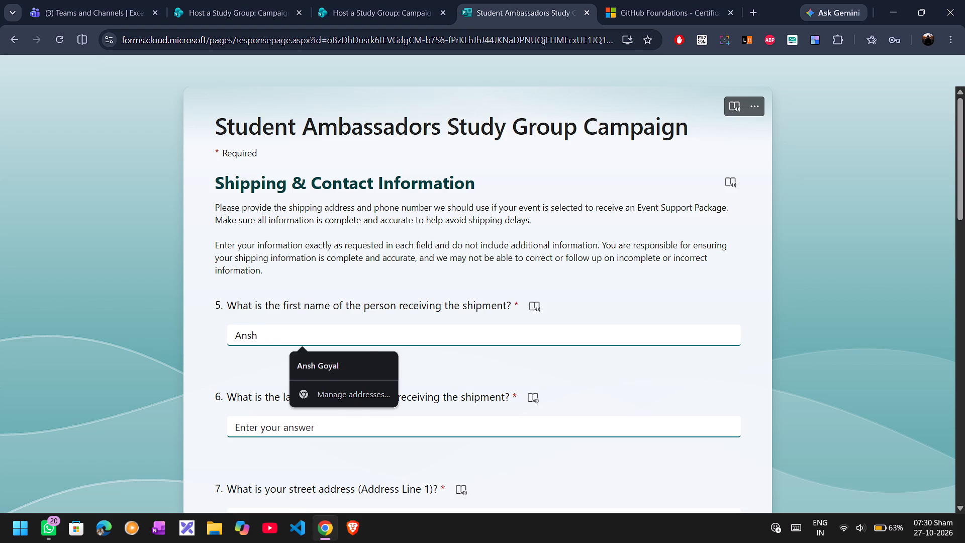
Enter the recipient's last name in question 6.
click(241, 424)
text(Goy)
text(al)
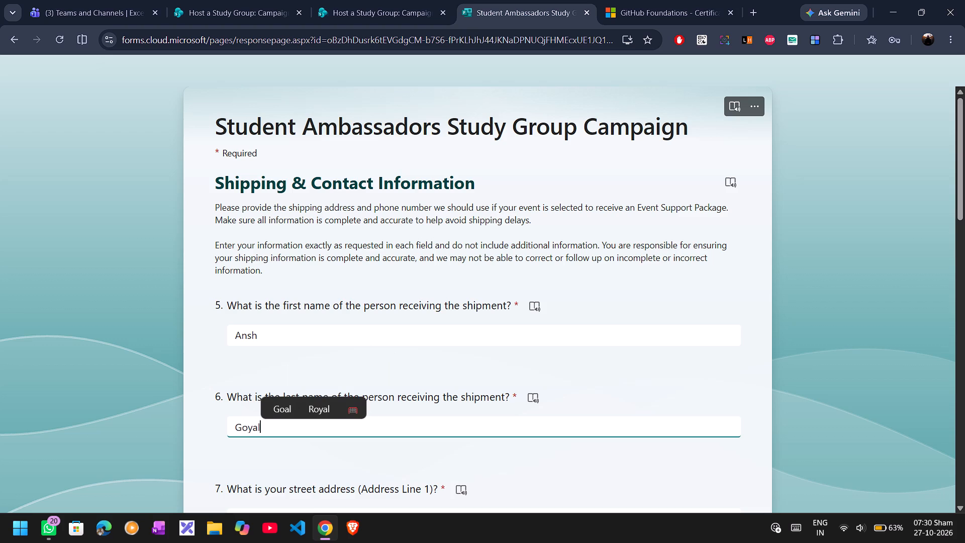
Enter the house number, locality and sector as the street address in question 7 (Address Line 1).
scroll(124, 391, down, 1)
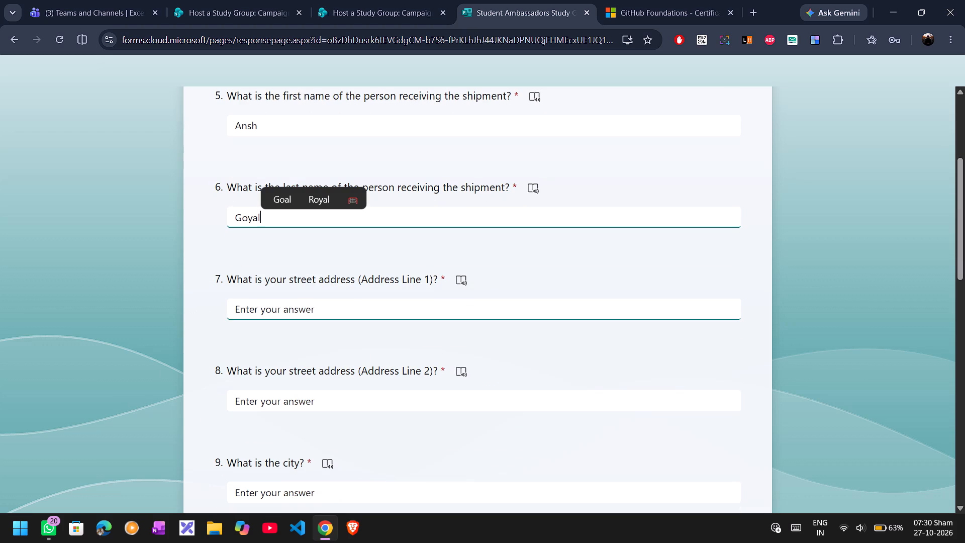
click(284, 322)
click(296, 308)
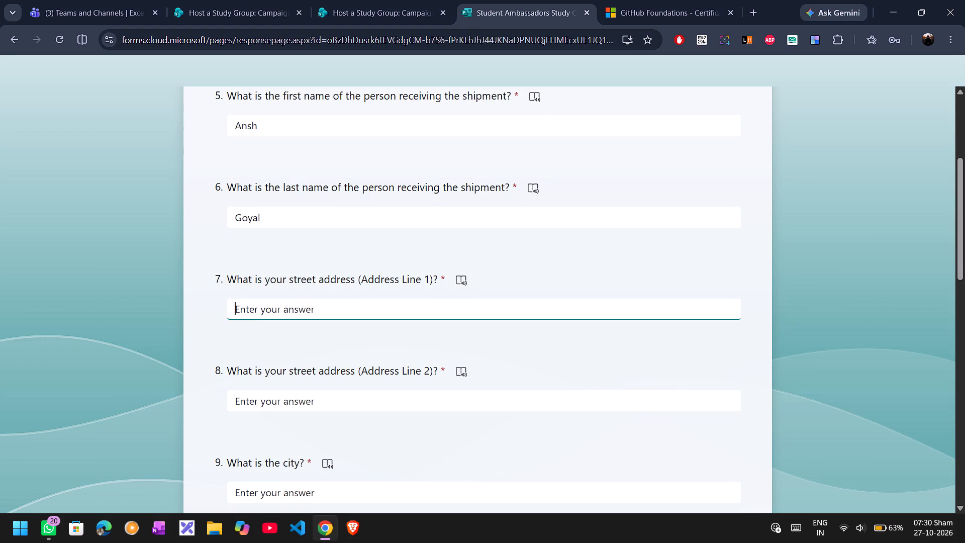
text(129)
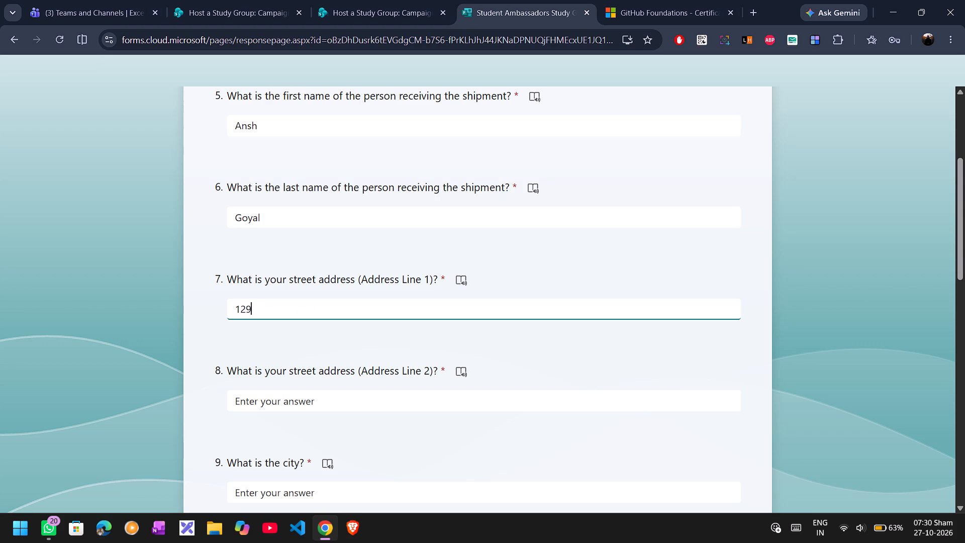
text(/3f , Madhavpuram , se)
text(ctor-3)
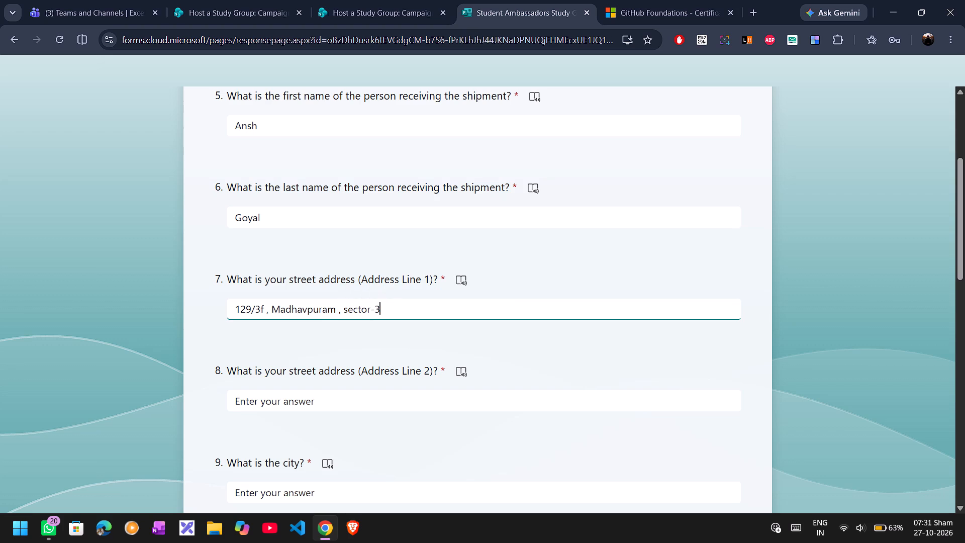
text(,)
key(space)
Move the sector ahead of the locality in Address Line 1, removing the extra comma and separating the two with a comma.
drag(380, 311, 345, 311)
drag(345, 311, 339, 311)
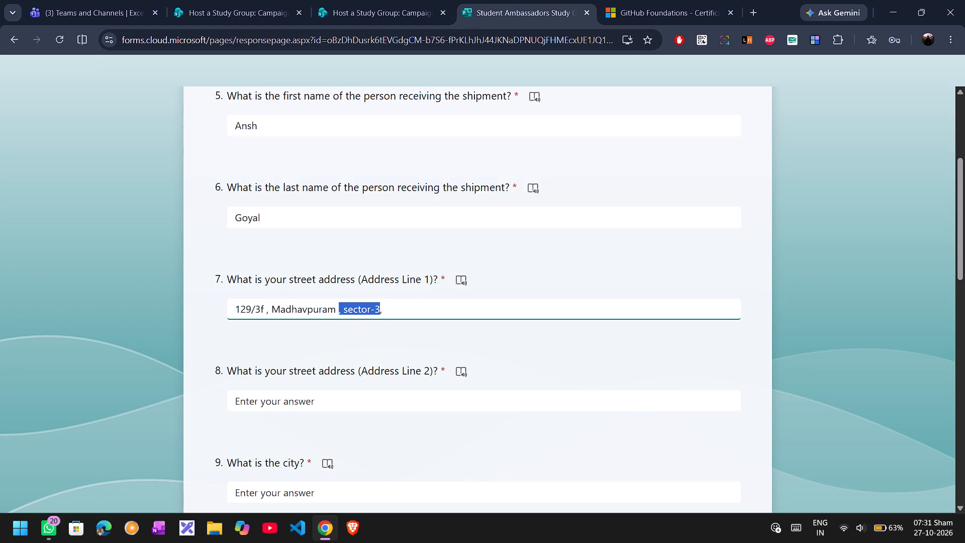
drag(359, 308, 271, 310)
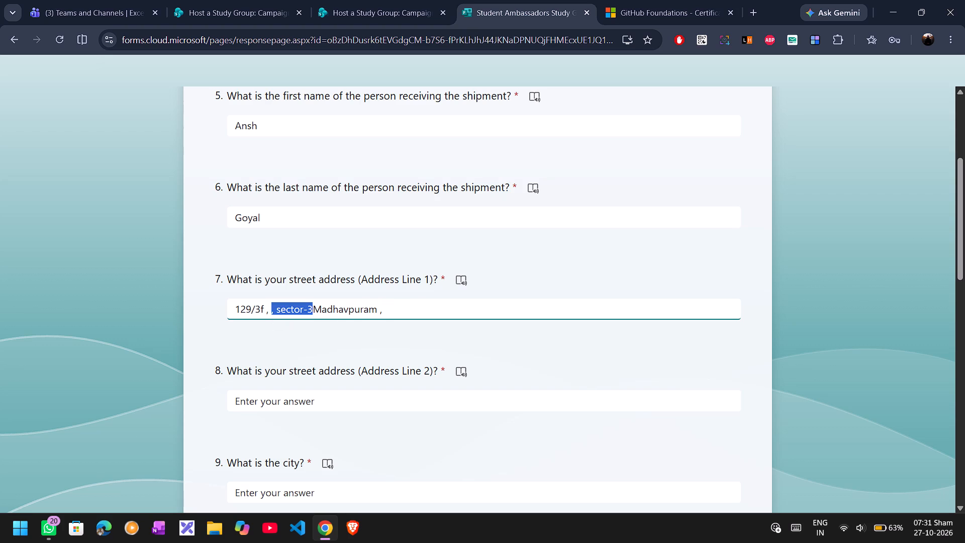
click(270, 312)
click(275, 312)
click(265, 313)
click(270, 313)
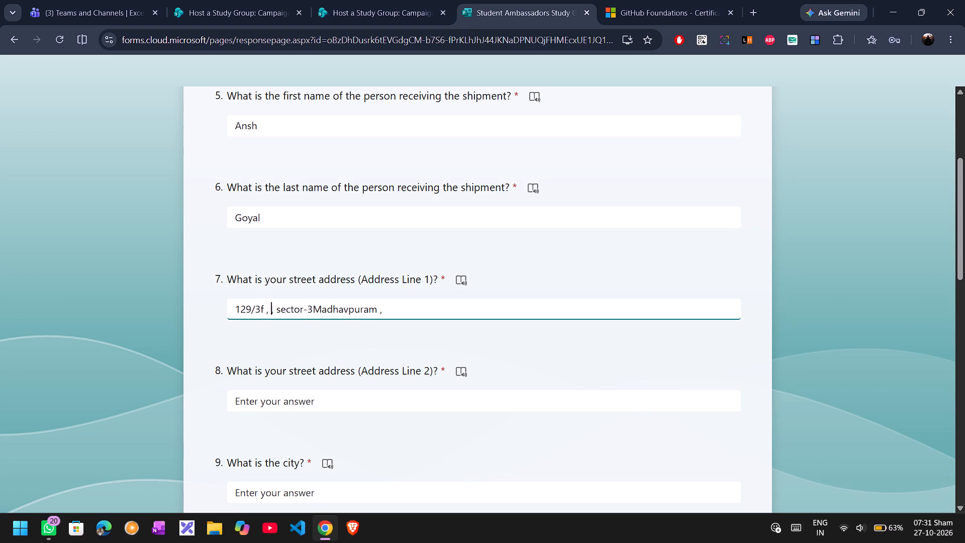
key(BackSpace)
key(BackSpace)
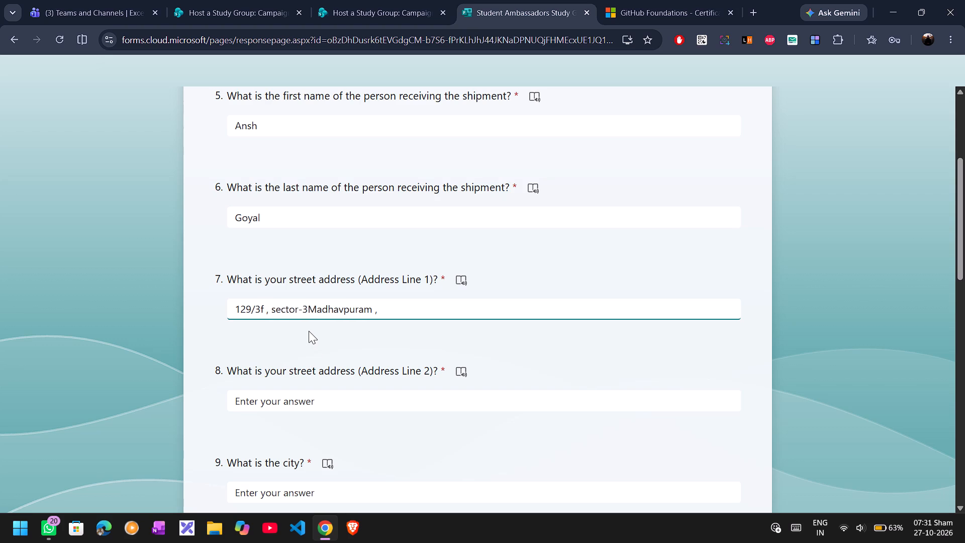
click(370, 313)
click(309, 310)
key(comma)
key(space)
Add the city name in parentheses after the locality in Address Line 1.
click(377, 311)
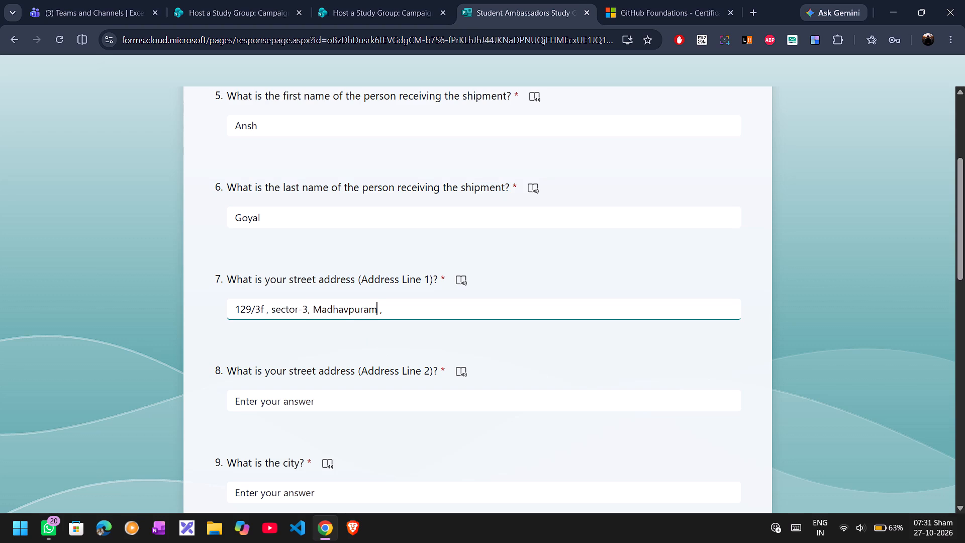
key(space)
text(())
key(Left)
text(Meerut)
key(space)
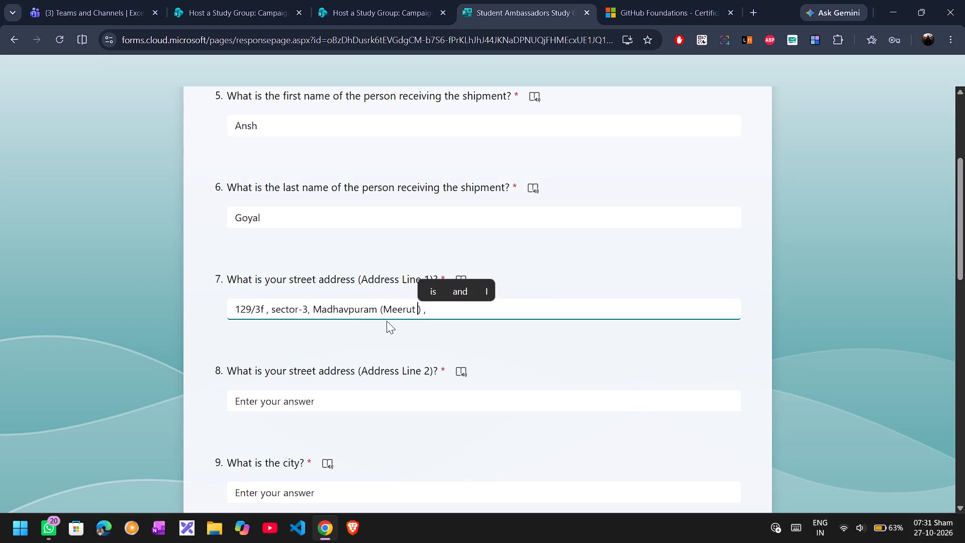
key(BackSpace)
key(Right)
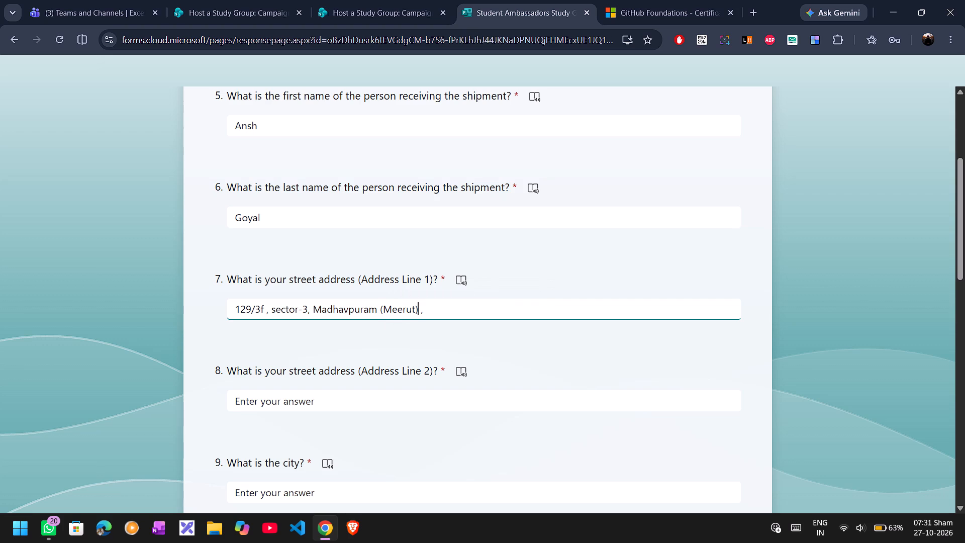
Append the state name at the end of Address Line 1.
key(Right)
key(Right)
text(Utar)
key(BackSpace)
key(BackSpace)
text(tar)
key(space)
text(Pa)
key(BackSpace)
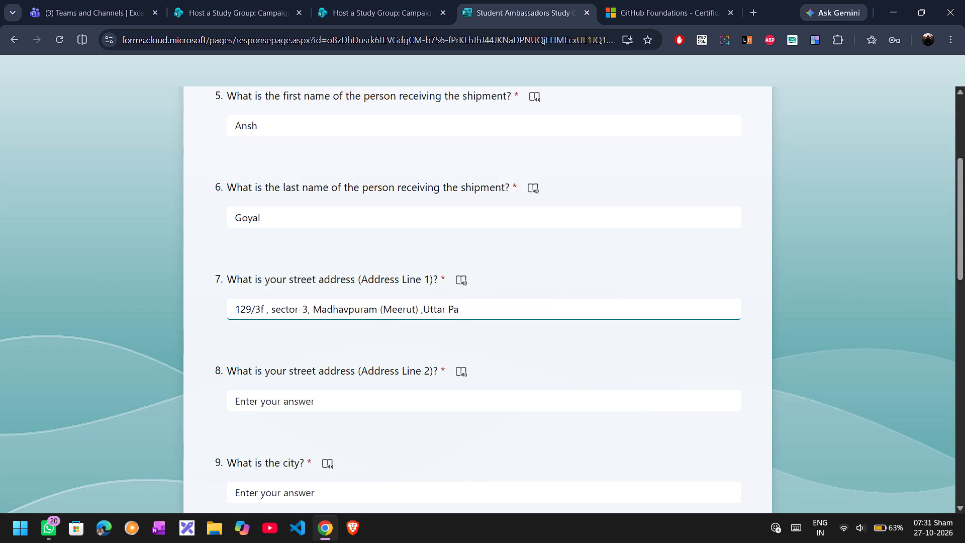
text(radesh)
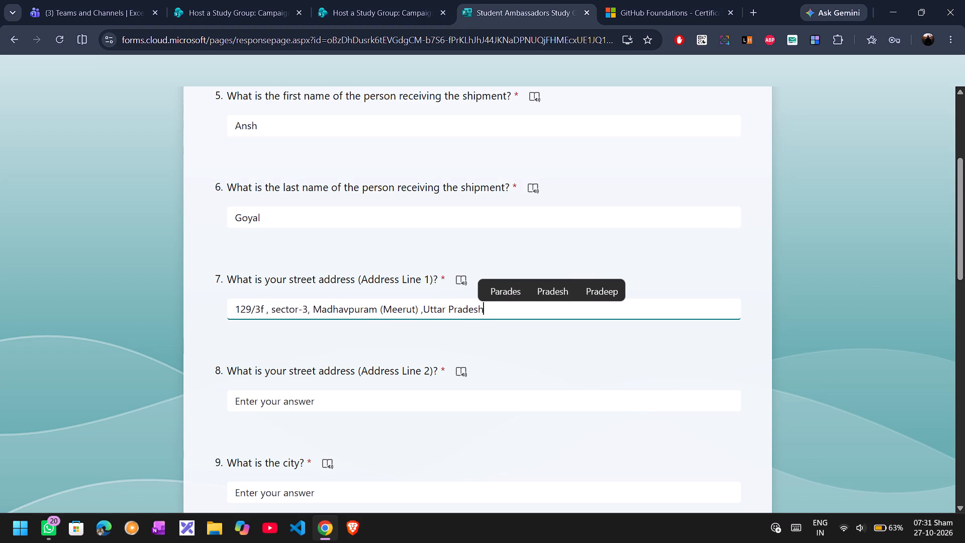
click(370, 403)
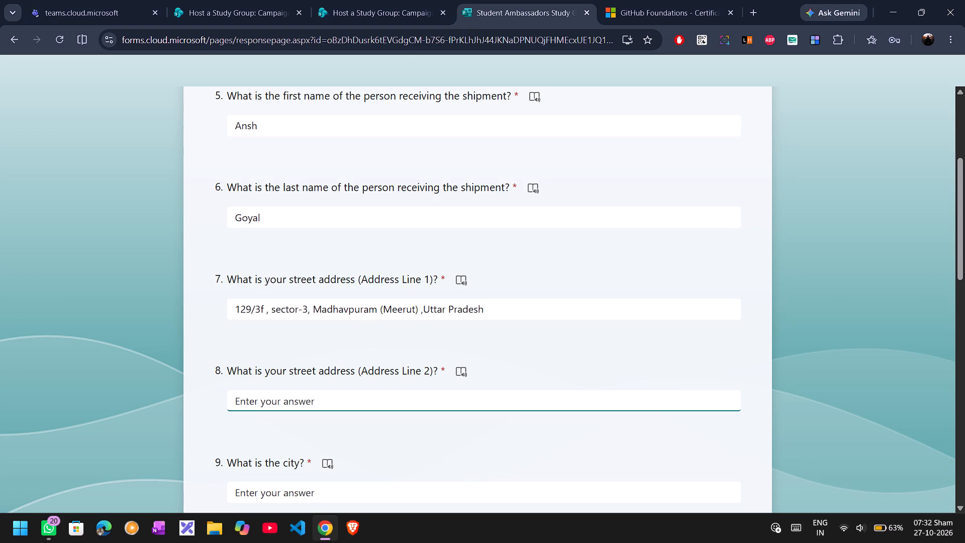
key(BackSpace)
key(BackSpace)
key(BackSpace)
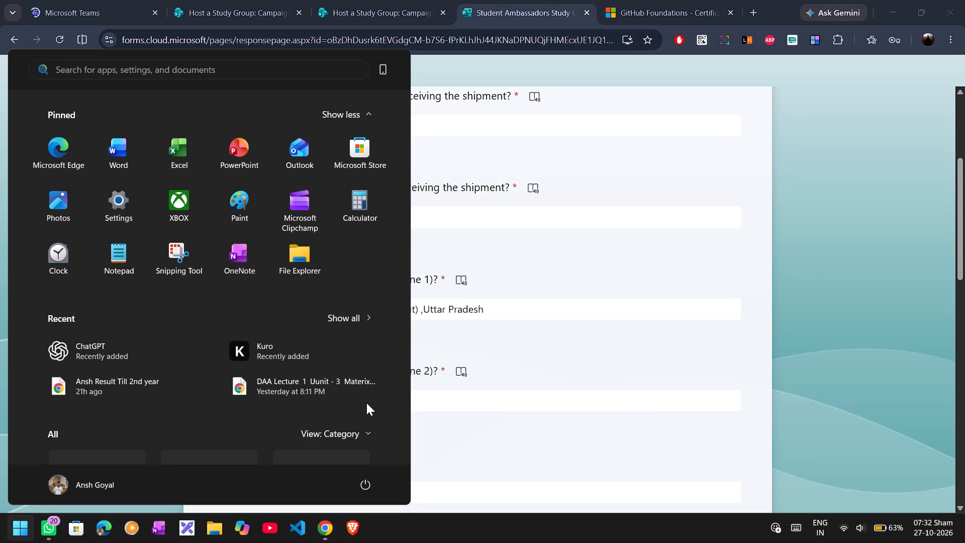
Enter the nearby temple landmark as the street address in question 8 (Address Line 2), without a closing full stop.
click(459, 405)
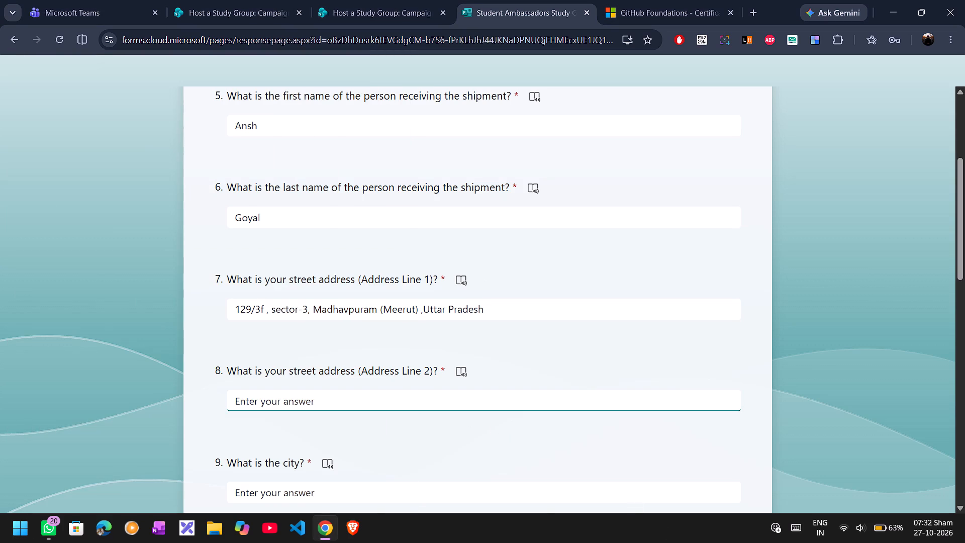
key(BackSpace)
key(BackSpace)
key(BackSpace)
key(BackSpace)
key(BackSpace)
key(BackSpace)
key(BackSpace)
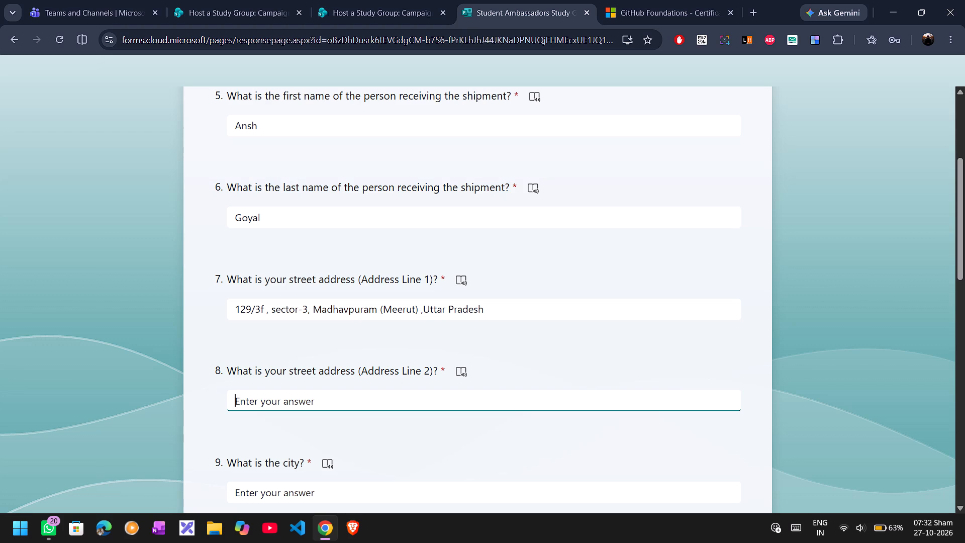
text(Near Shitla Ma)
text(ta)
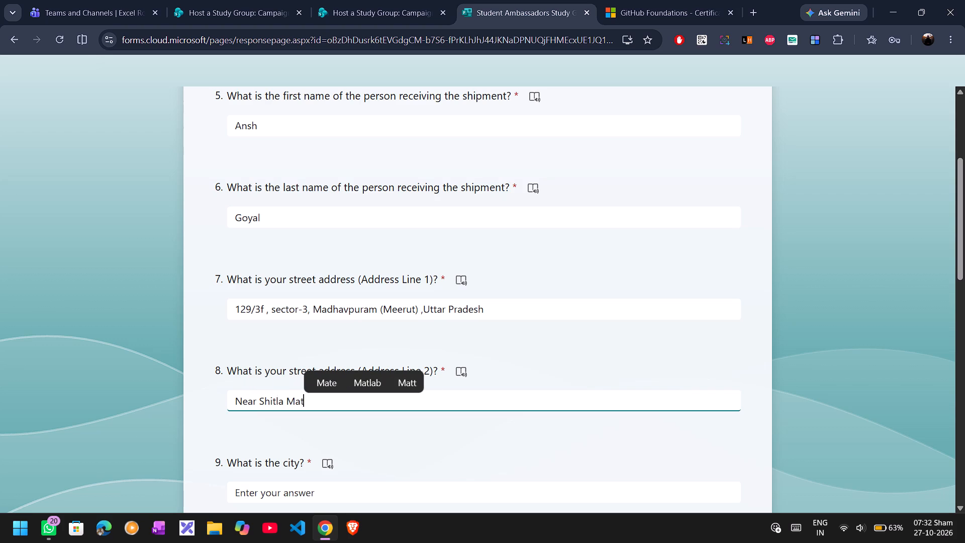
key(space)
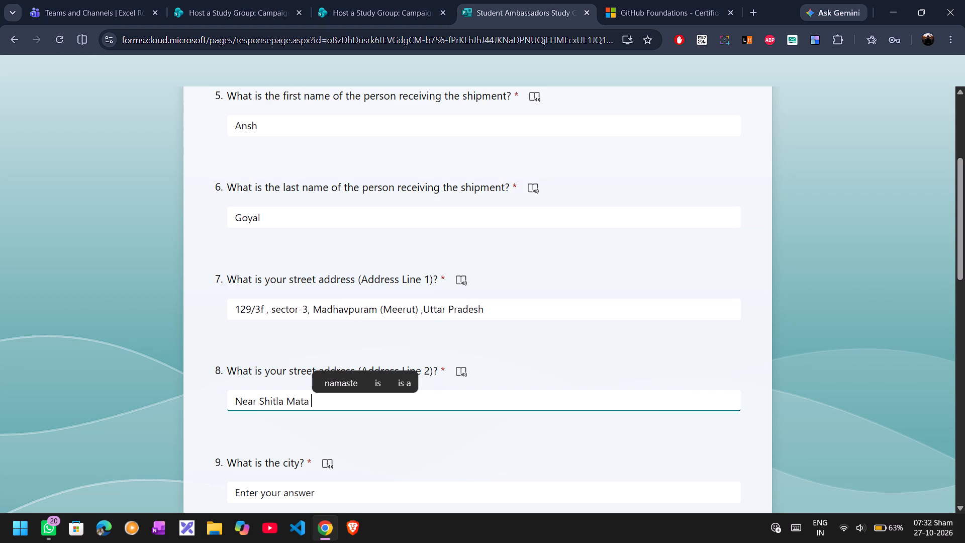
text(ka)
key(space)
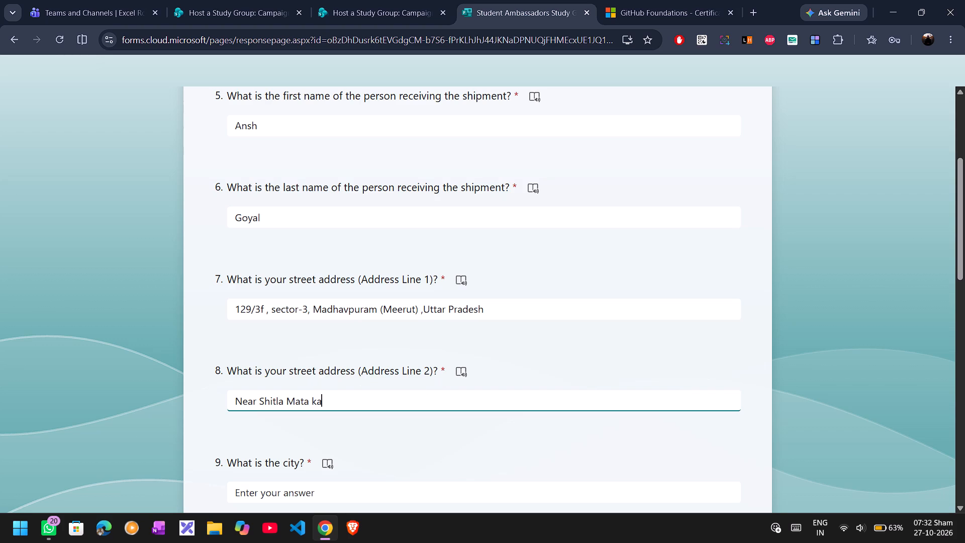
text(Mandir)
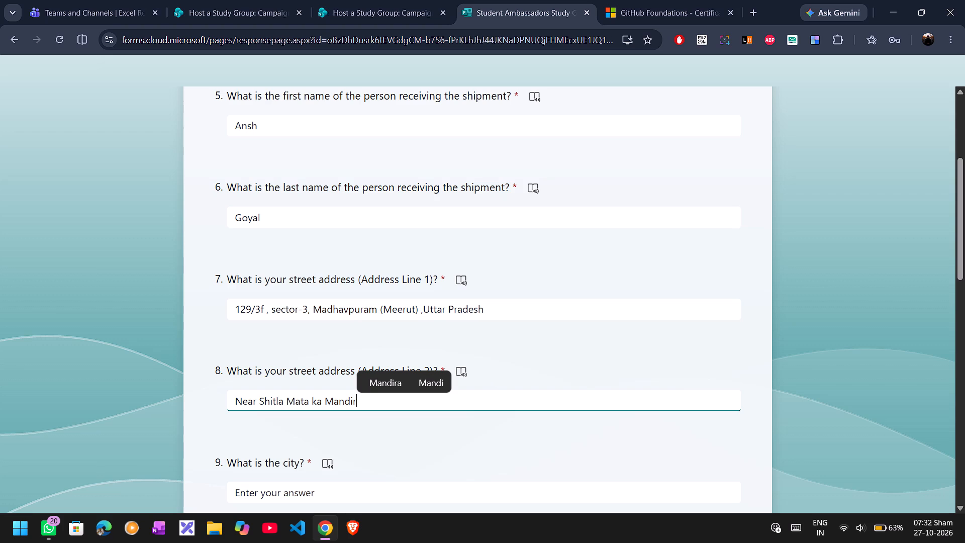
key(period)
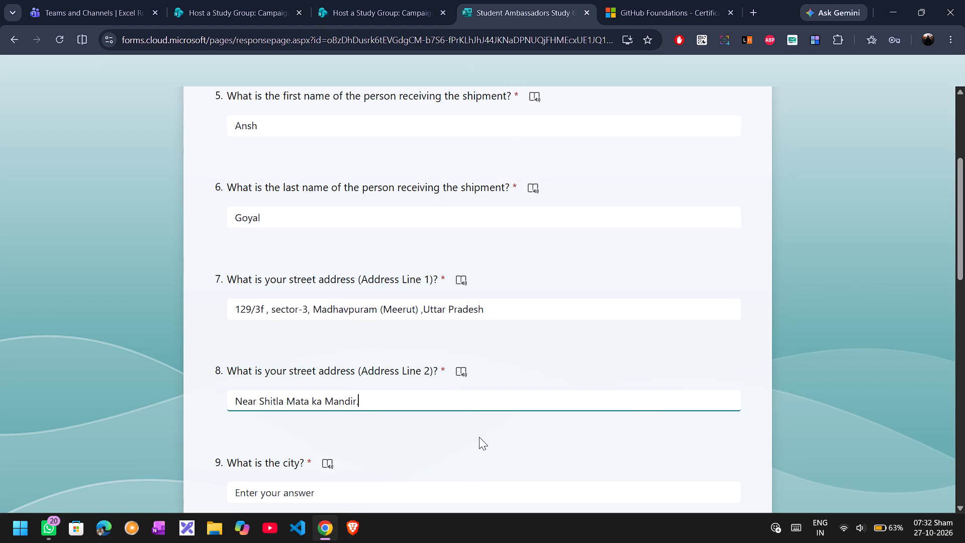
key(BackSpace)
Capitalize the first letter of the word for the sector in Address Line 1.
click(511, 318)
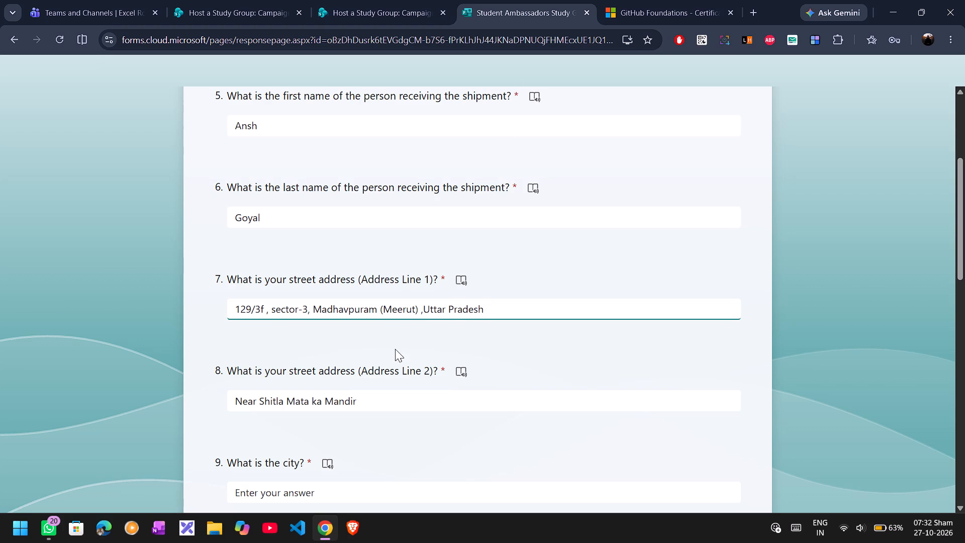
click(275, 313)
key(BackSpace)
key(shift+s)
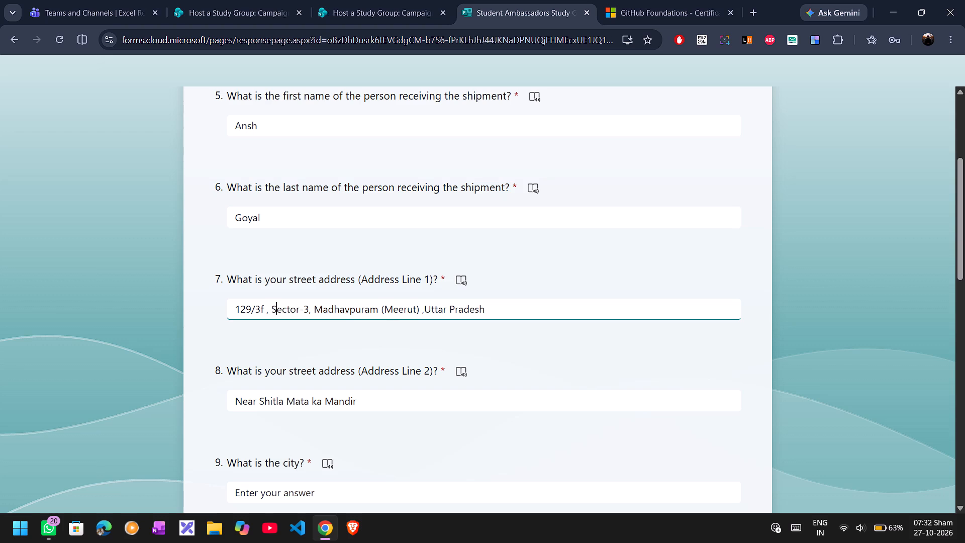
Capitalize the letter at the end of the house number in Address Line 1.
key(Down)
key(Left)
key(Left)
key(Left)
key(Left)
key(Left)
key(Left)
key(Left)
key(Left)
key(Left)
key(Left)
key(Left)
key(Left)
key(Left)
key(Left)
key(Left)
key(Left)
key(Left)
key(Left)
key(Left)
key(Left)
key(Left)
key(Left)
key(Left)
key(Left)
key(Left)
key(Left)
key(Left)
key(Left)
key(BackSpace)
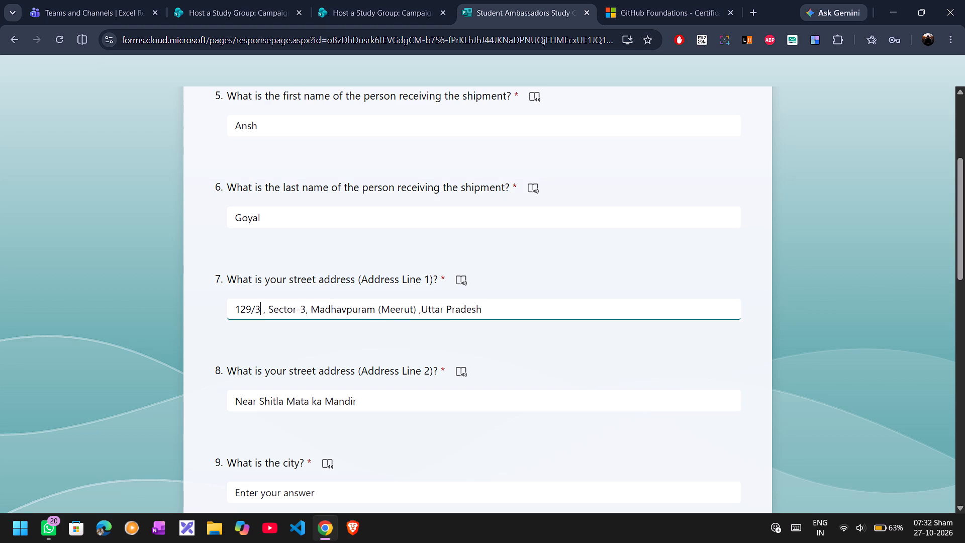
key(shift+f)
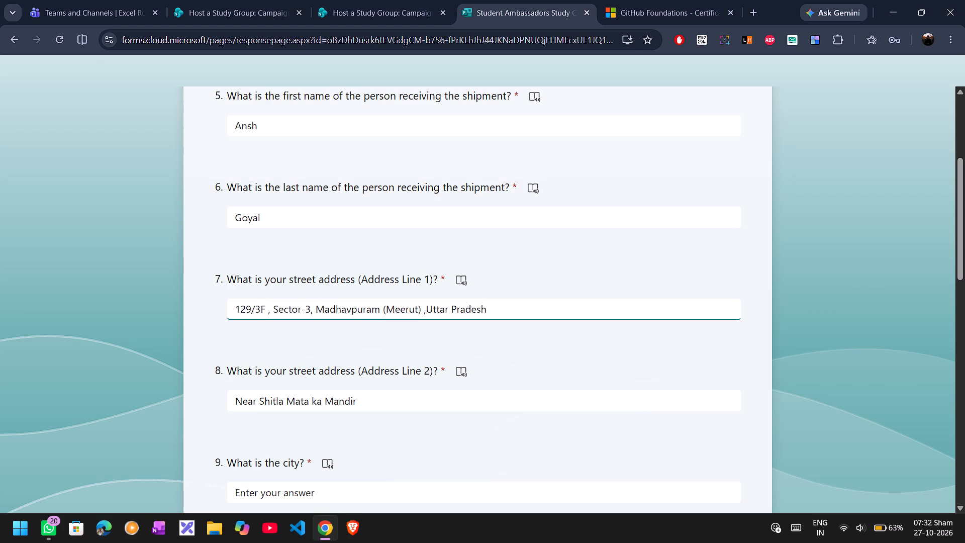
Enter India as the country or region in question 11.
scroll(285, 316, up, 1)
scroll(110, 356, down, 4)
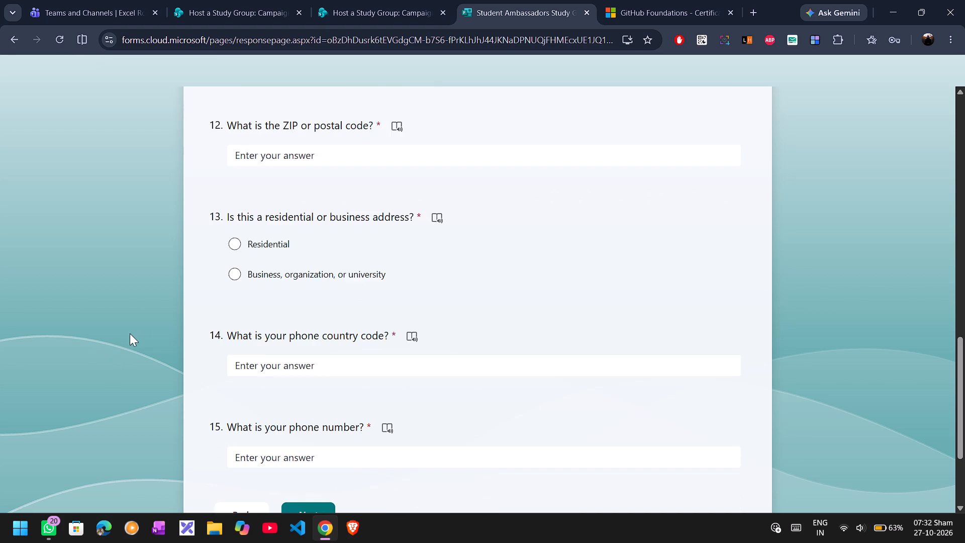
click(147, 316)
scroll(378, 209, up, 1)
click(354, 349)
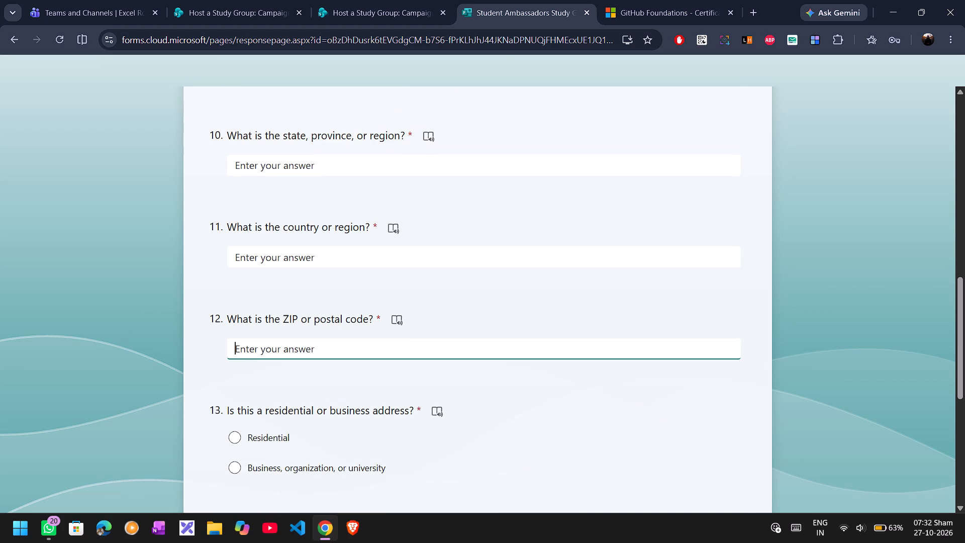
click(304, 261)
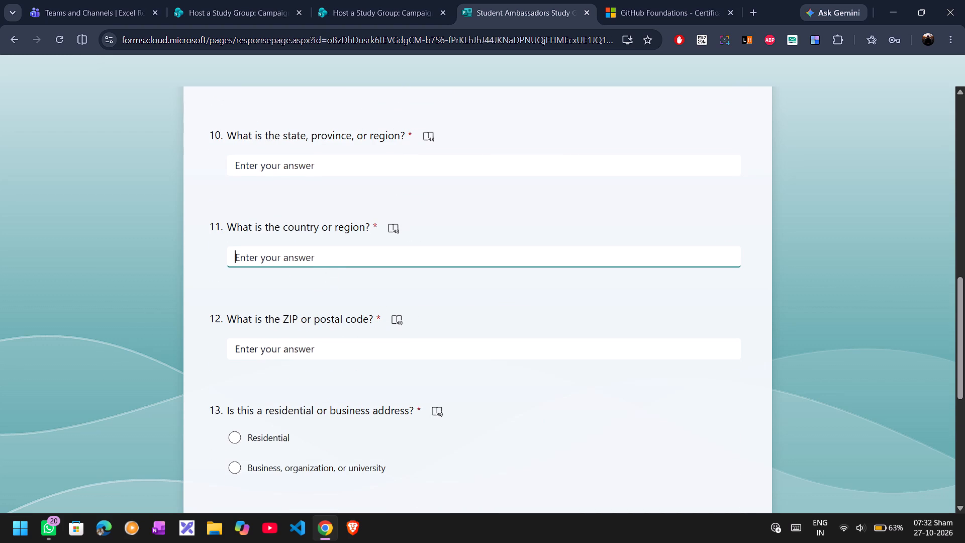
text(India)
Copy the wording of question 10 about the state, province, or region.
click(410, 161)
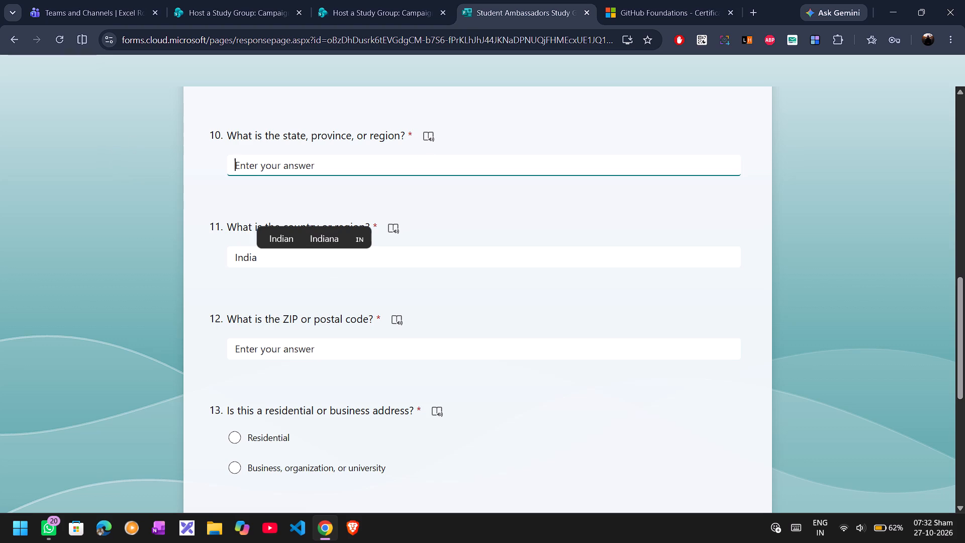
drag(408, 135, 246, 138)
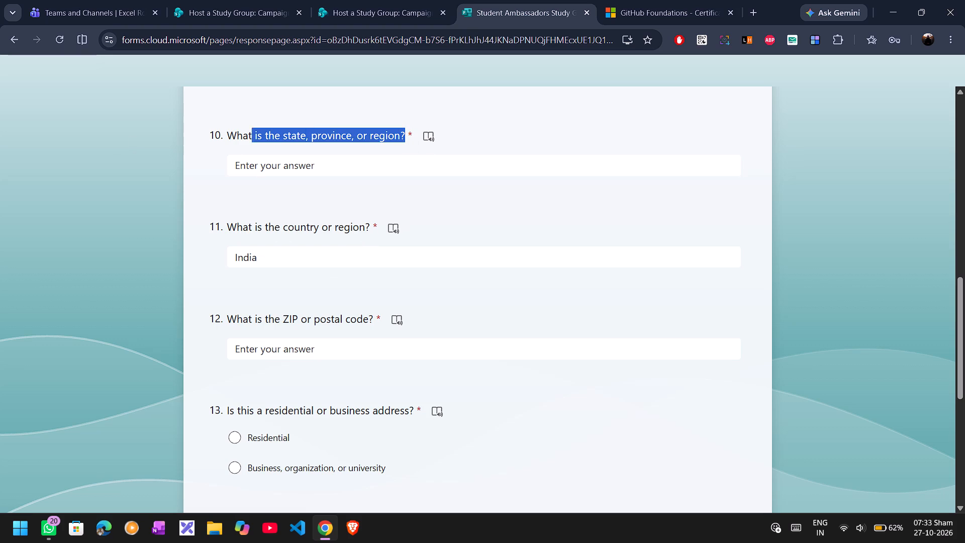
drag(246, 138, 222, 138)
key(ctrl+c)
click(210, 128)
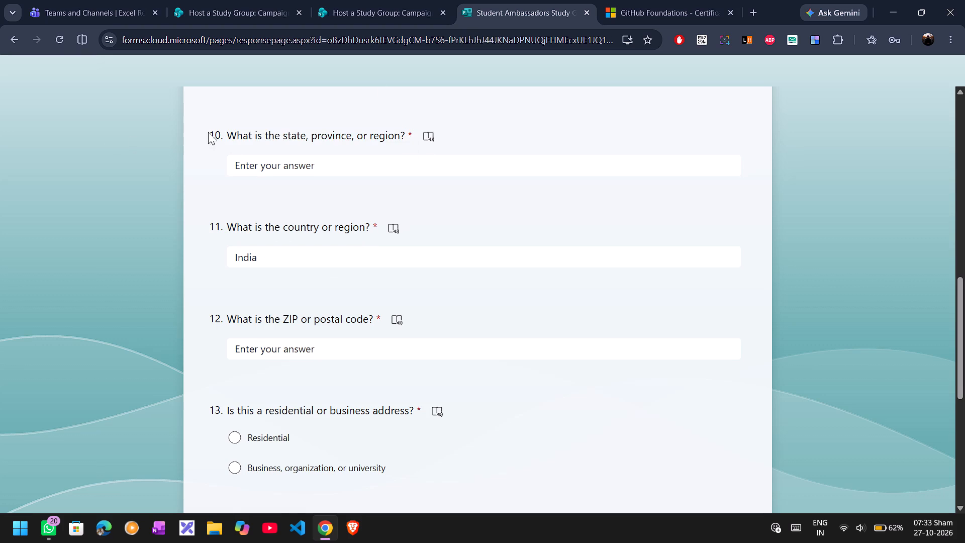
Select the form text from question 9 (city) through question 15 (phone number).
scroll(216, 141, up, 3)
scroll(207, 335, down, 3)
scroll(209, 167, up, 1)
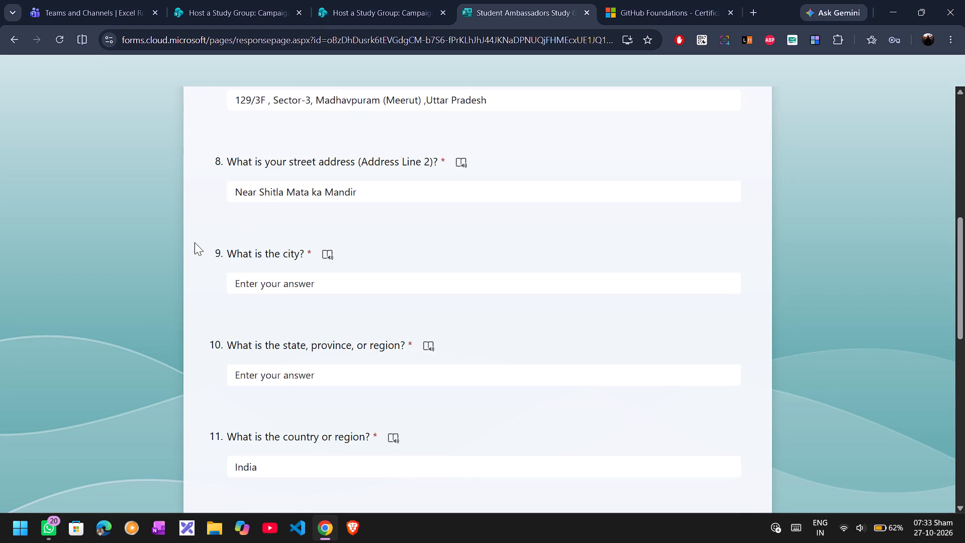
click(408, 197)
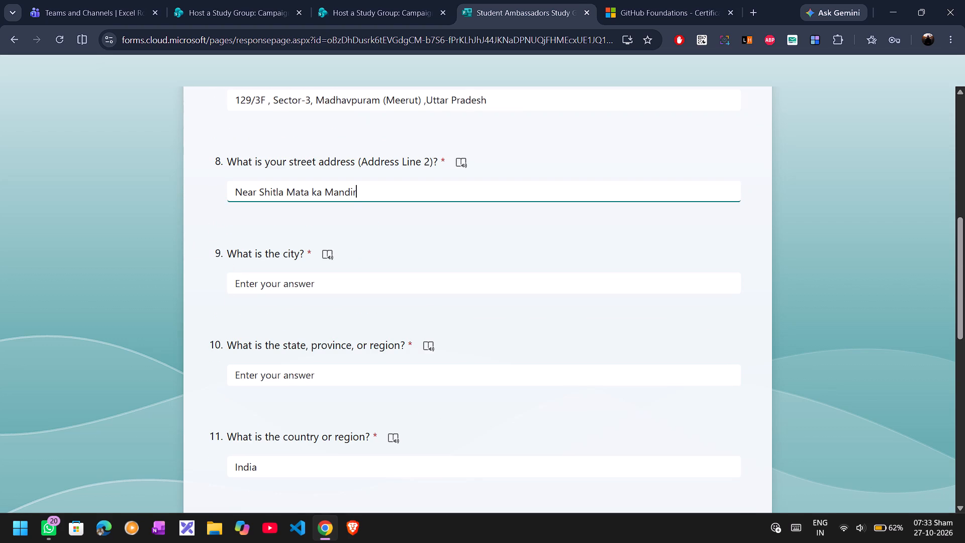
scroll(341, 204, up, 1)
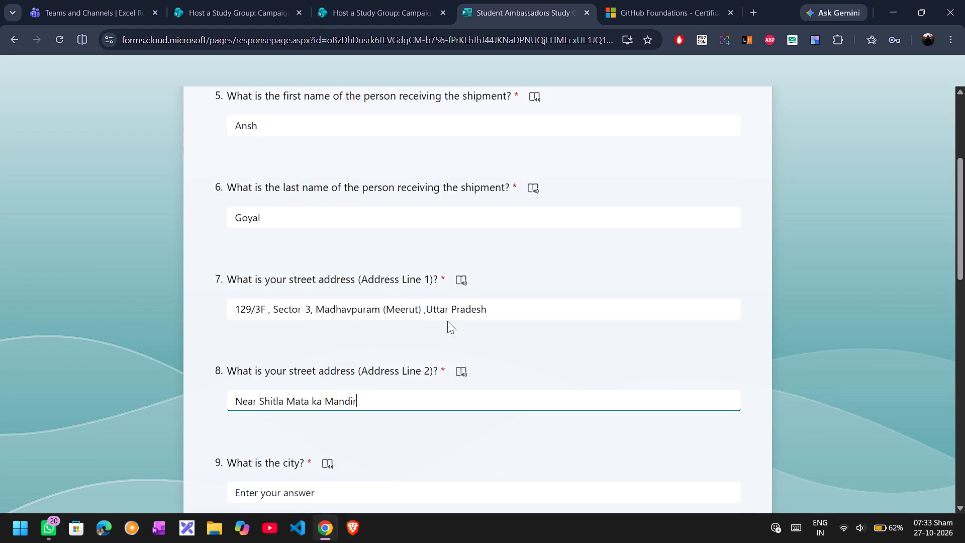
scroll(332, 313, down, 1)
scroll(289, 307, down, 1)
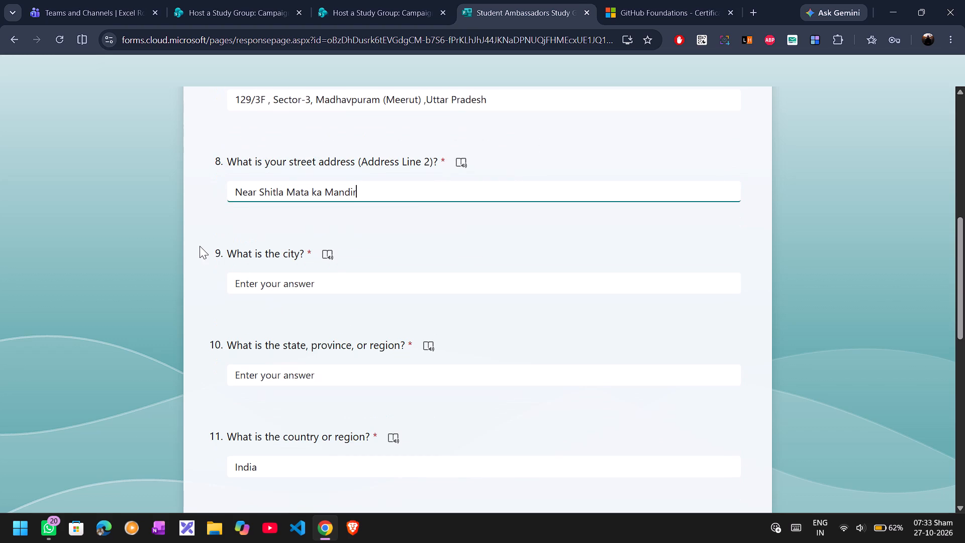
drag(204, 244, 359, 369)
scroll(352, 374, down, 1)
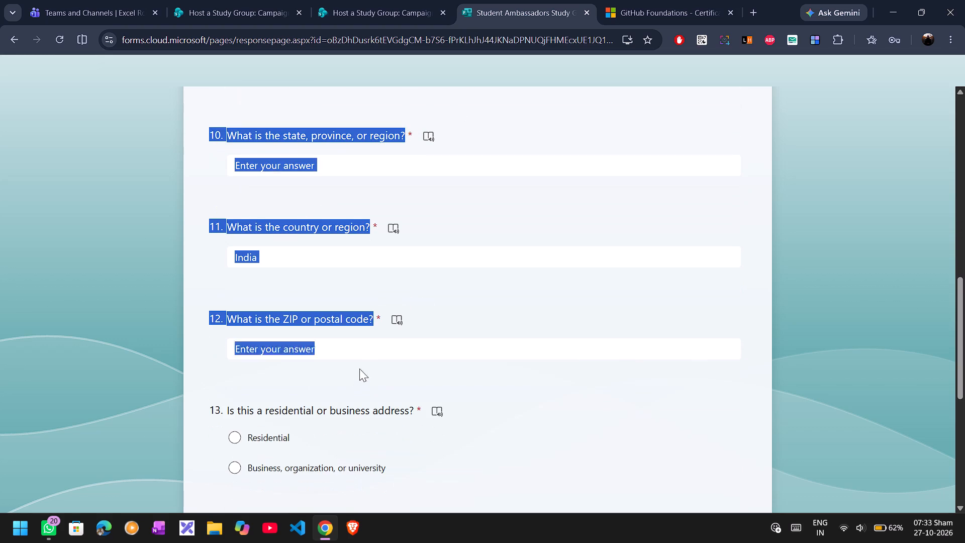
drag(359, 369, 392, 324)
scroll(415, 391, down, 1)
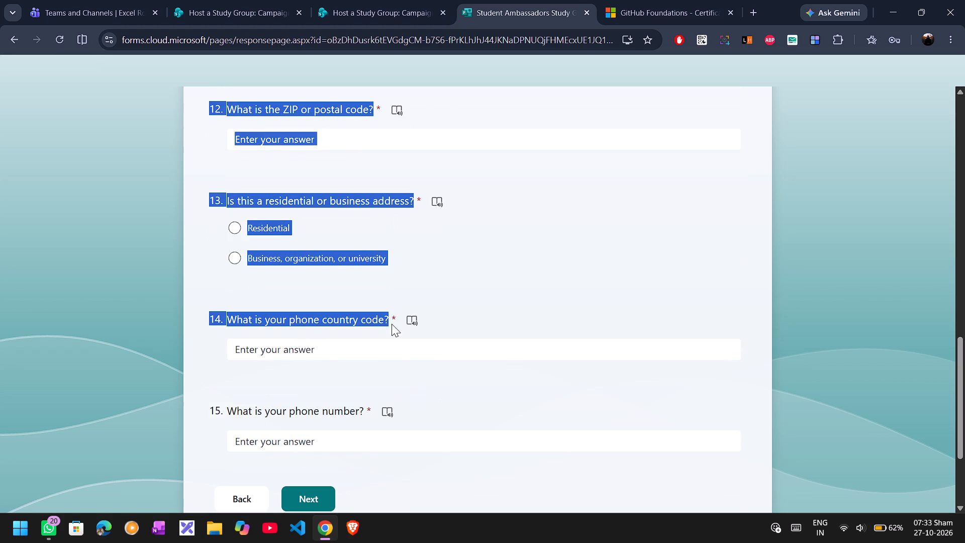
drag(392, 324, 435, 415)
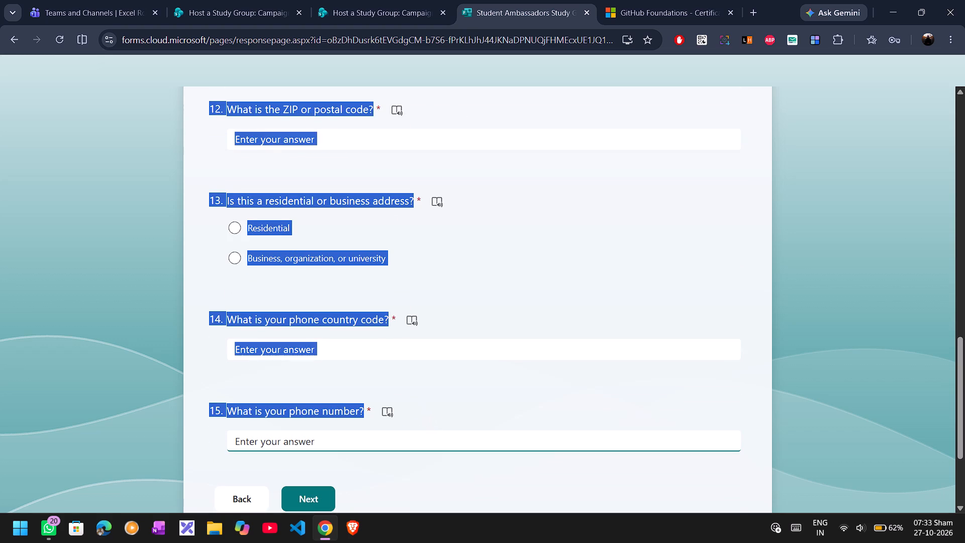
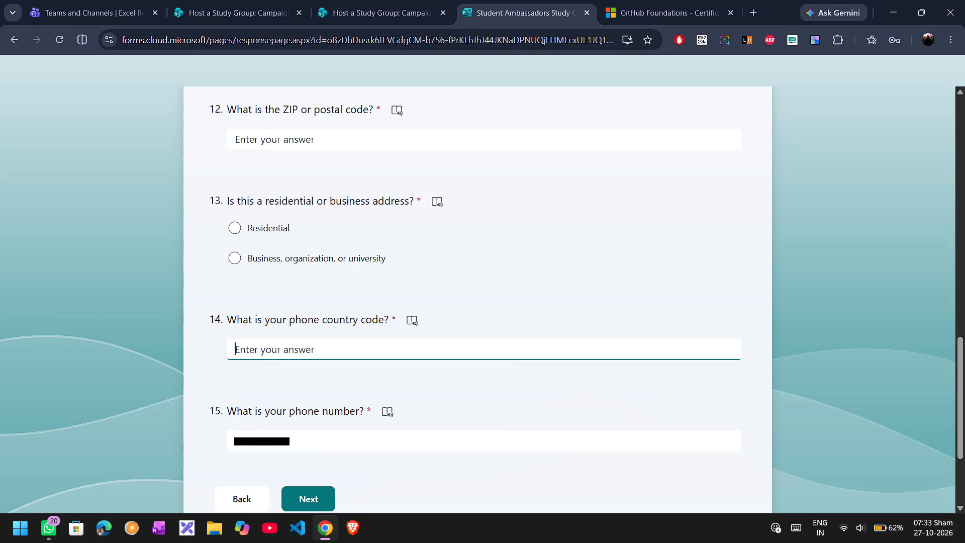
Enter 91 as the phone country code in question 14 and mark the address as residential in question 13.
text(91)
click(242, 229)
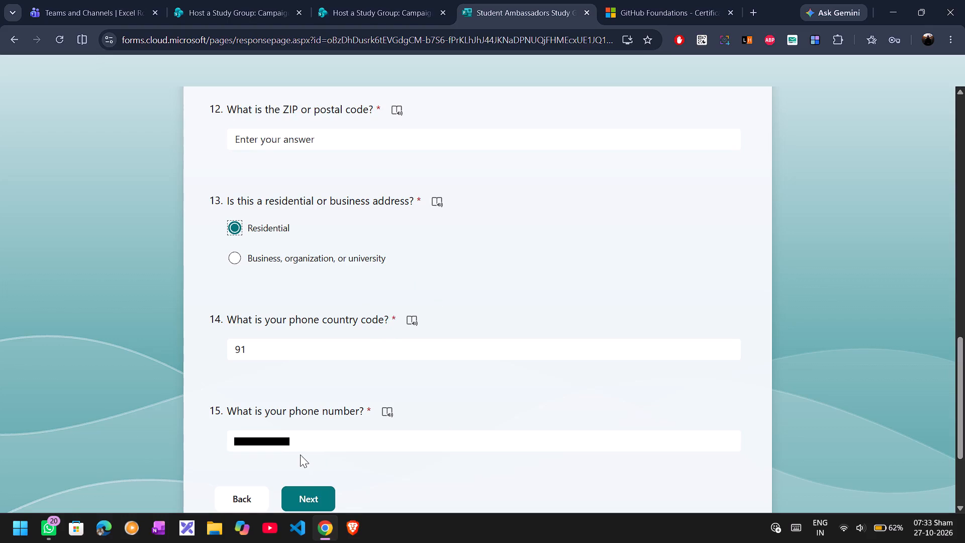
Copy the text of questions 10 to 12 (state, country, postal code) and search the web for it in a new tab.
scroll(269, 333, up, 1)
click(271, 348)
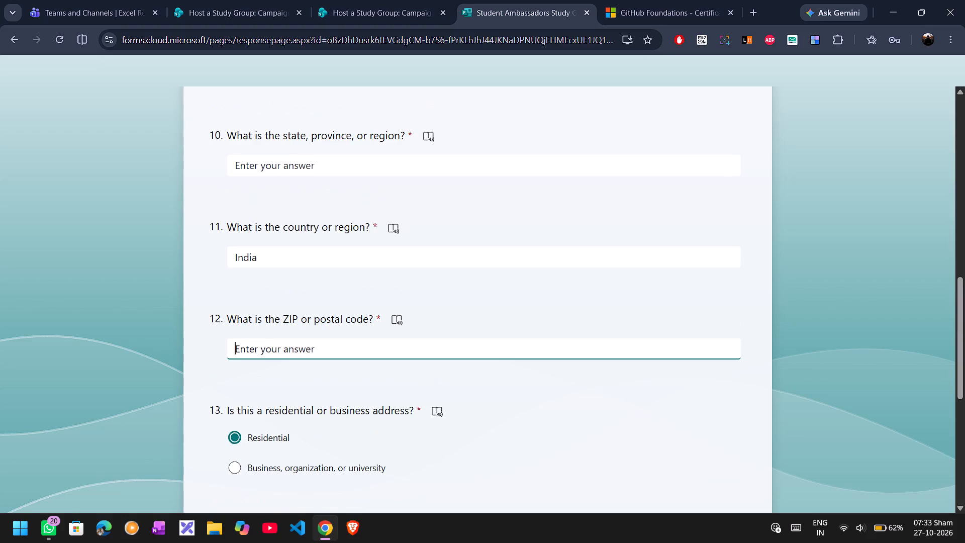
drag(186, 126, 574, 344)
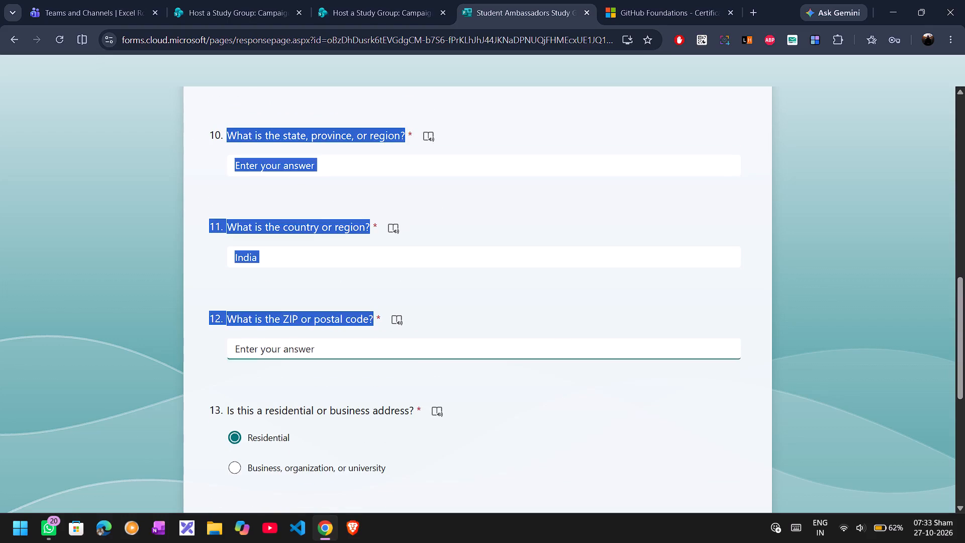
drag(574, 344, 521, 326)
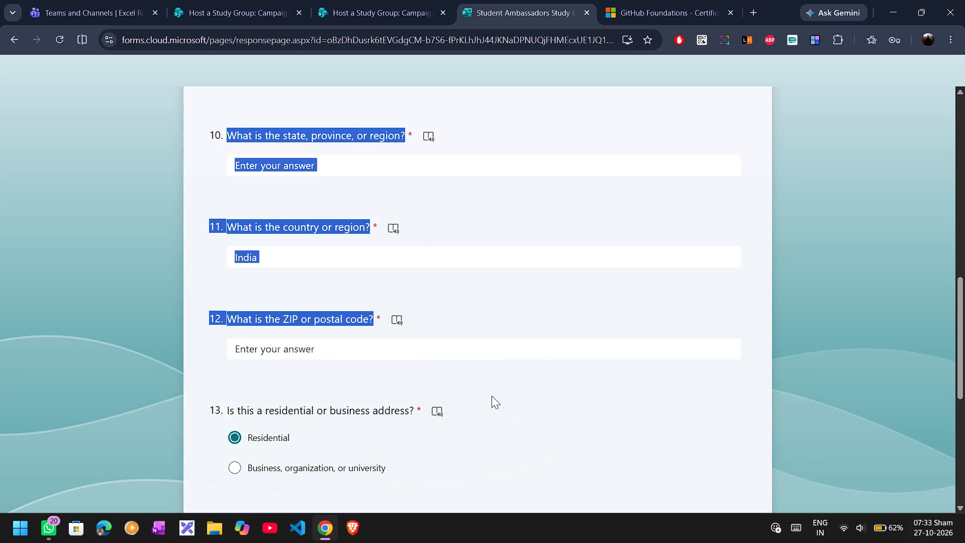
key(ctrl+v)
key(ctrl+c)
click(641, 0)
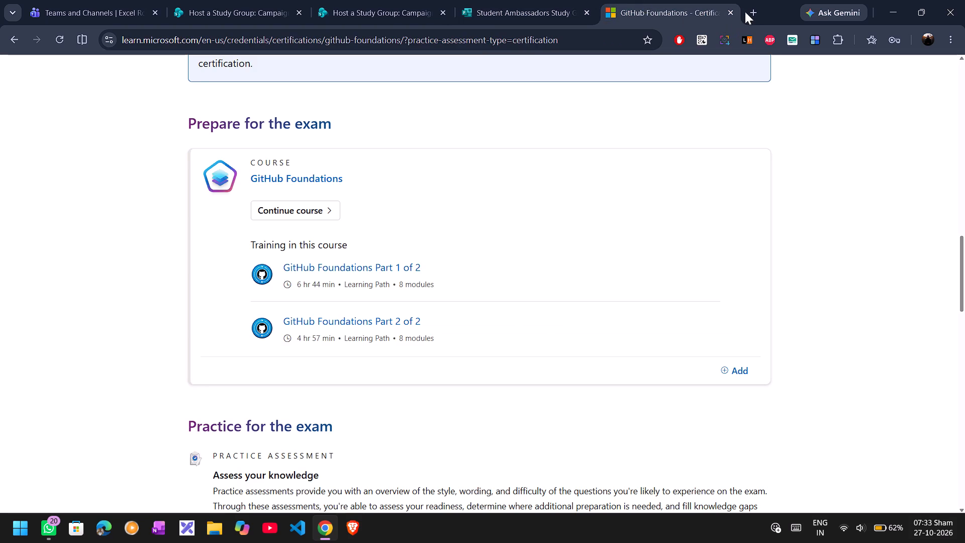
click(751, 9)
key(ctrl+v)
key(Return)
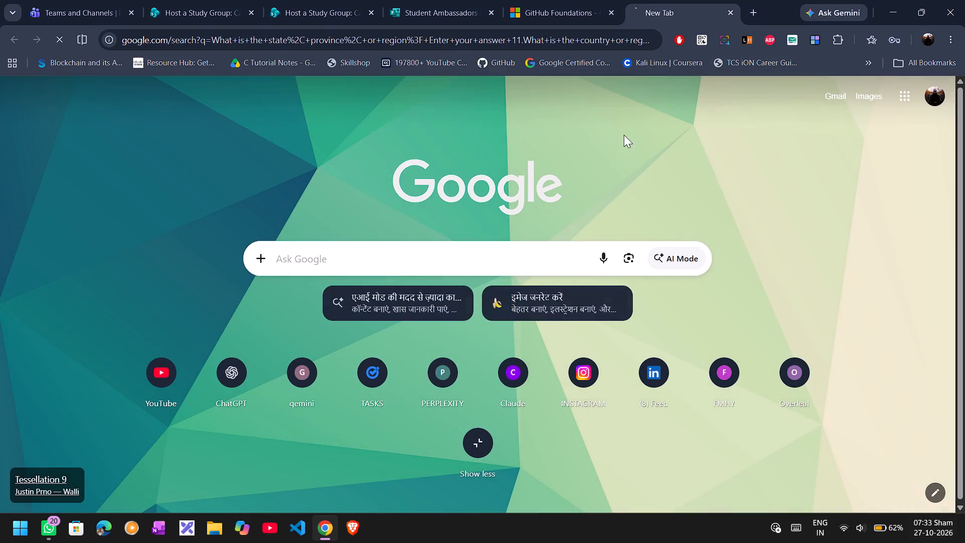
click(559, 0)
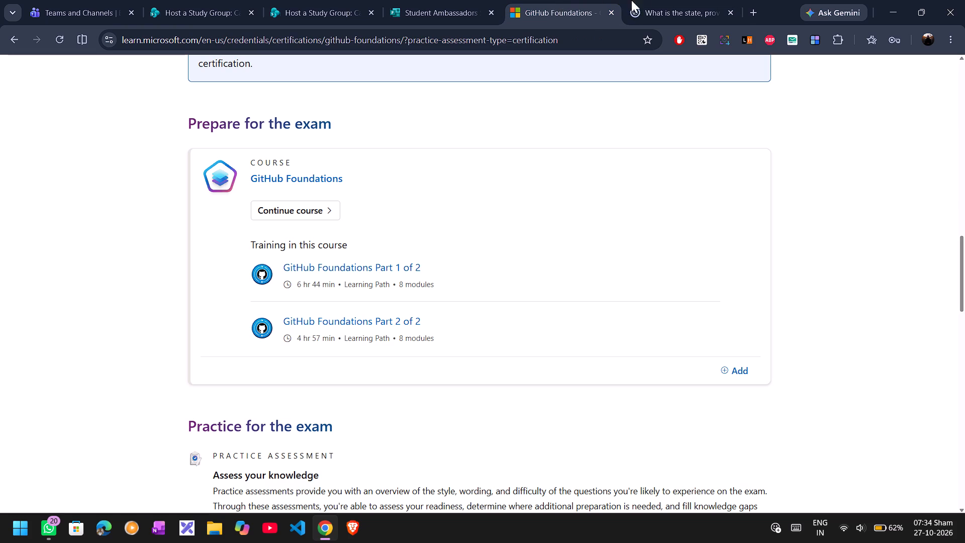
click(666, 0)
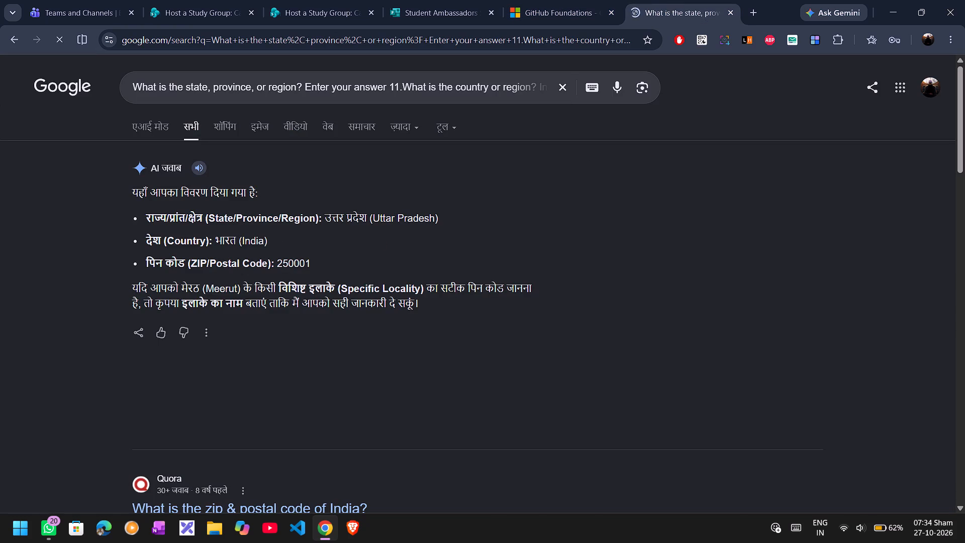
Copy Uttar Pradesh from the search answer into question 10 of the form as the state, province, or region.
drag(434, 219, 372, 225)
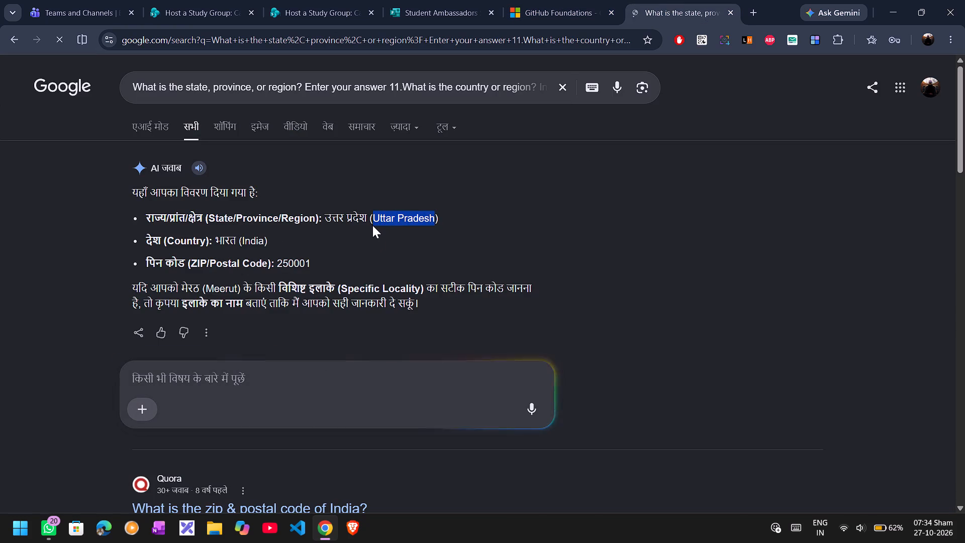
key(ctrl+c)
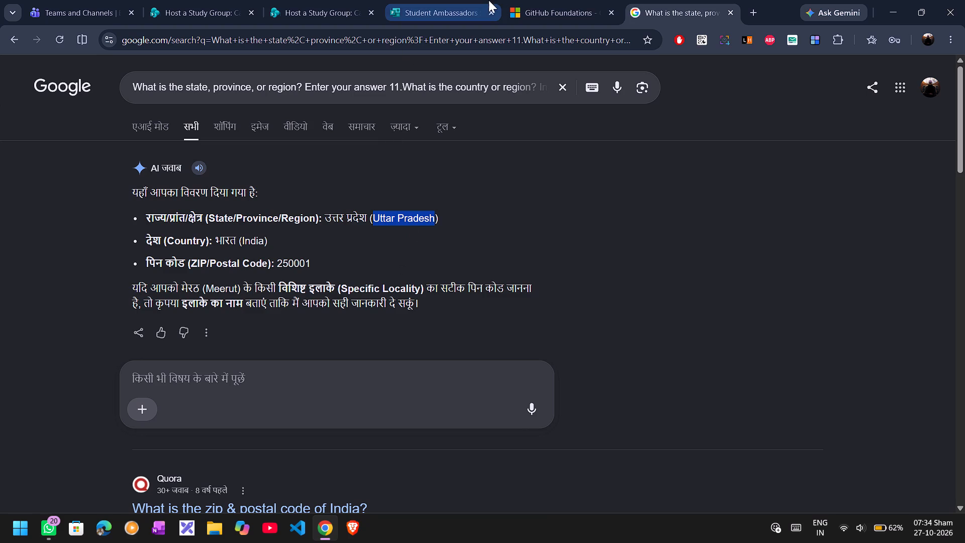
click(437, 0)
drag(437, 7, 536, 0)
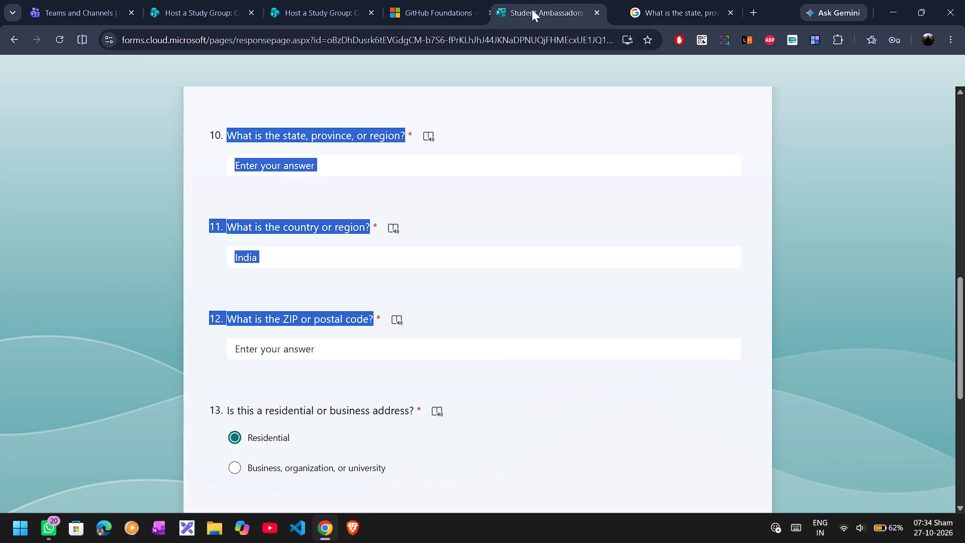
click(332, 173)
click(326, 169)
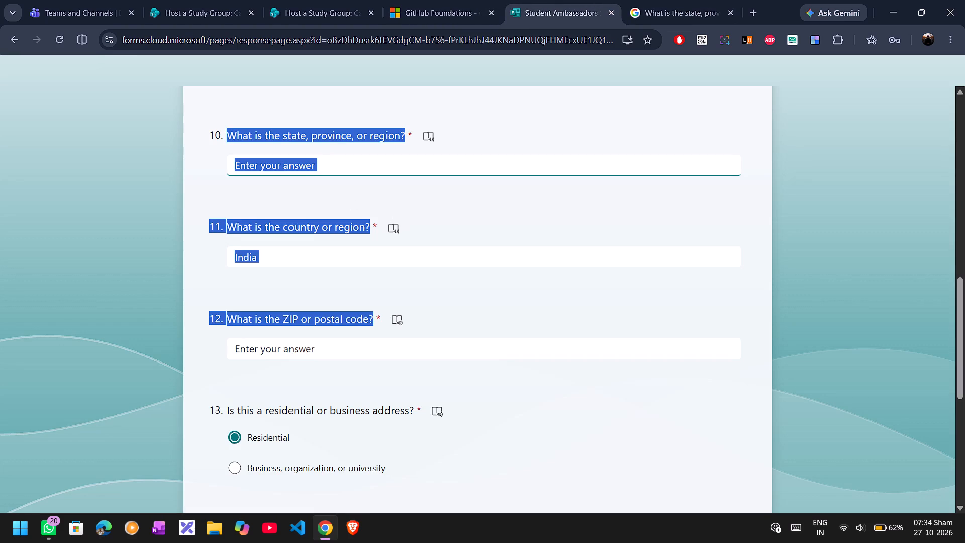
key(ctrl+v)
click(349, 167)
click(411, 161)
click(230, 183)
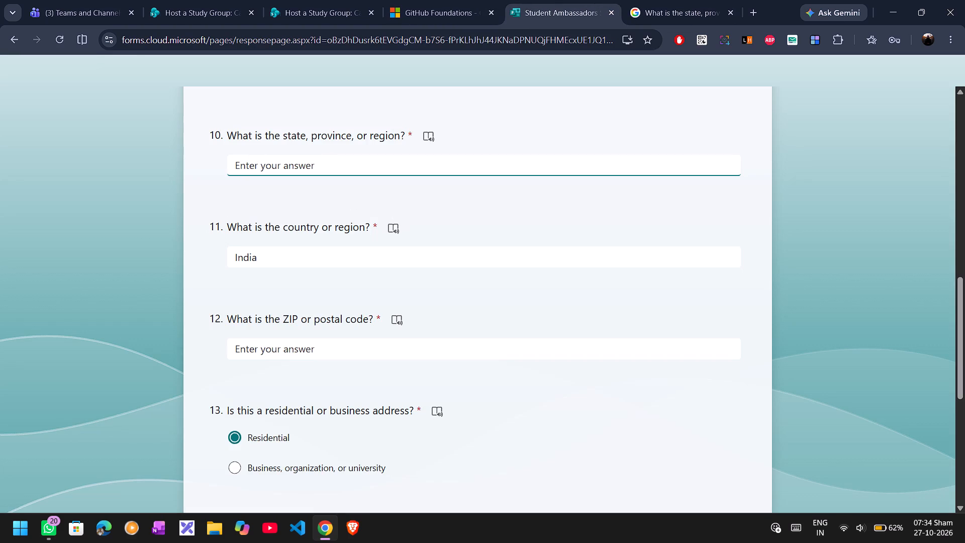
click(268, 165)
key(ctrl+v)
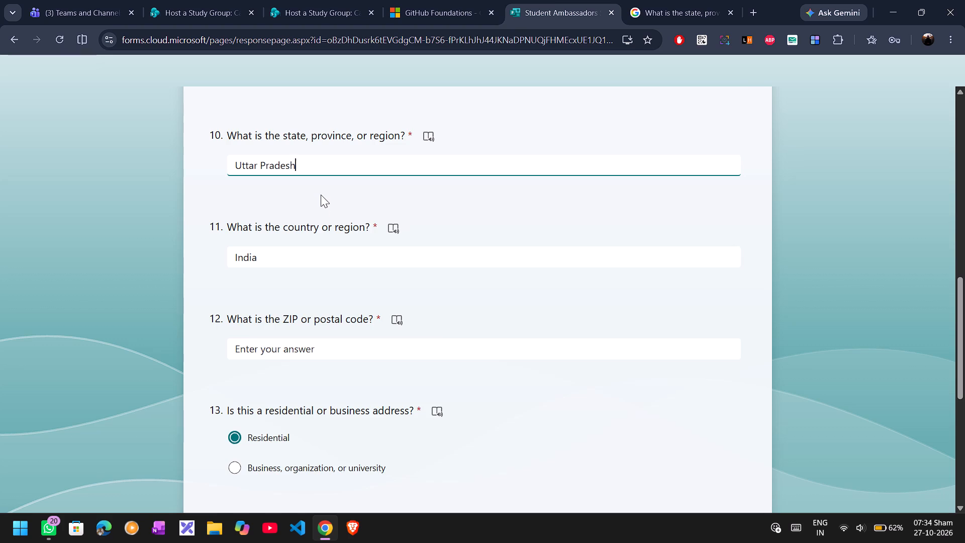
Enter Meerut as the city in question 9.
scroll(322, 208, up, 1)
click(357, 284)
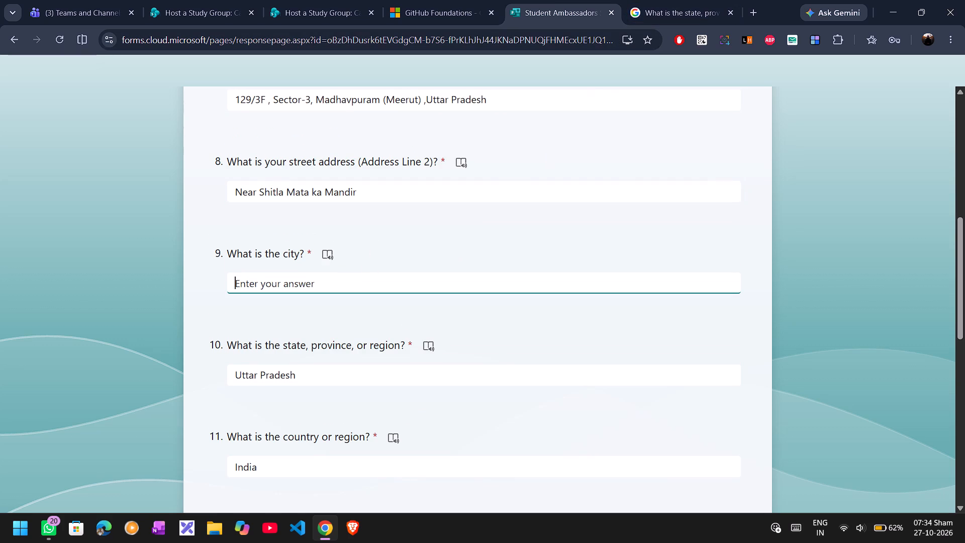
text(Meerut)
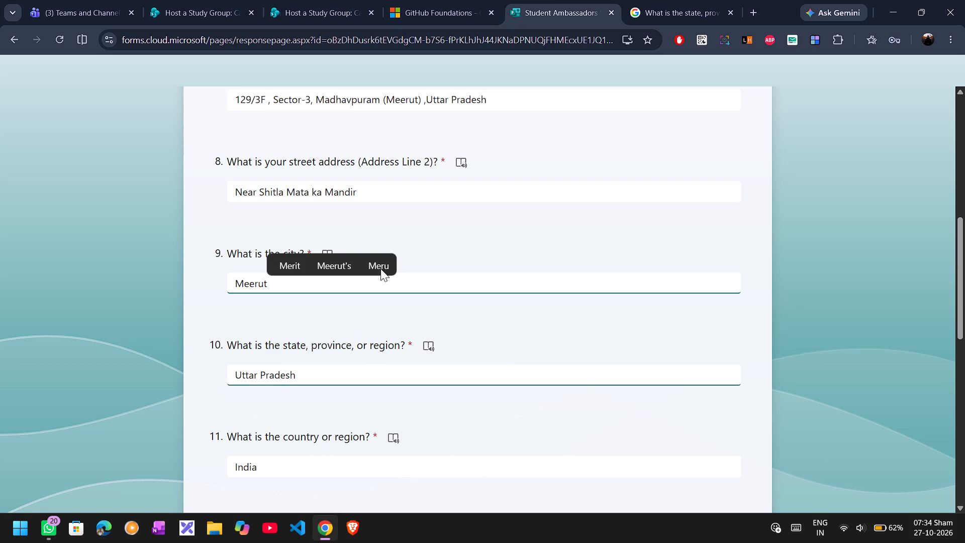
Copy the postal code from the search answer into question 12 of the form and correct its last digit.
click(676, 12)
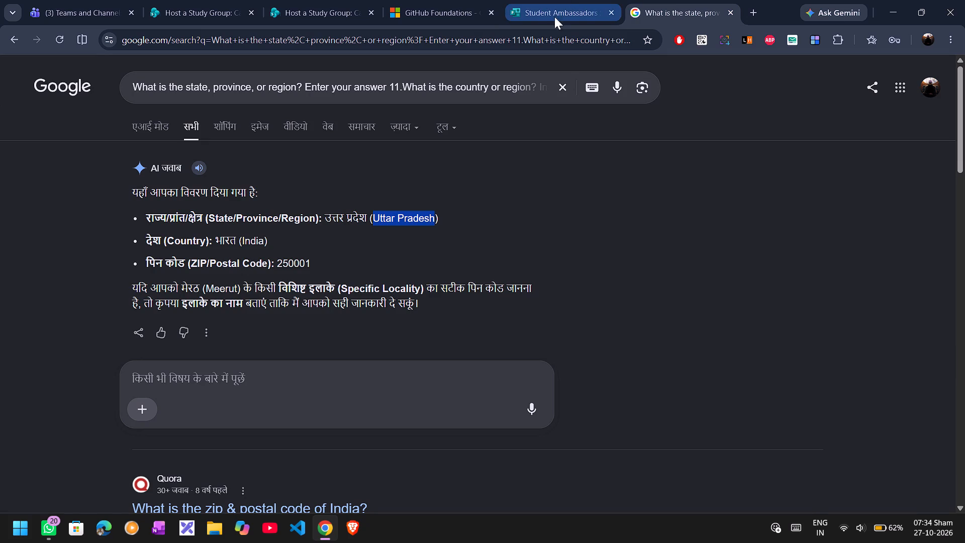
drag(311, 258, 279, 265)
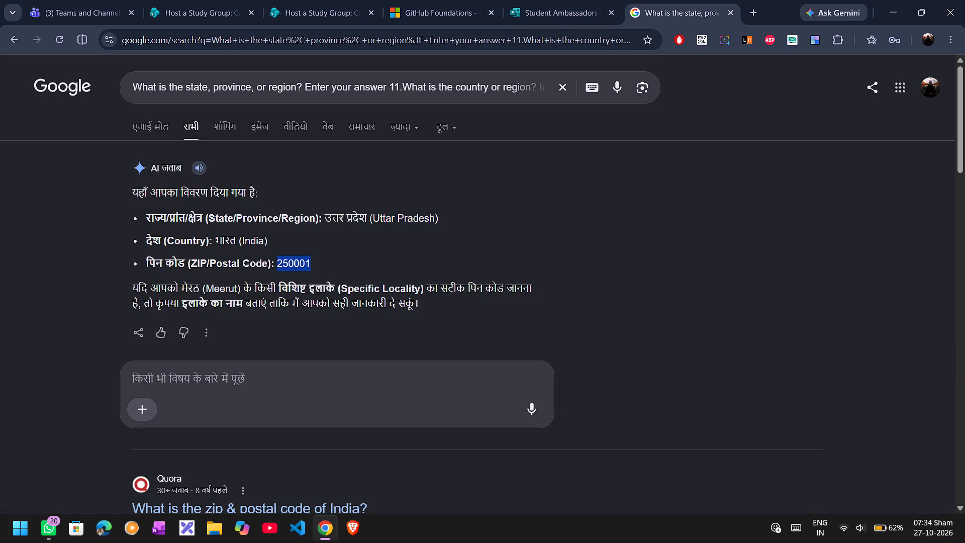
drag(279, 265, 278, 265)
key(ctrl+c)
click(565, 0)
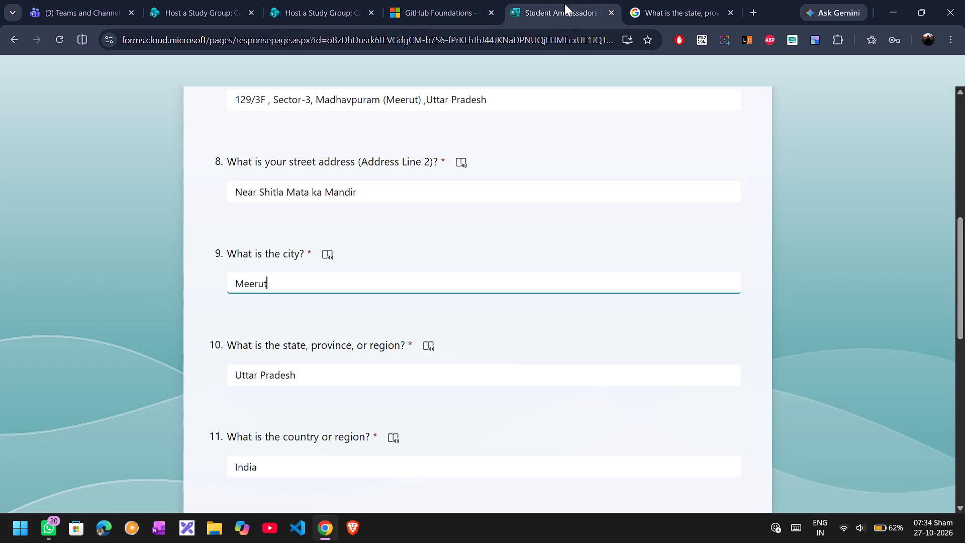
scroll(259, 410, down, 1)
click(330, 349)
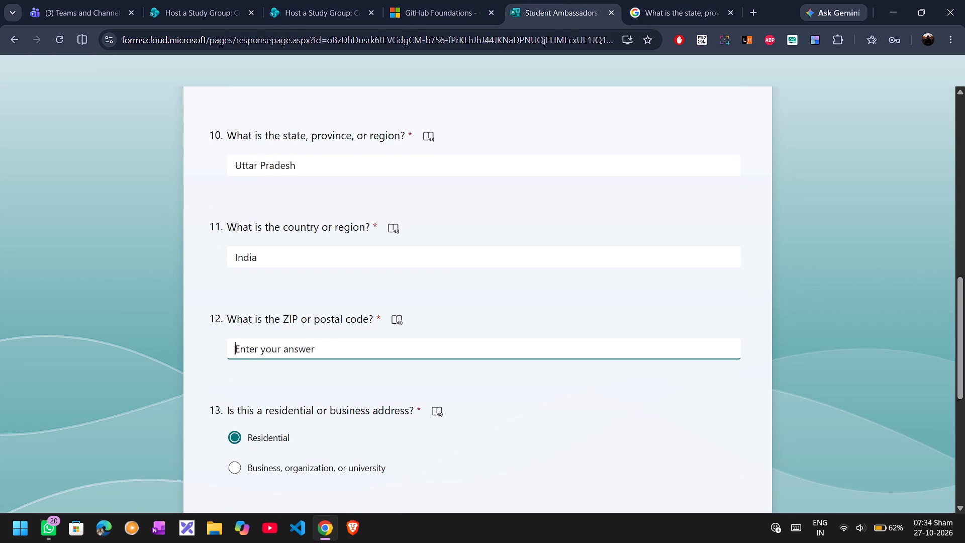
key(ctrl+v)
key(BackSpace)
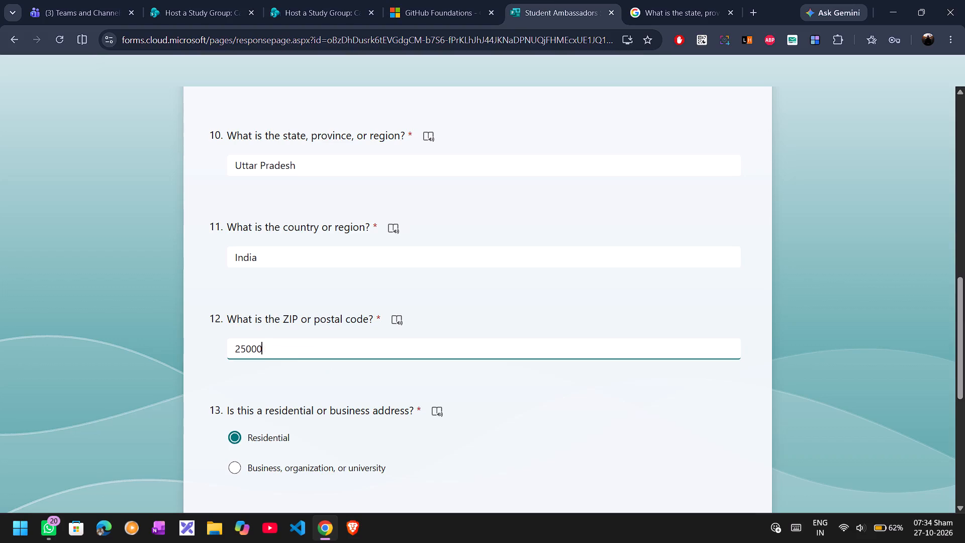
key(2)
Review the shipping and contact answers from the recipient's name through the phone number for completeness and accuracy.
scroll(298, 395, down, 2)
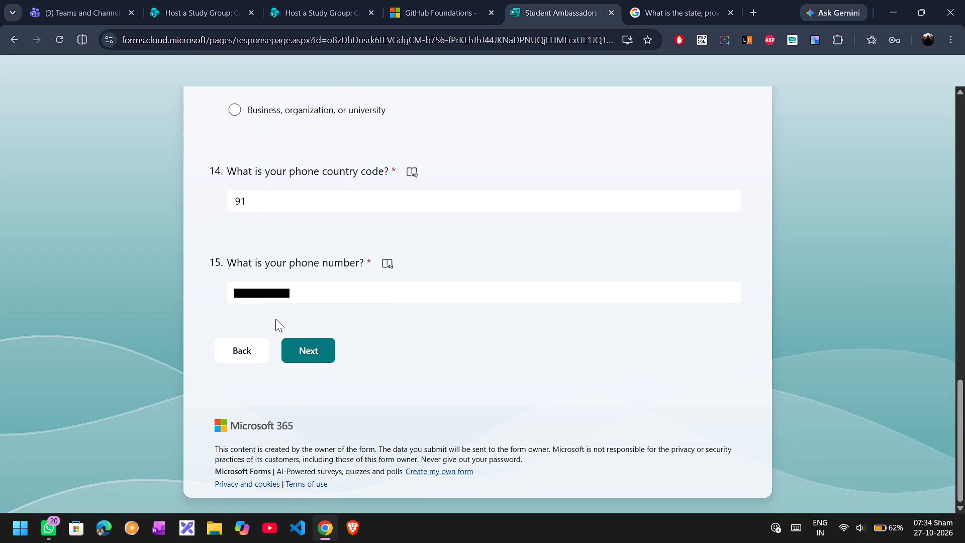
scroll(275, 319, up, 8)
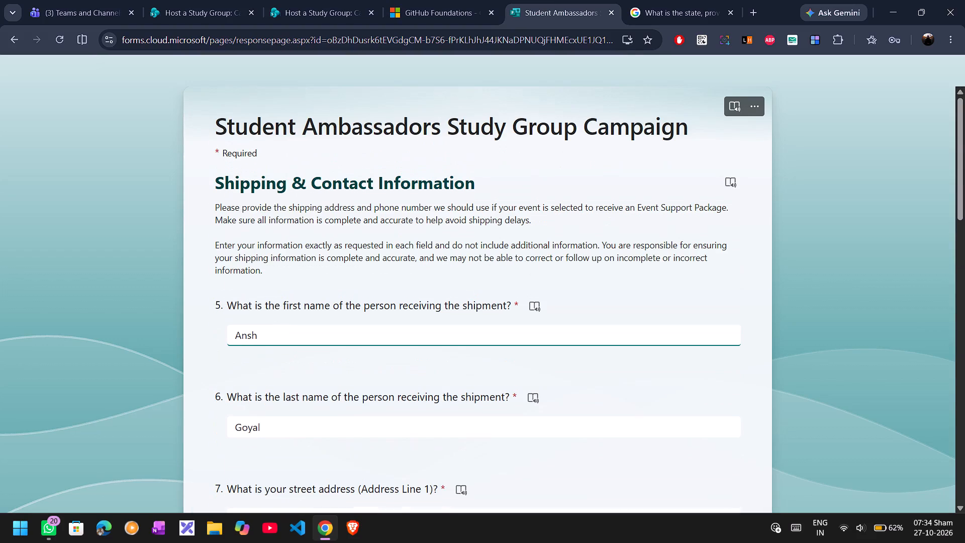
scroll(312, 336, down, 2)
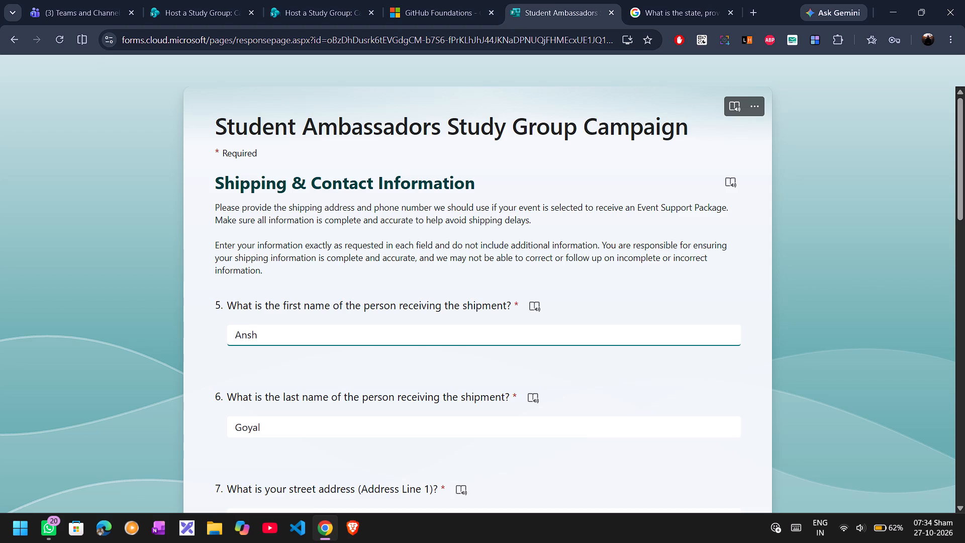
scroll(309, 331, down, 5)
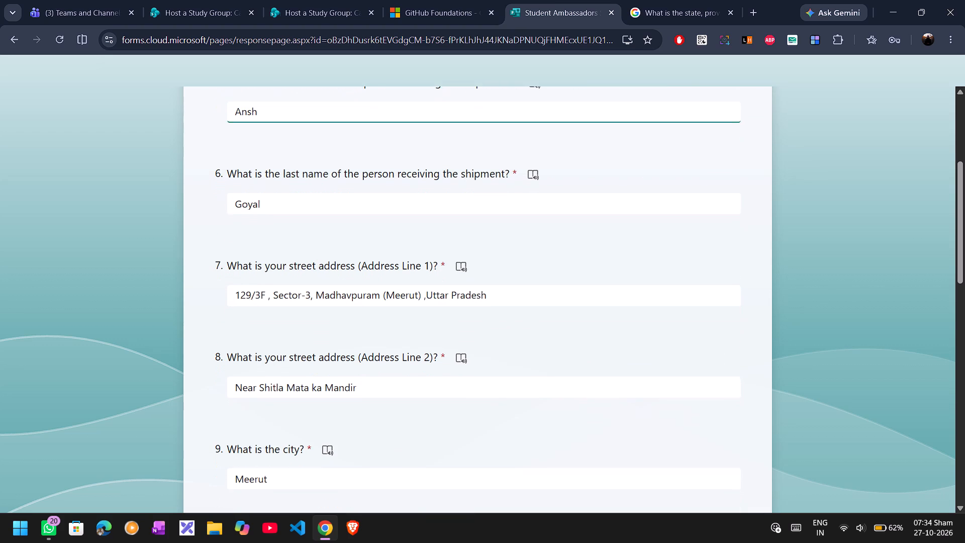
scroll(309, 331, down, 2)
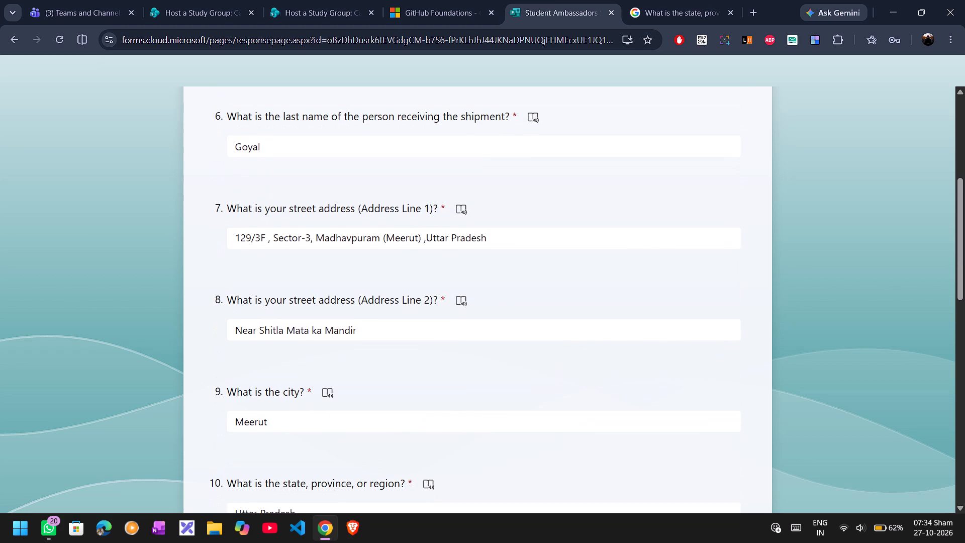
scroll(309, 331, up, 1)
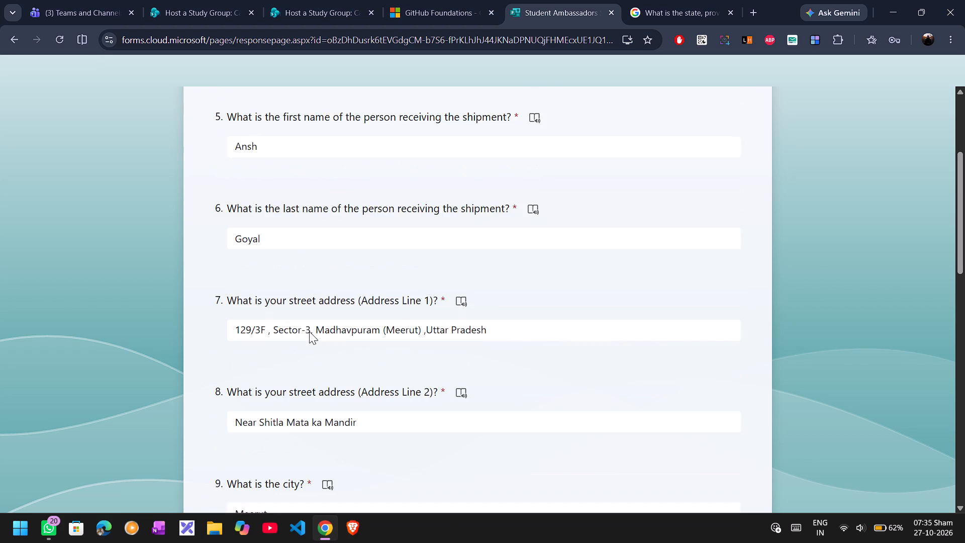
scroll(309, 331, up, 1)
scroll(309, 331, down, 2)
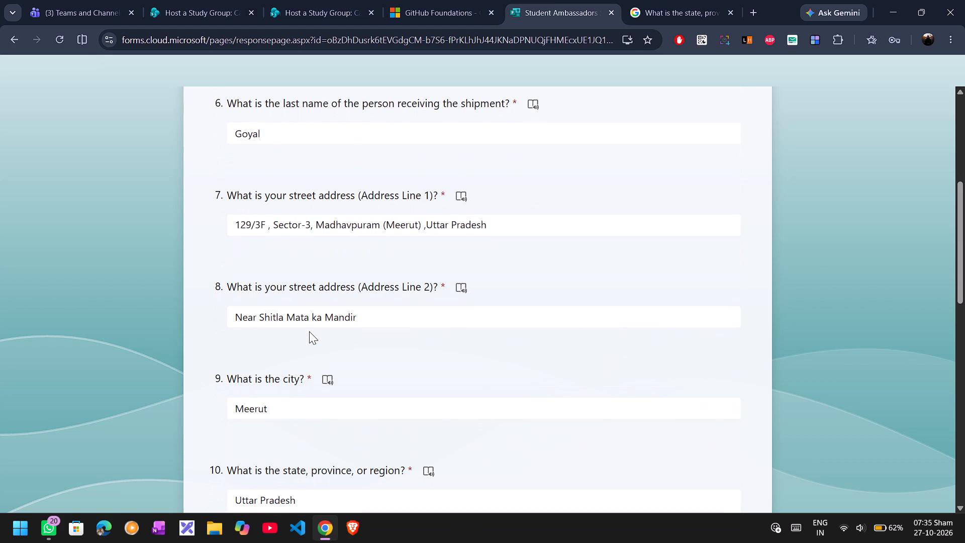
scroll(309, 331, down, 1)
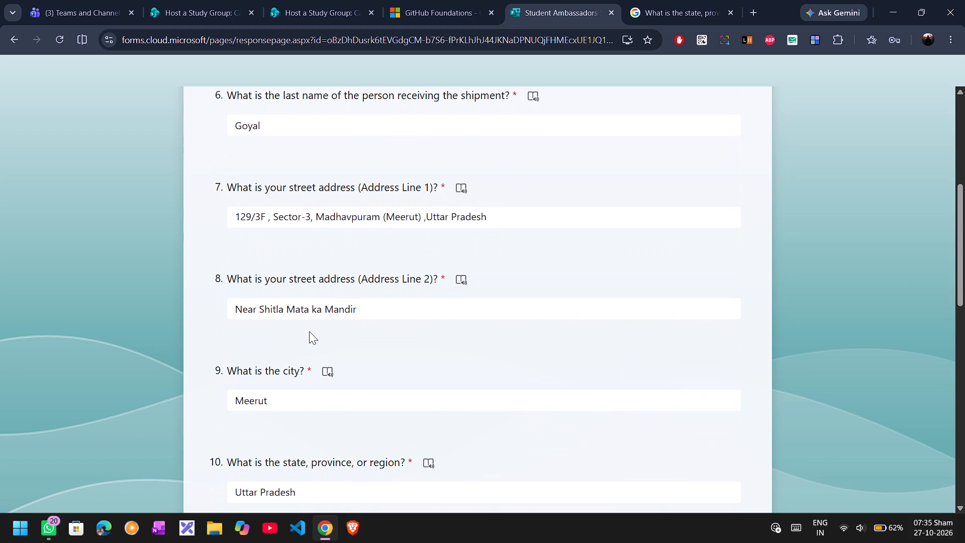
scroll(309, 331, down, 2)
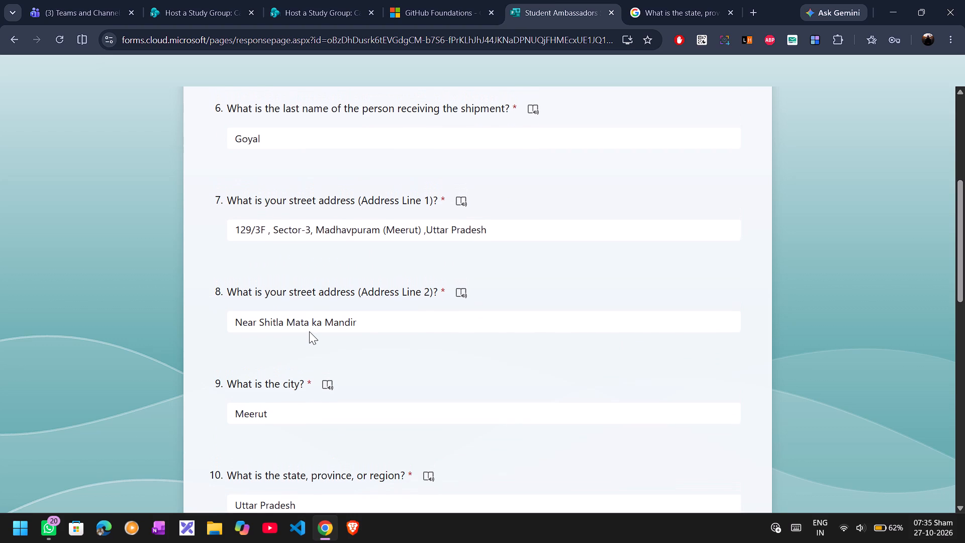
scroll(309, 331, down, 2)
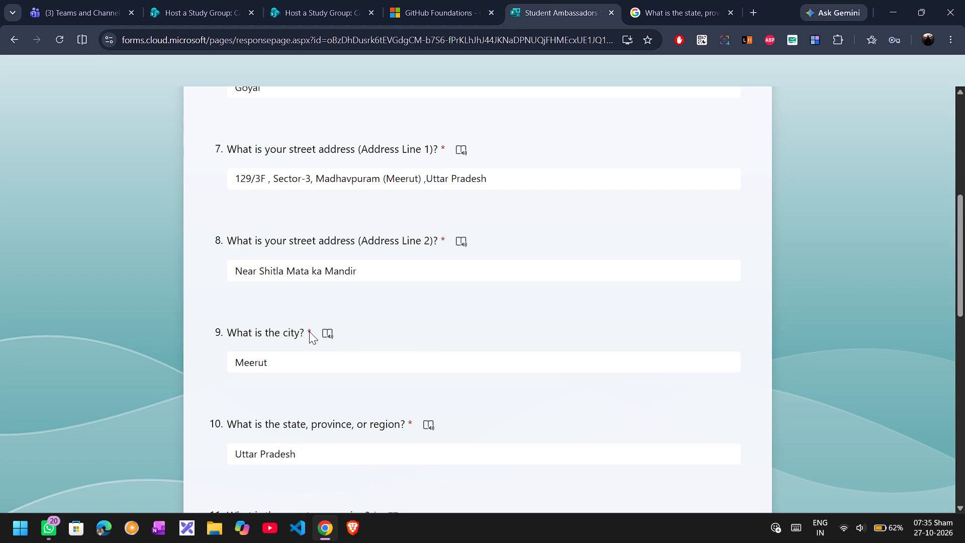
scroll(309, 331, down, 2)
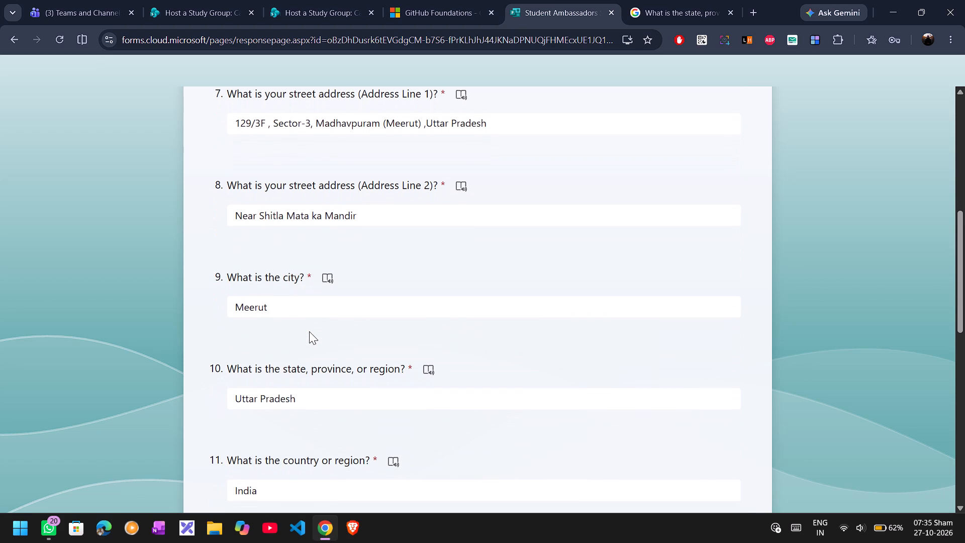
scroll(309, 331, down, 3)
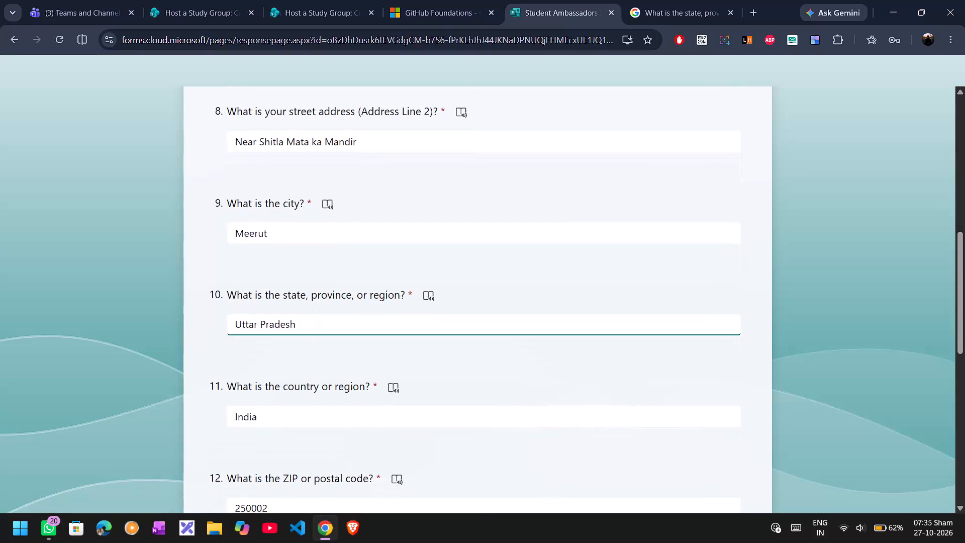
Check the remaining shipping and contact answers through question 15 and continue to the commitment section of the form.
scroll(309, 331, down, 4)
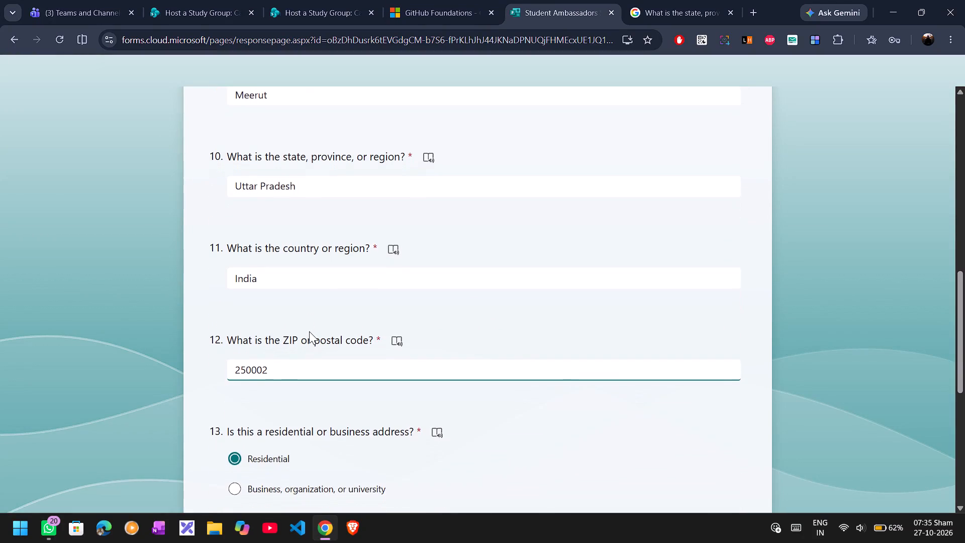
scroll(309, 331, down, 4)
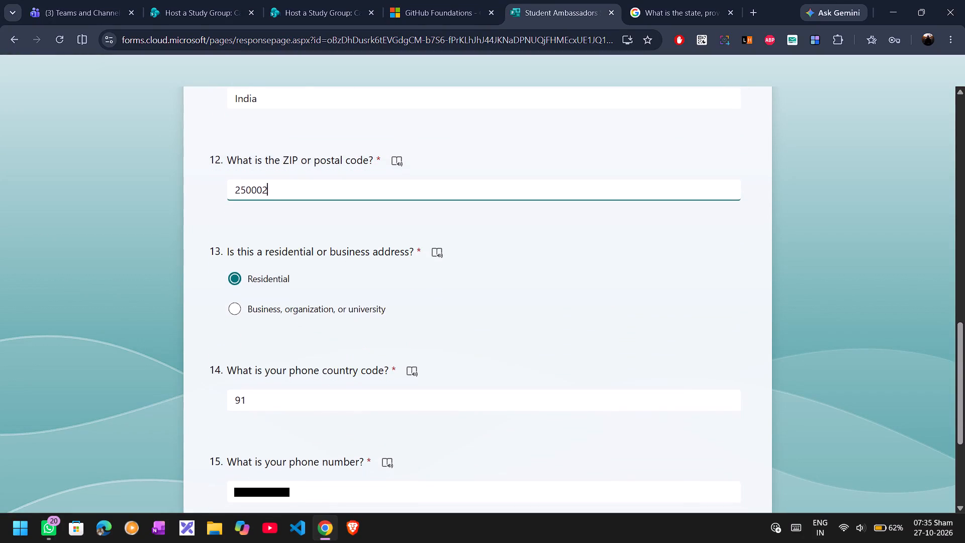
scroll(309, 331, down, 2)
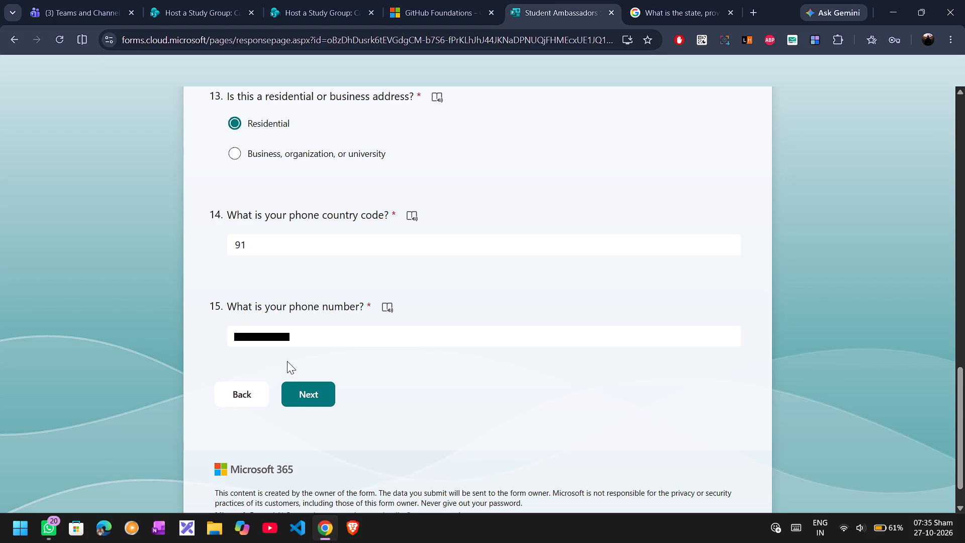
click(306, 396)
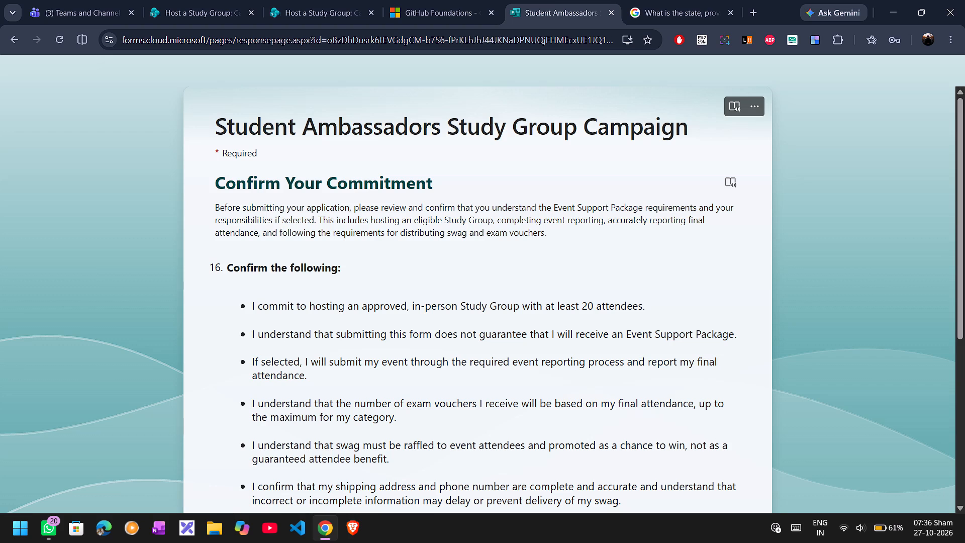
Read the Event Support Package commitments in question 16, including event reporting, exam vouchers, swag raffling, and shipping address accuracy.
scroll(306, 396, down, 2)
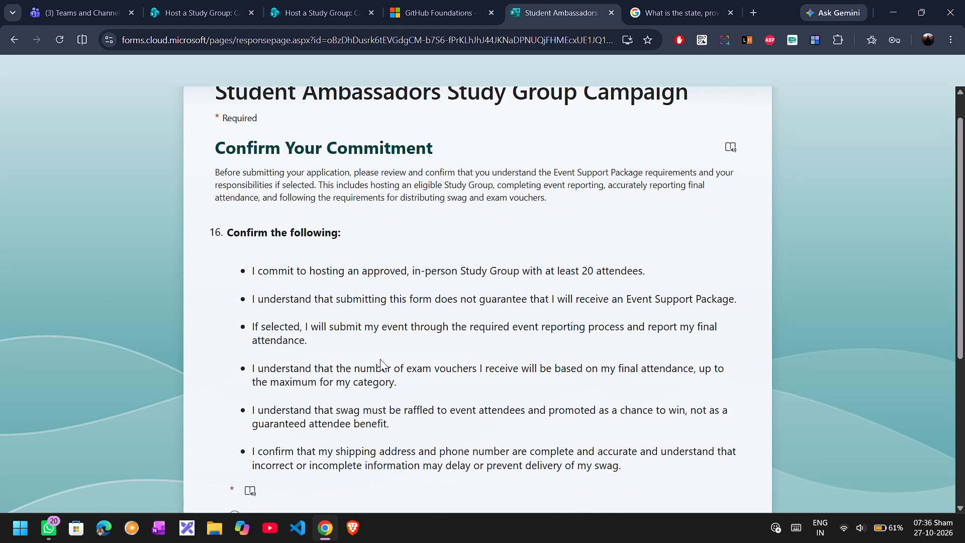
drag(309, 343, 284, 331)
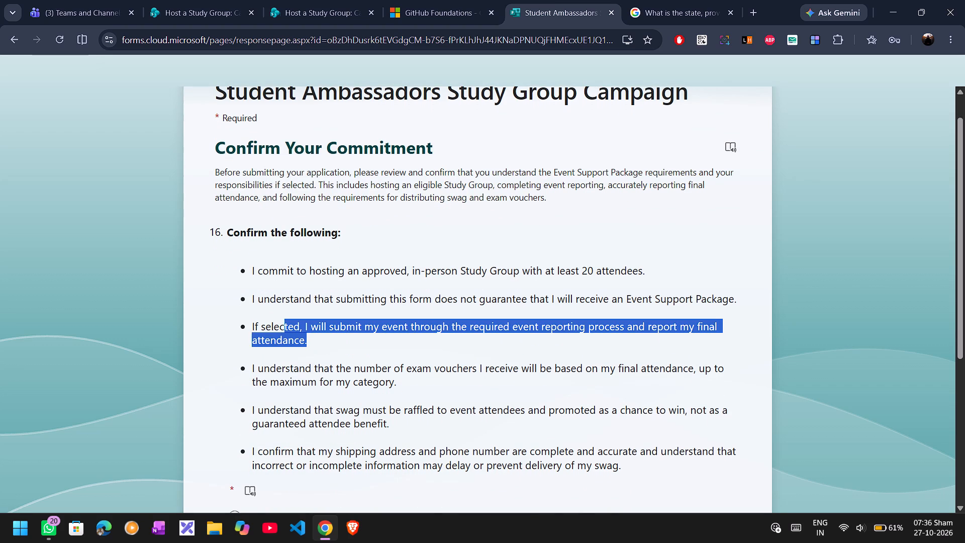
drag(284, 331, 244, 330)
click(244, 330)
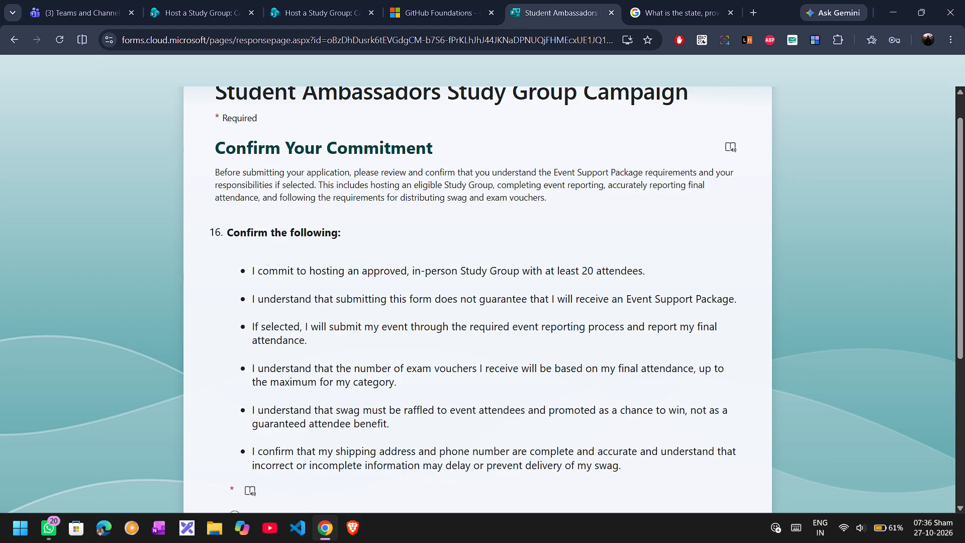
scroll(374, 273, down, 1)
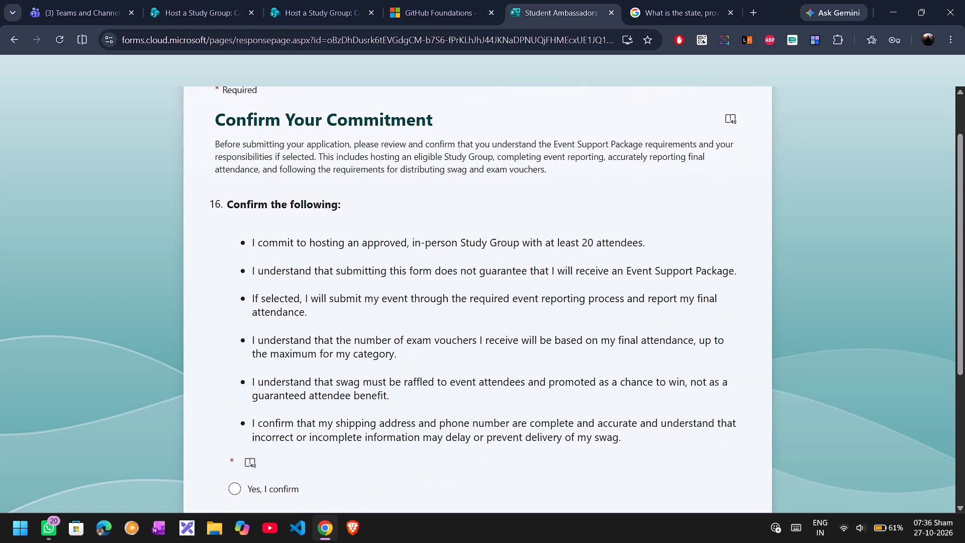
scroll(374, 273, down, 2)
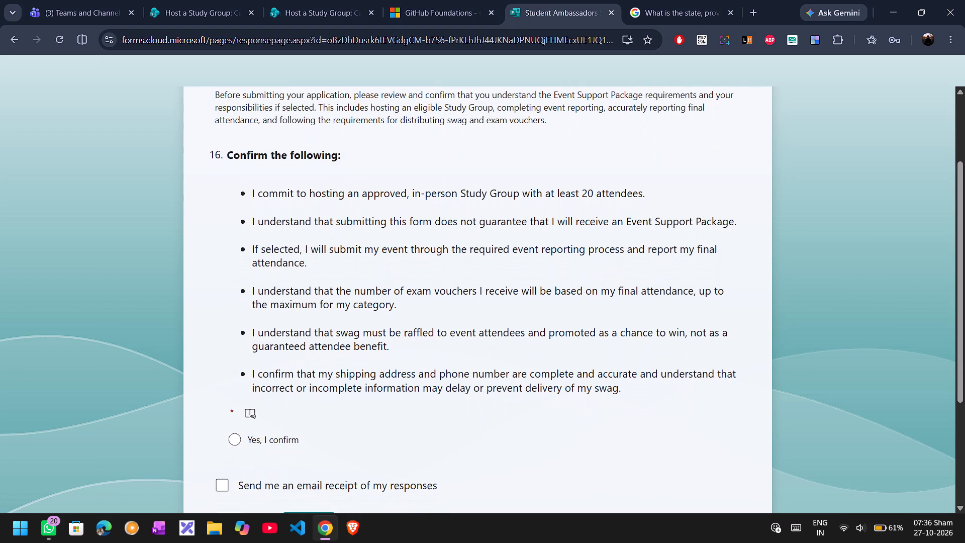
scroll(374, 273, down, 1)
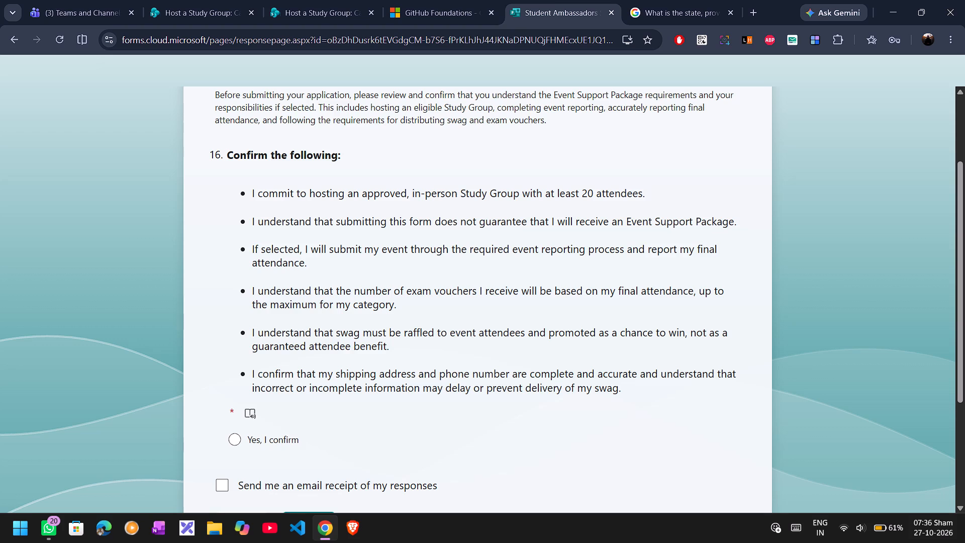
scroll(362, 383, down, 1)
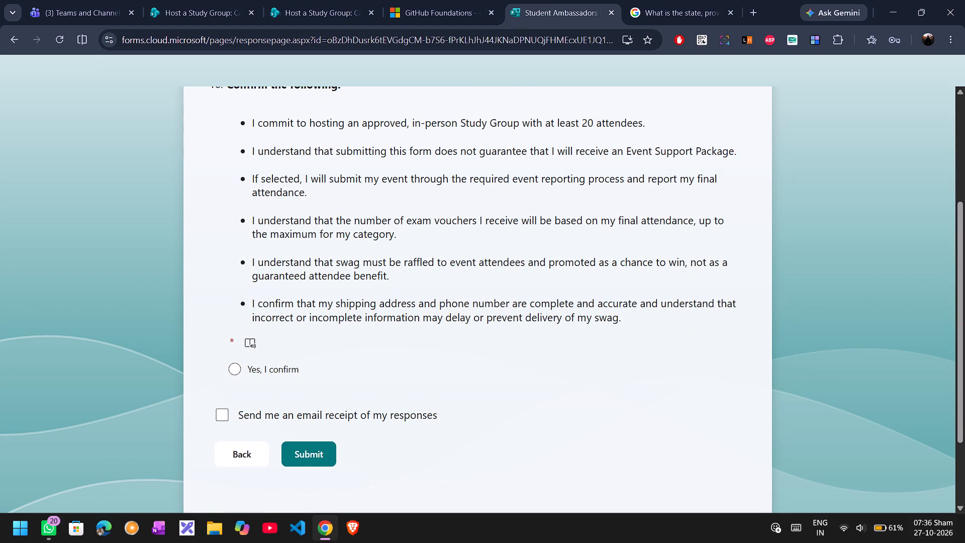
drag(248, 299, 342, 313)
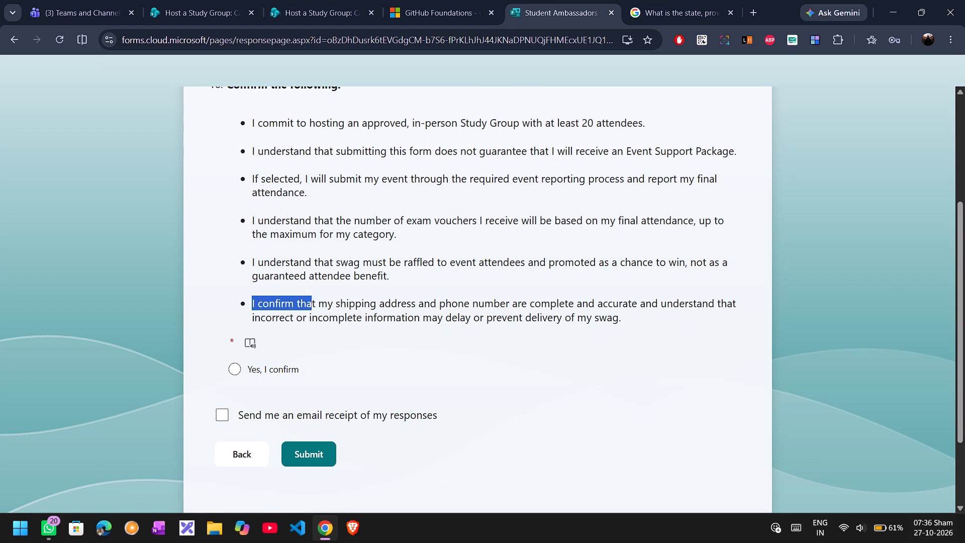
drag(342, 313, 480, 305)
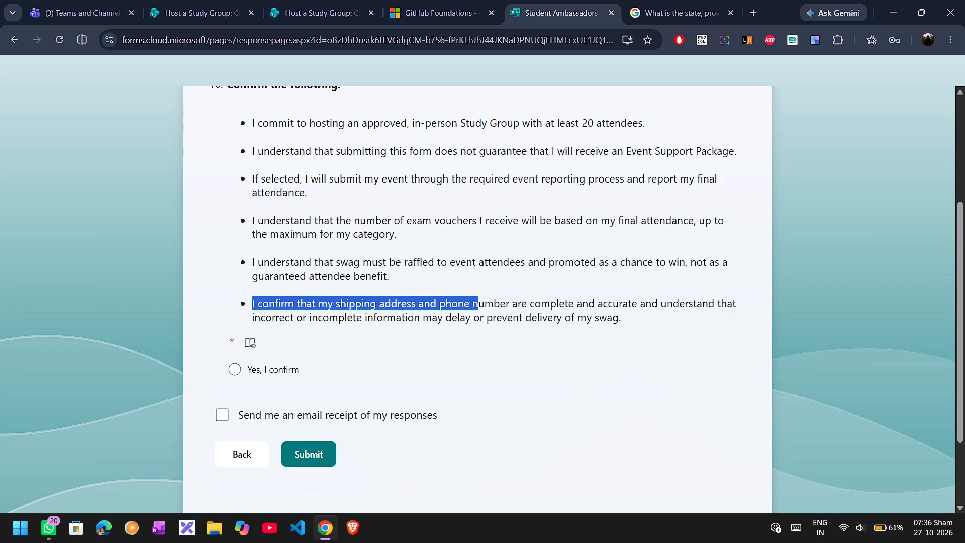
drag(480, 305, 616, 320)
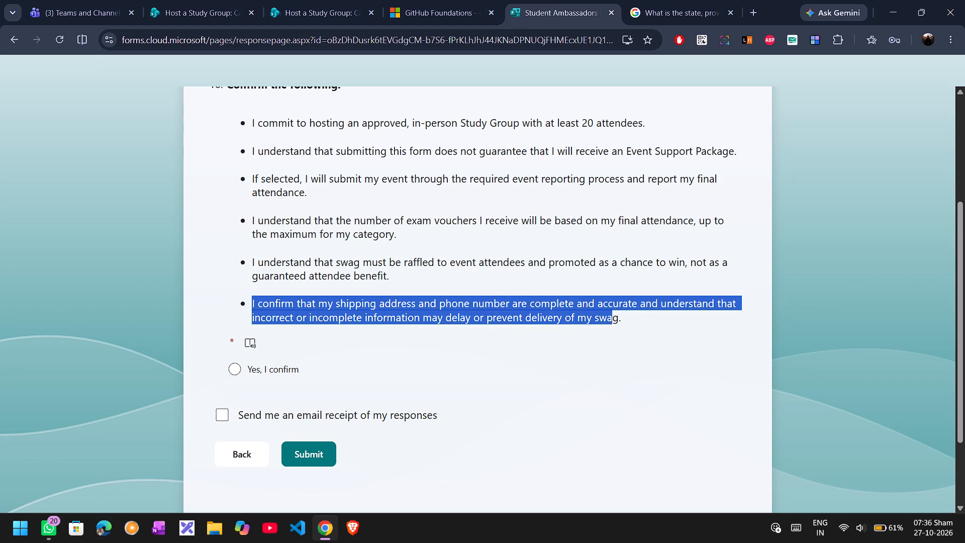
drag(616, 320, 622, 320)
click(622, 320)
Confirm the commitments in question 16 with "Yes, I confirm" and request an email receipt of the responses.
scroll(622, 320, down, 1)
click(238, 313)
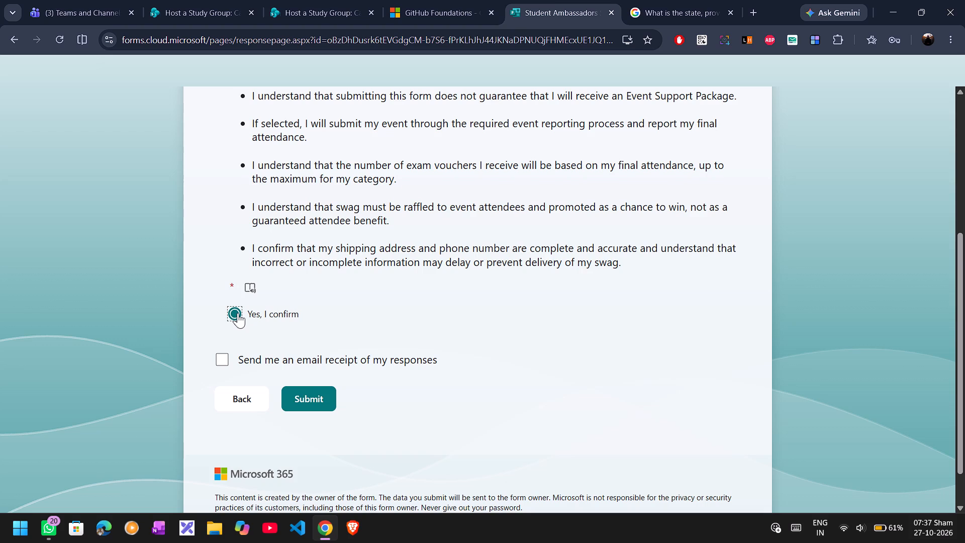
click(217, 358)
scroll(323, 313, up, 6)
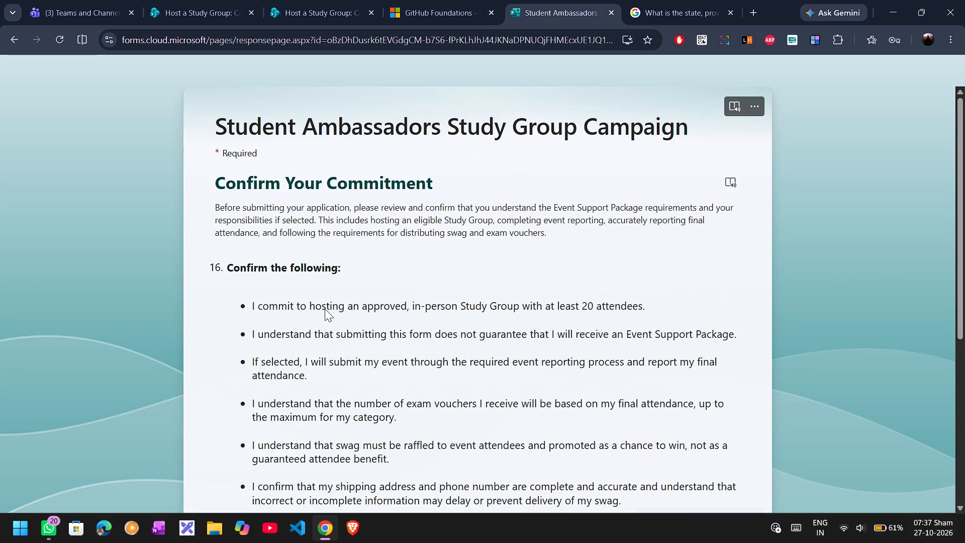
Submit the completed Student Ambassadors Study Group Campaign application.
scroll(335, 328, down, 3)
click(319, 348)
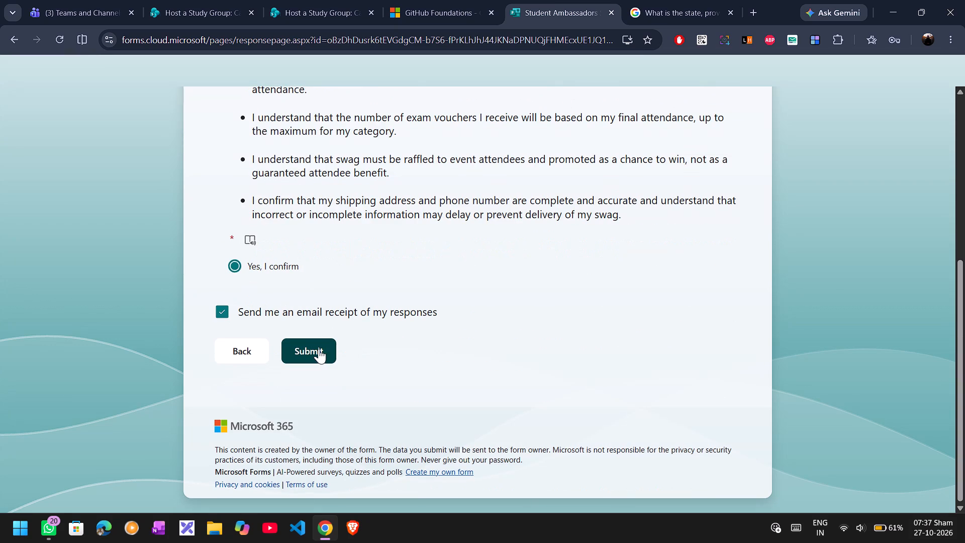
scroll(446, 306, up, 3)
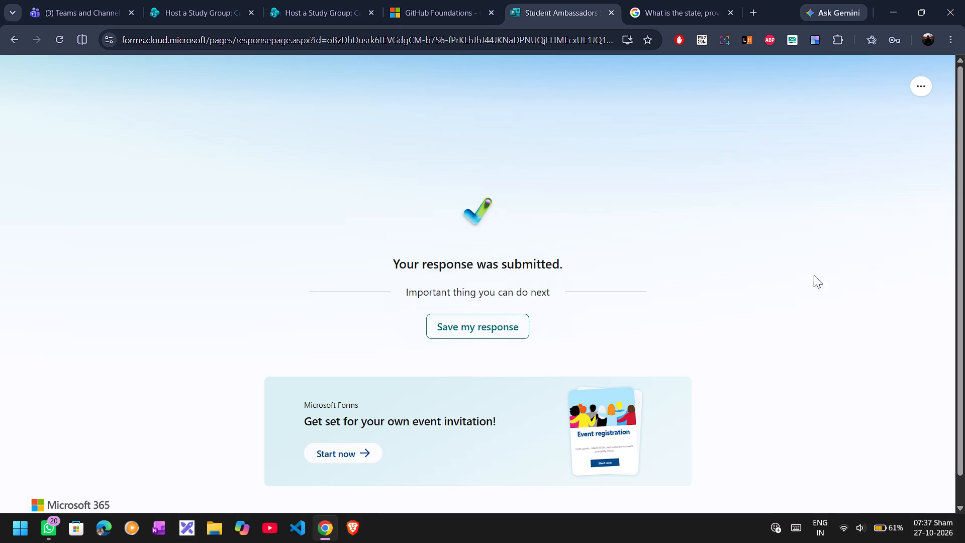
Save the submitted response to the Microsoft Forms account and check the page that opens for it.
click(500, 327)
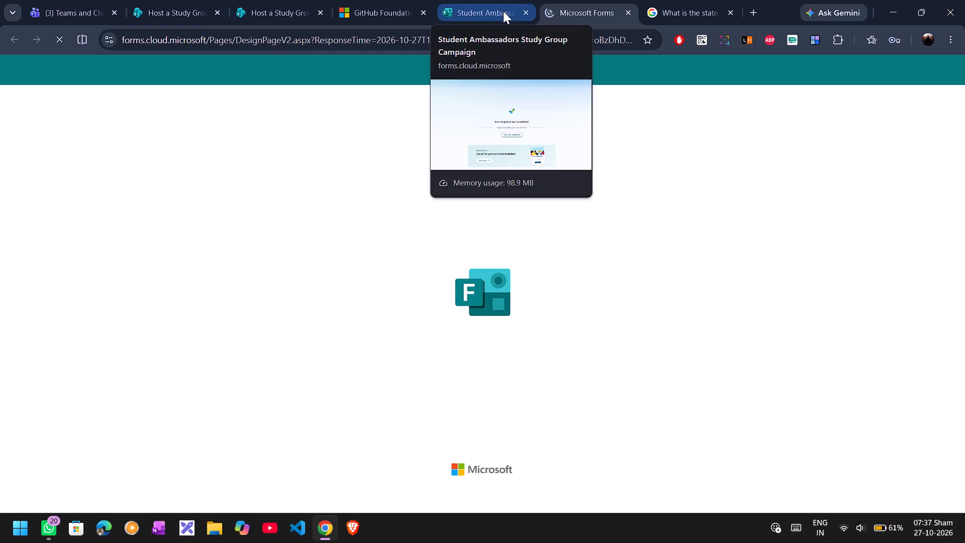
click(503, 11)
click(585, 1)
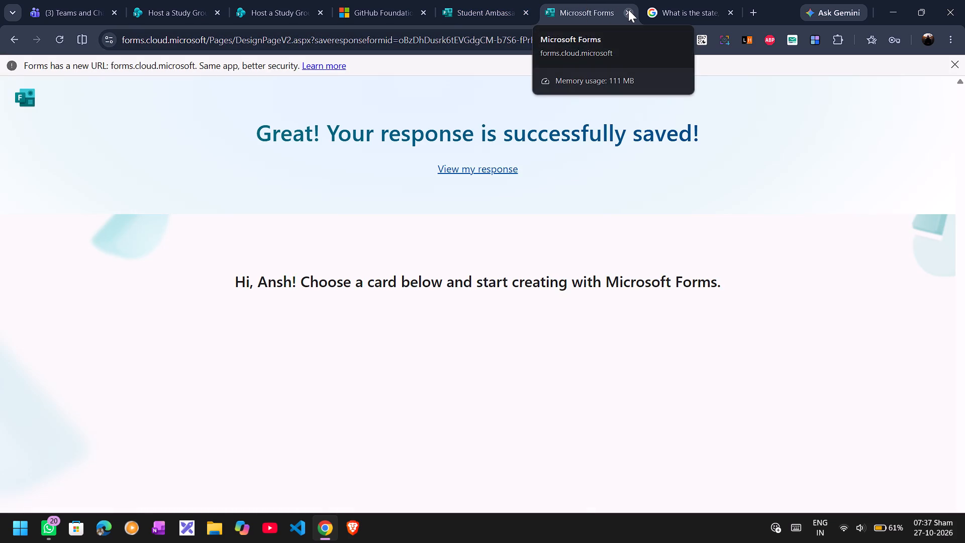
drag(260, 139, 654, 139)
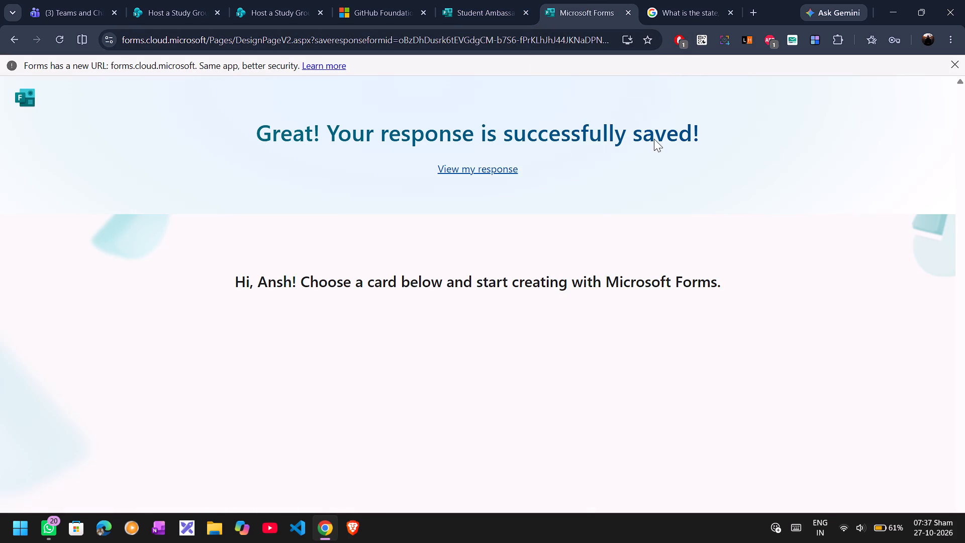
drag(654, 139, 683, 138)
Close the form, saved-response, Google search, GitHub Foundations, and duplicate campaign pages, keeping one Host a Study Group page open.
click(506, 0)
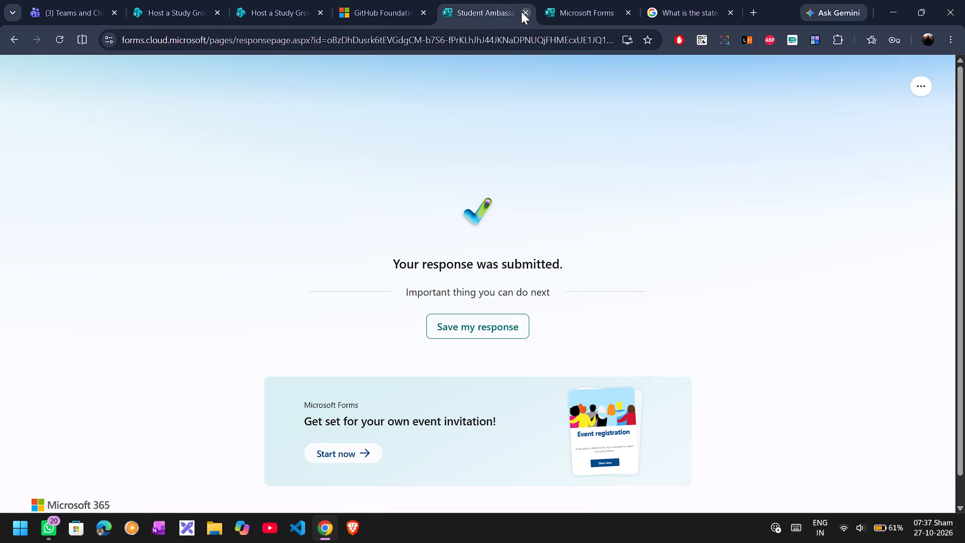
click(521, 12)
click(521, 12)
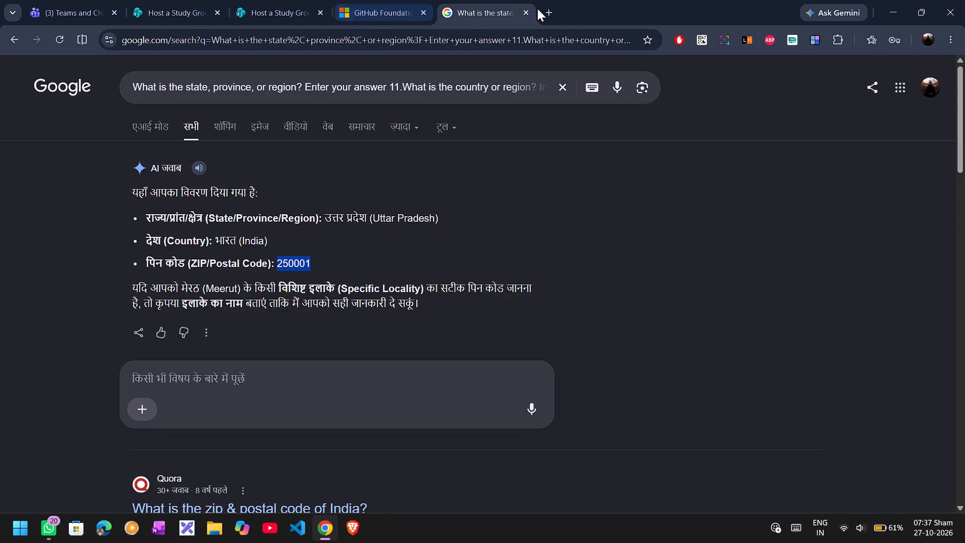
click(529, 10)
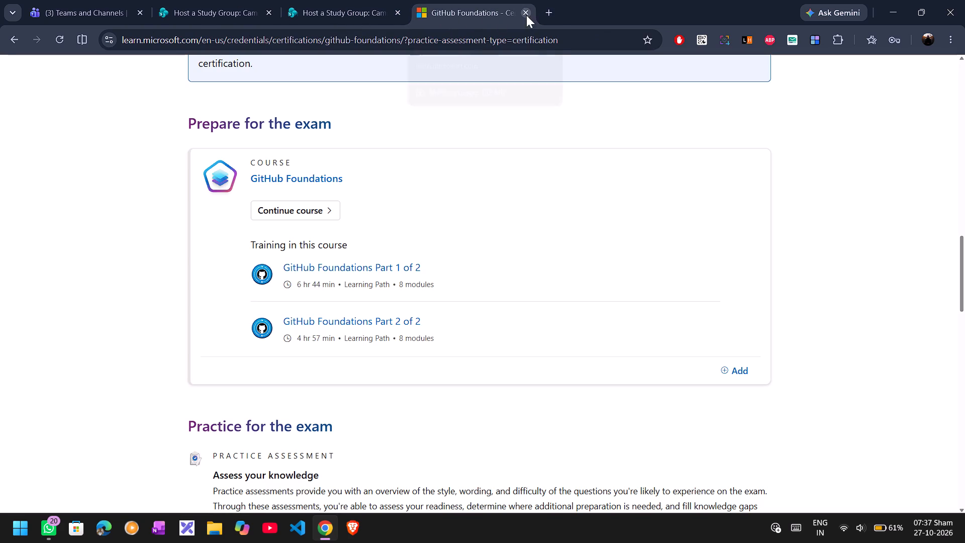
click(522, 16)
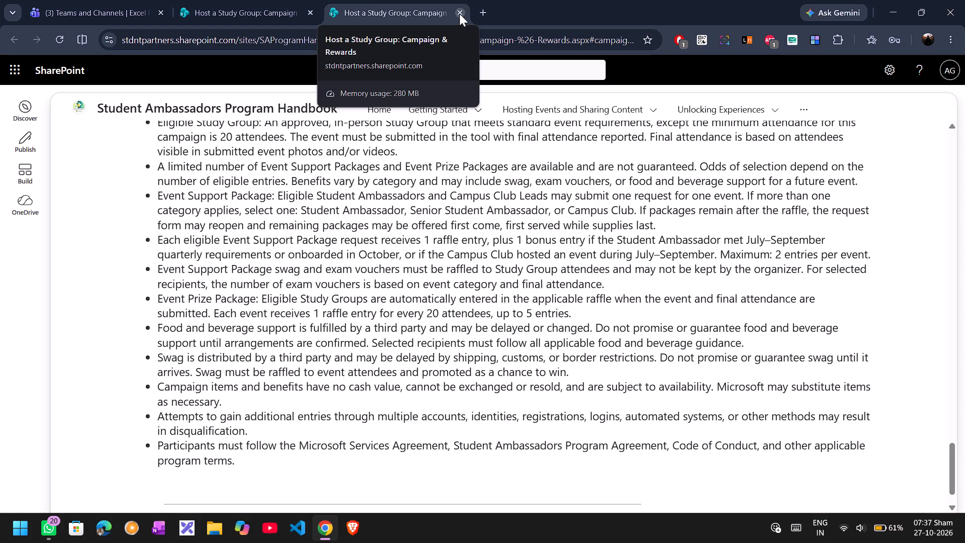
click(459, 14)
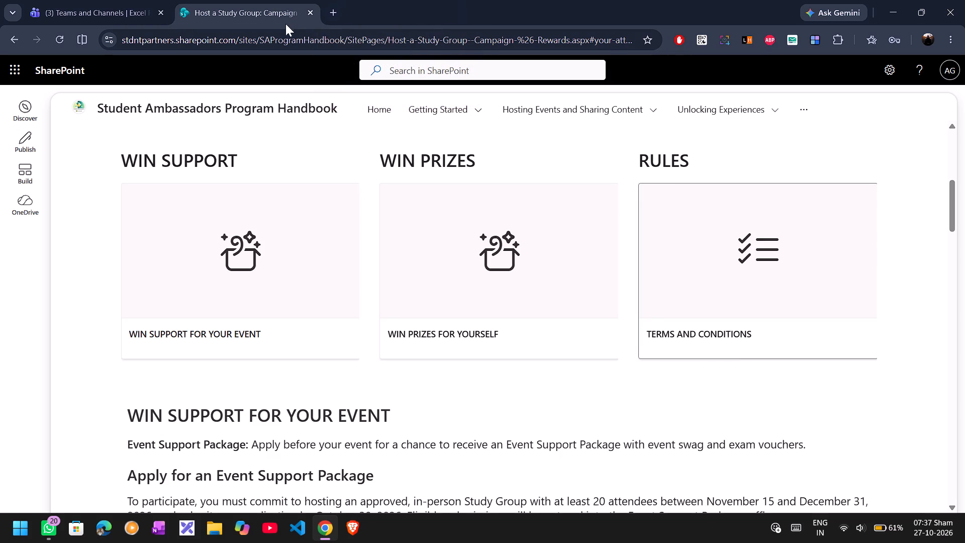
Examine the Win Prizes for Yourself section, especially the vintage swag box offered to New and Associate Student Ambassadors.
click(498, 266)
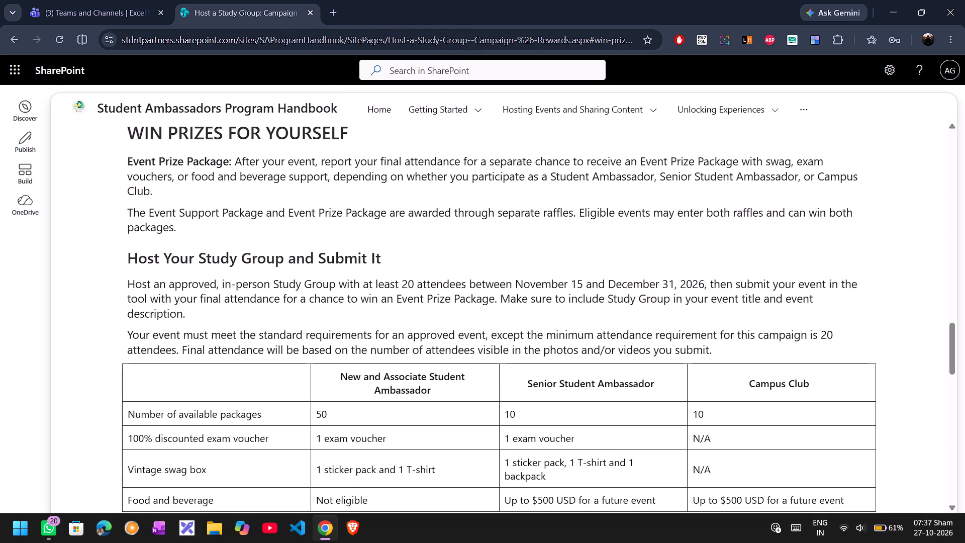
scroll(363, 328, down, 1)
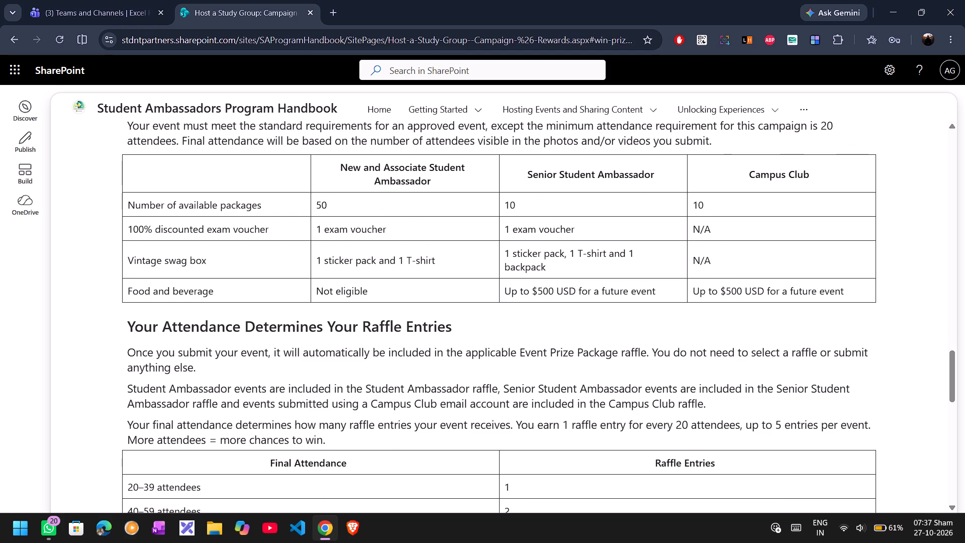
drag(438, 263, 315, 258)
click(344, 260)
drag(433, 260, 299, 260)
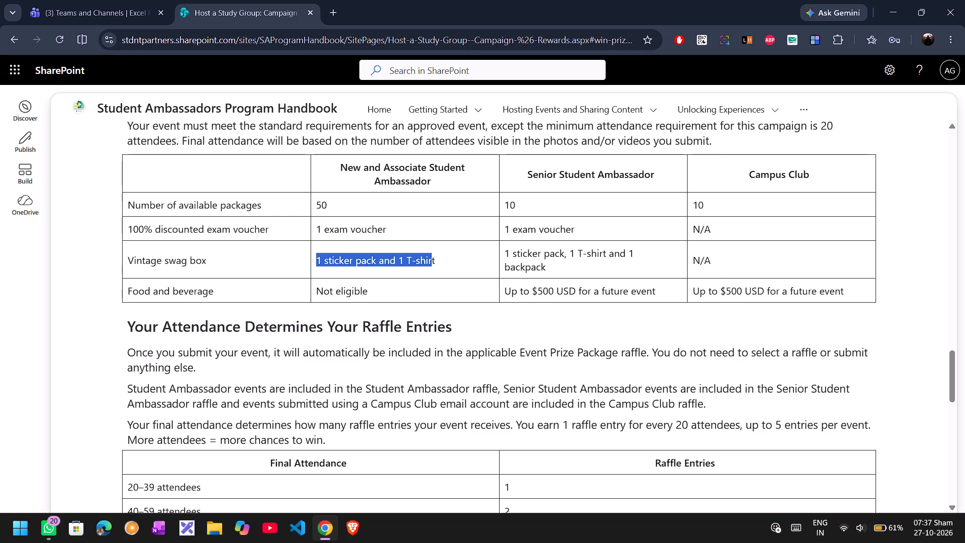
drag(299, 260, 300, 260)
click(412, 257)
click(393, 259)
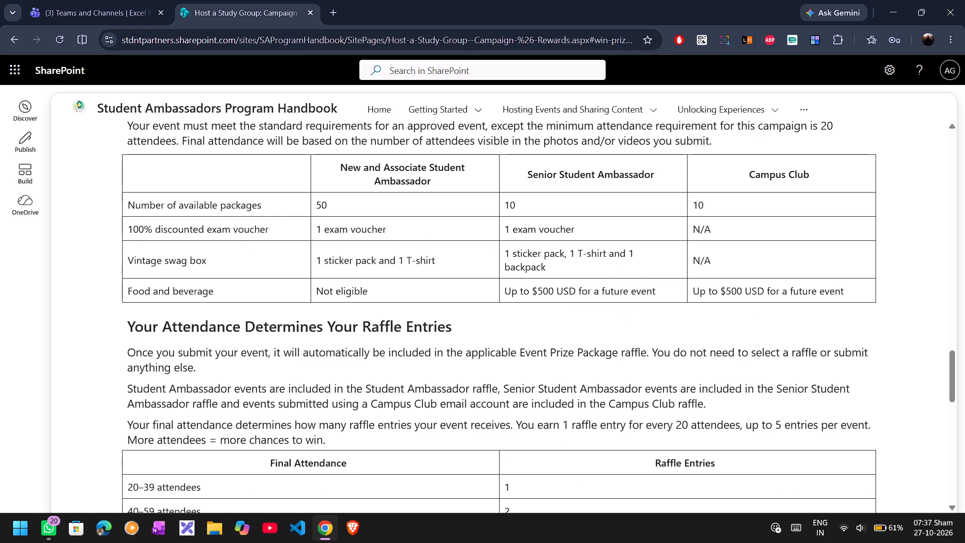
drag(441, 259, 298, 261)
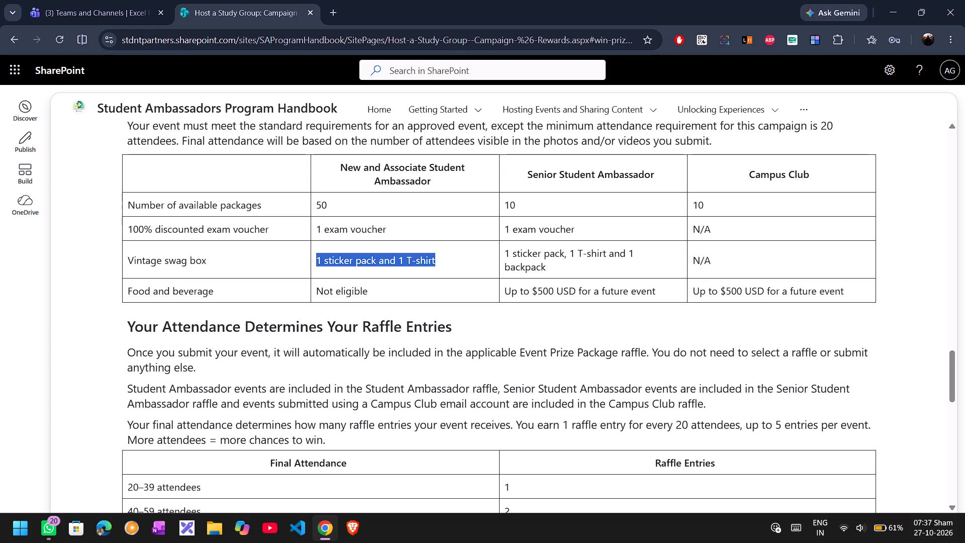
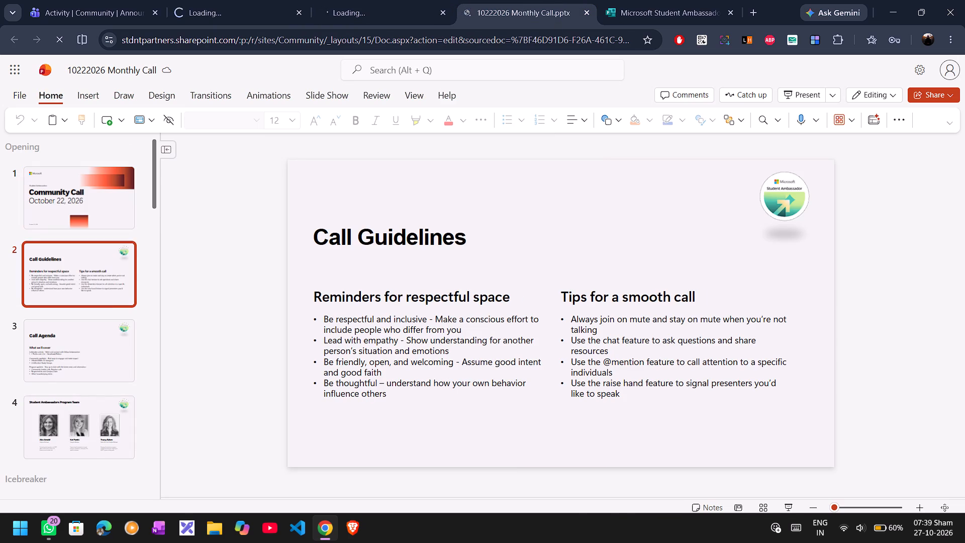
Look through the October 22, 2026 Community Call slides, covering the Call Agenda, Student Ambassadors Program Team, and Icebreaker: 2 Truths and a Lie.
click(95, 348)
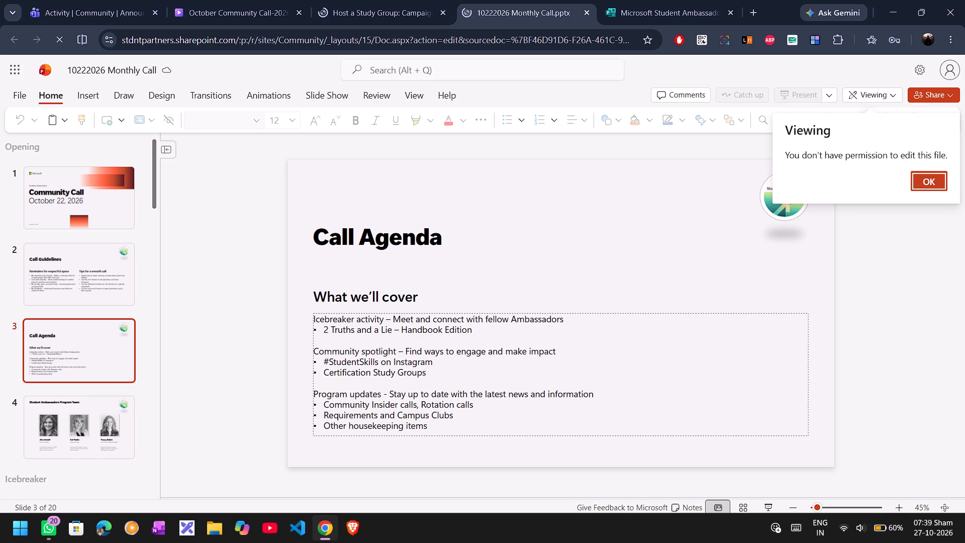
drag(431, 379, 428, 377)
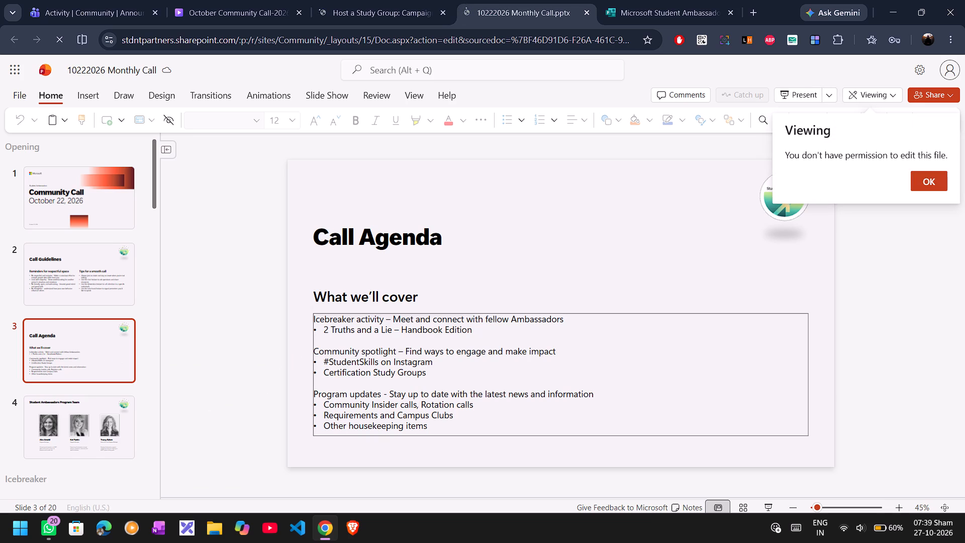
drag(428, 377, 335, 372)
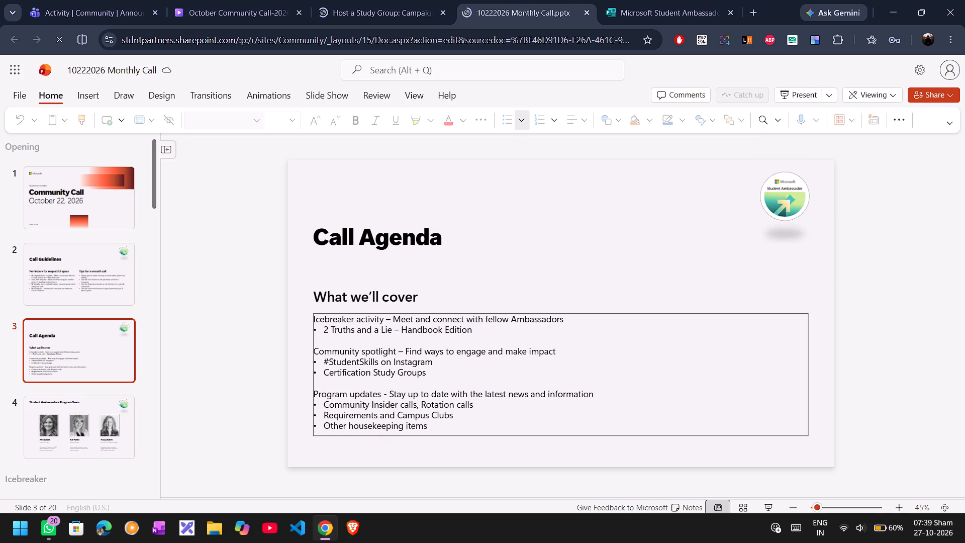
click(103, 434)
scroll(152, 397, down, 2)
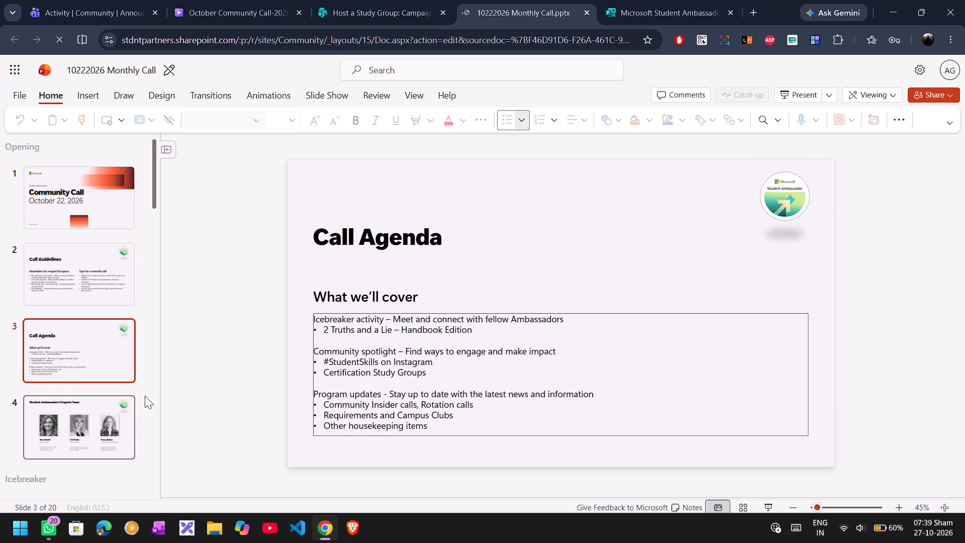
scroll(49, 394, down, 1)
click(130, 219)
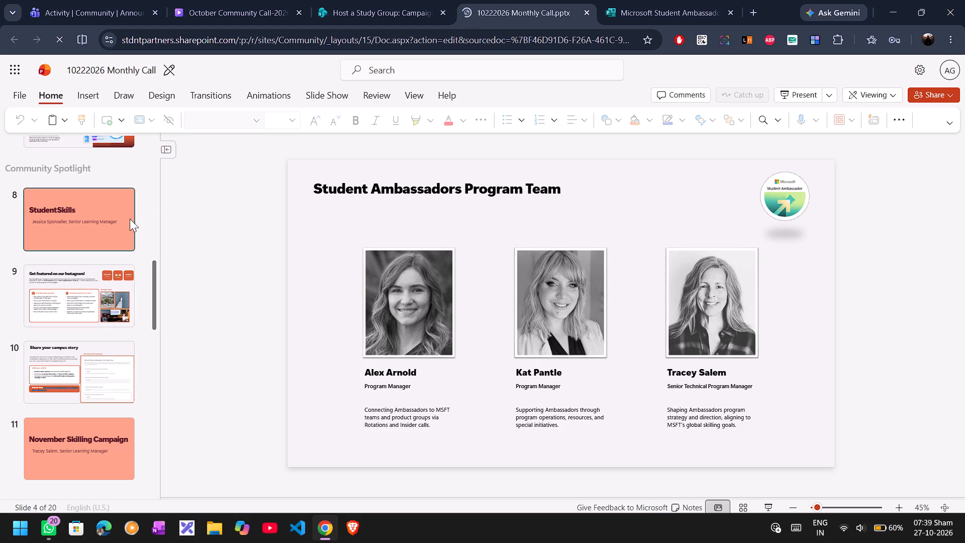
scroll(92, 305, up, 1)
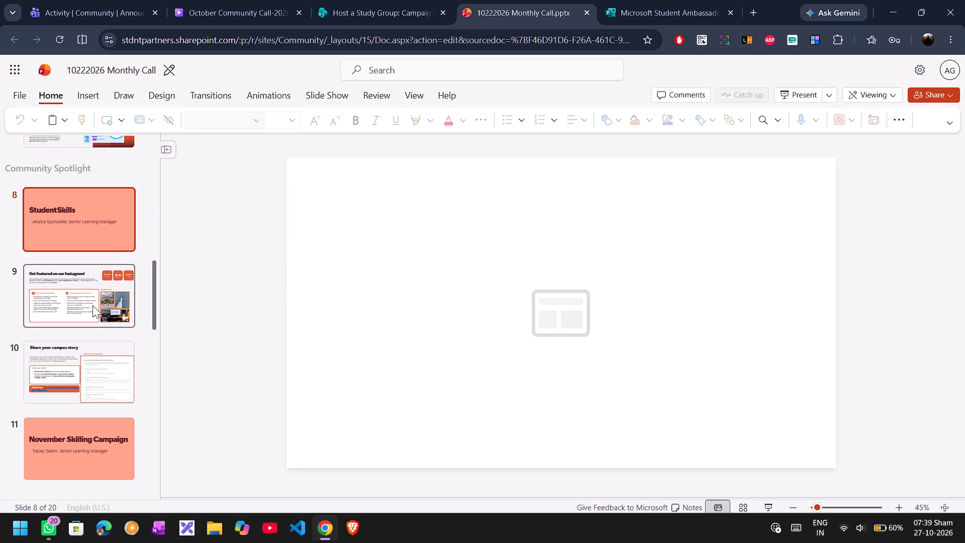
scroll(90, 305, up, 1)
click(92, 283)
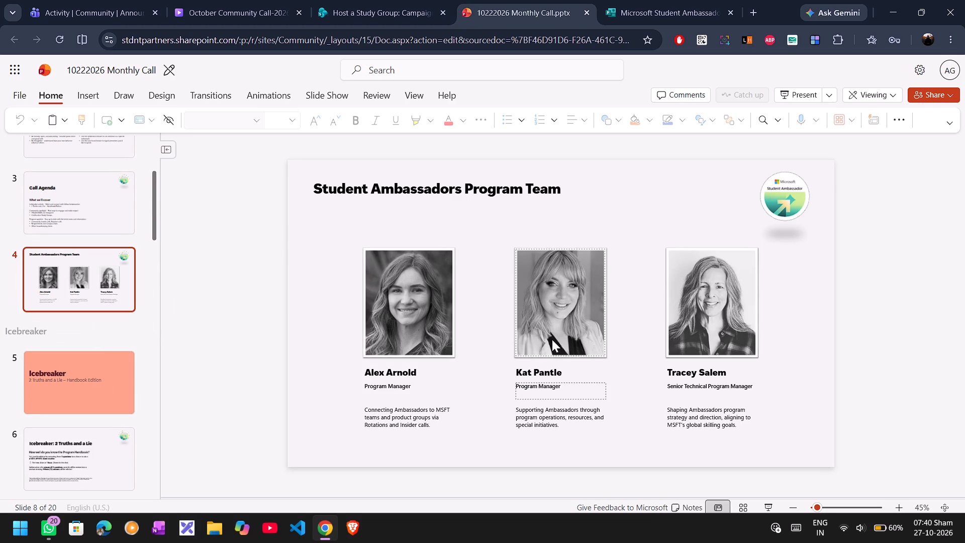
click(89, 364)
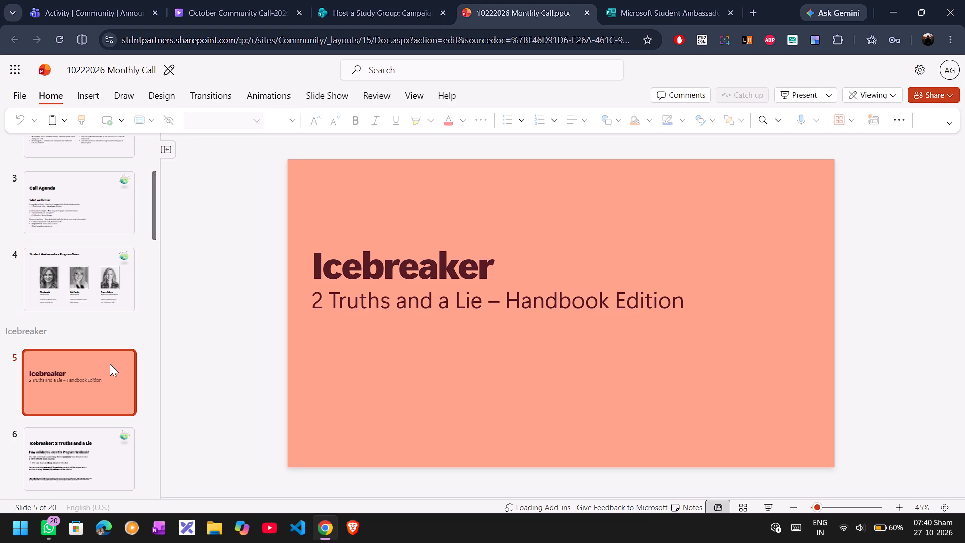
key(Down)
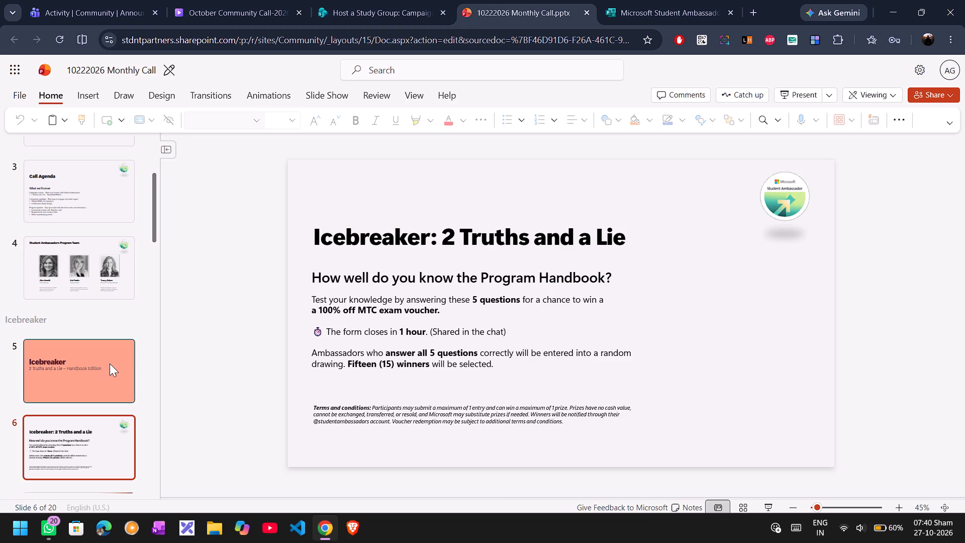